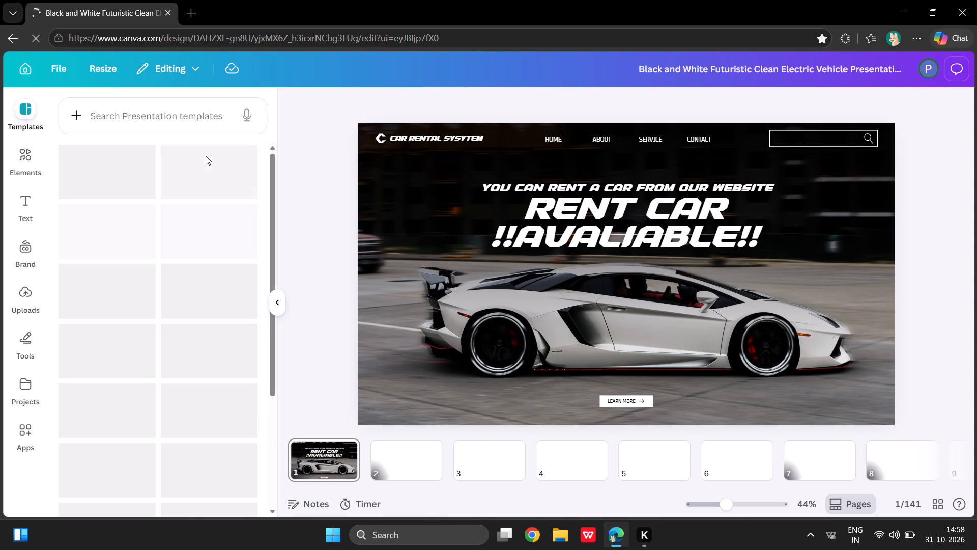
Search the presentation templates for "online shopping website".
left_click(206, 156)
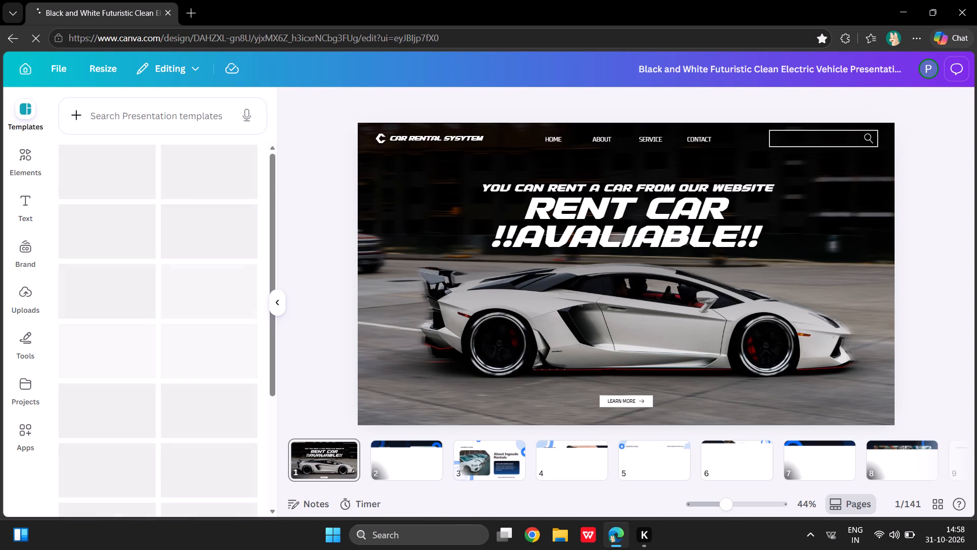
left_click(184, 107)
type("online shopping")
key("space")
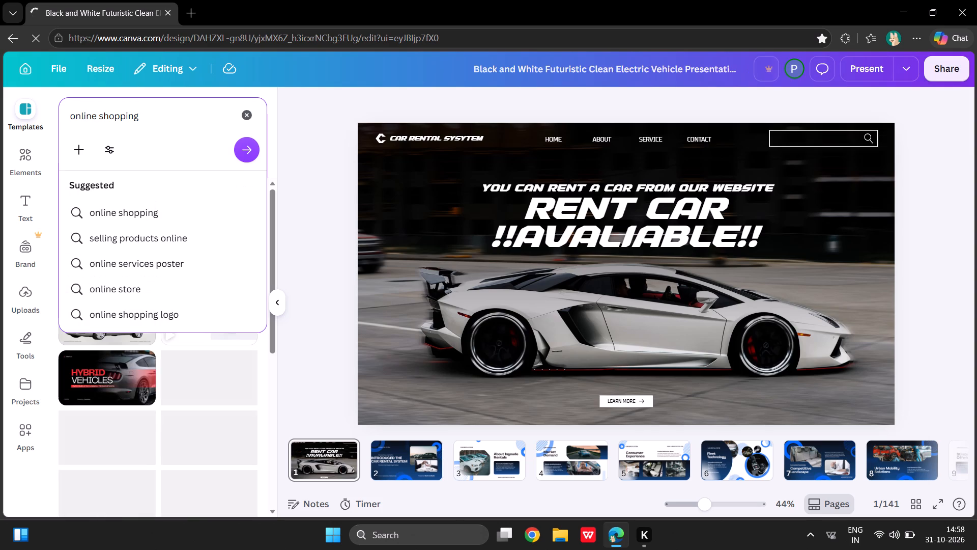
left_click(188, 252)
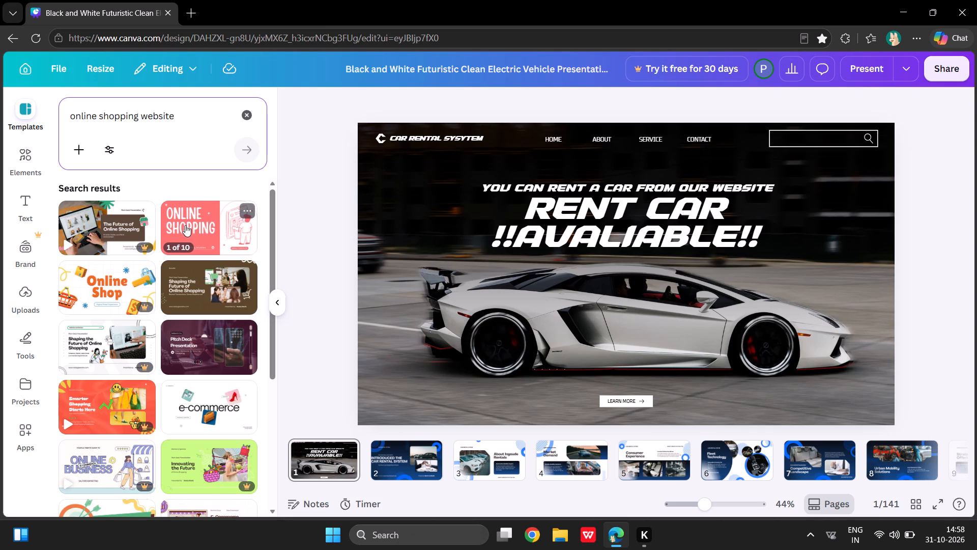
Add the "Pitch Deck Presentation" cover from the Purple Modern Pitch Deck Presentation template as a new page.
left_click(218, 352)
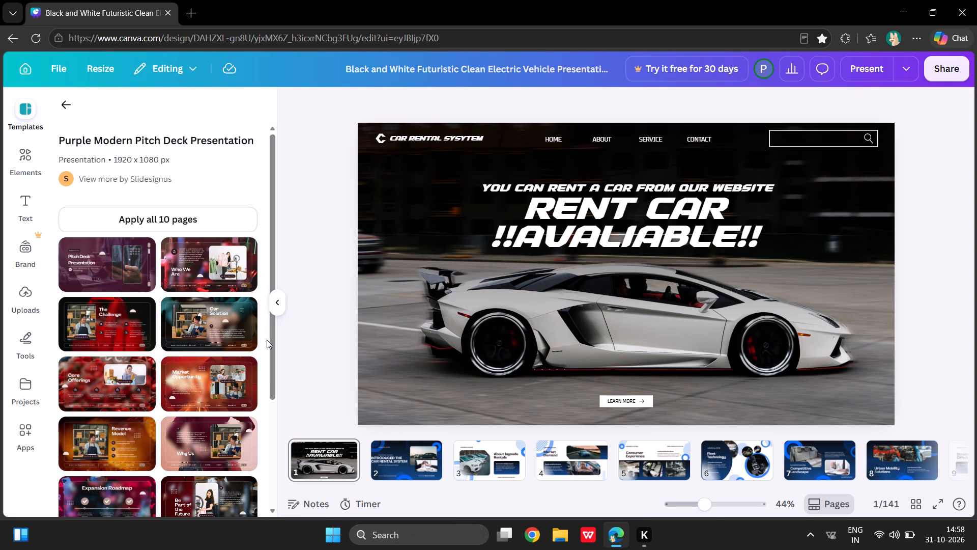
left_click(113, 253)
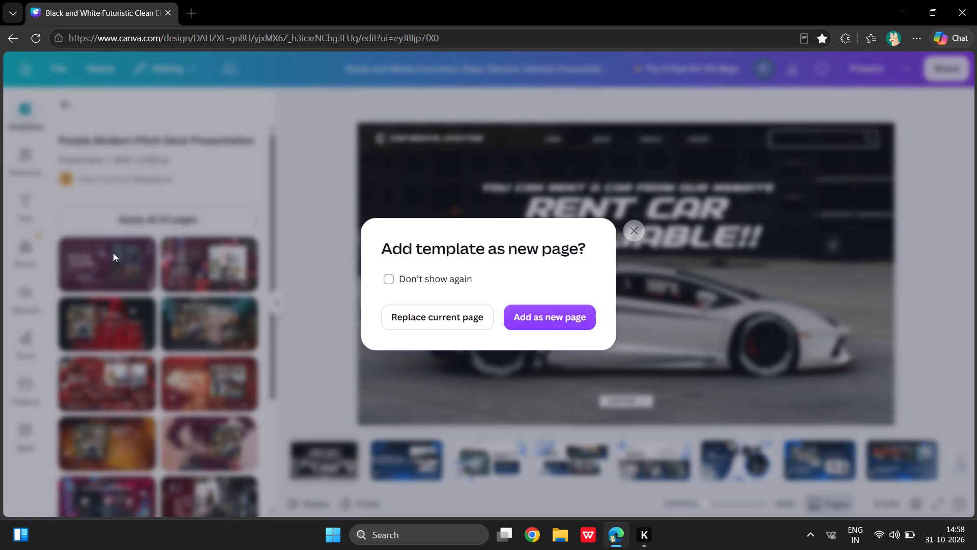
left_click(557, 309)
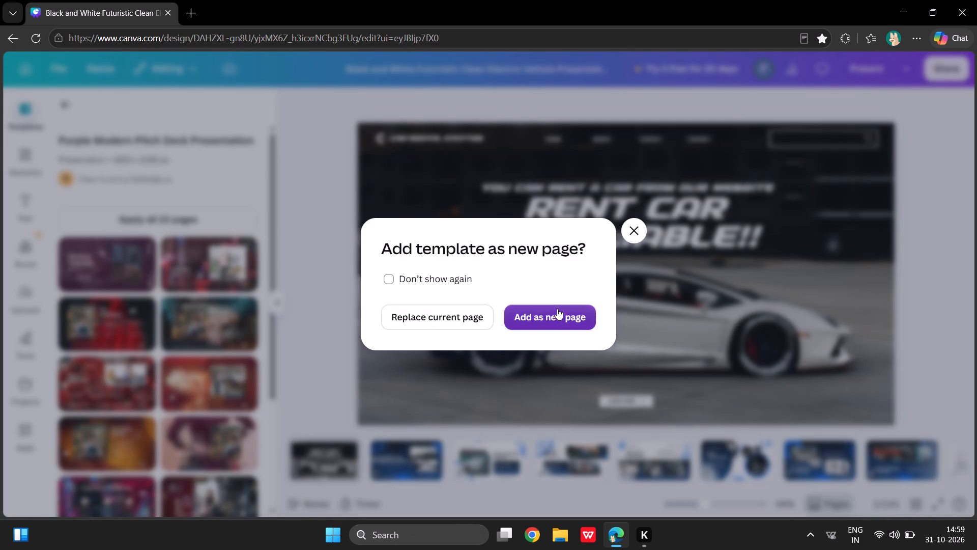
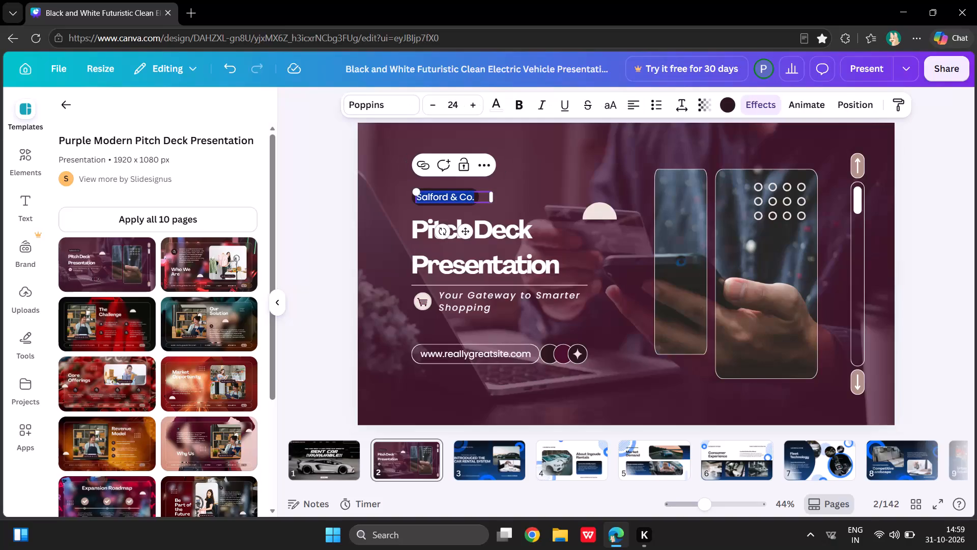
Replace the company name label above the cover title with "D MART".
key("BackSpace")
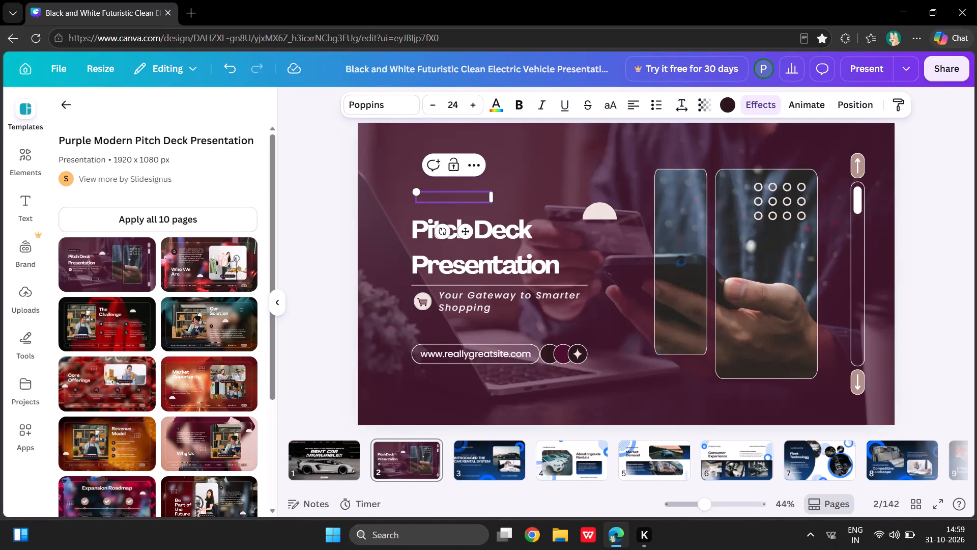
type("D MART")
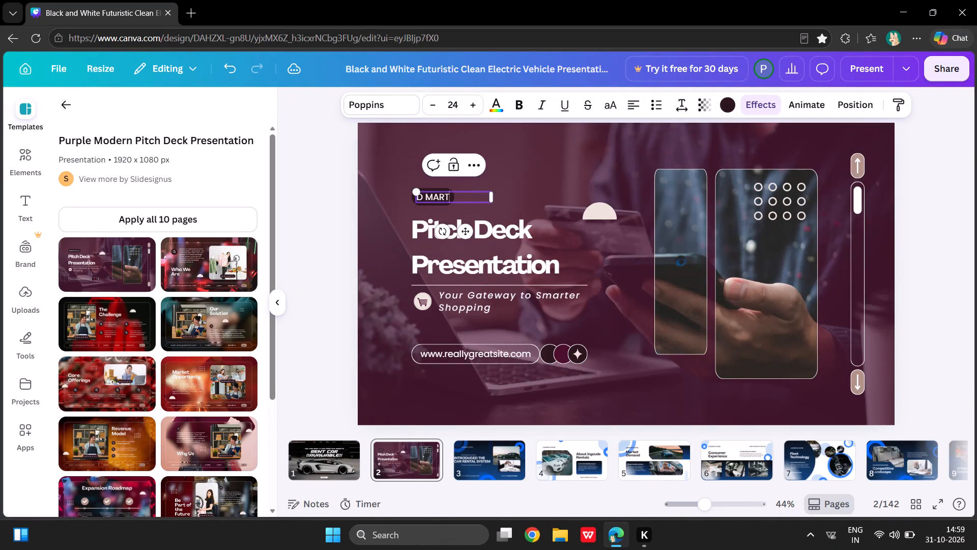
left_click(533, 204)
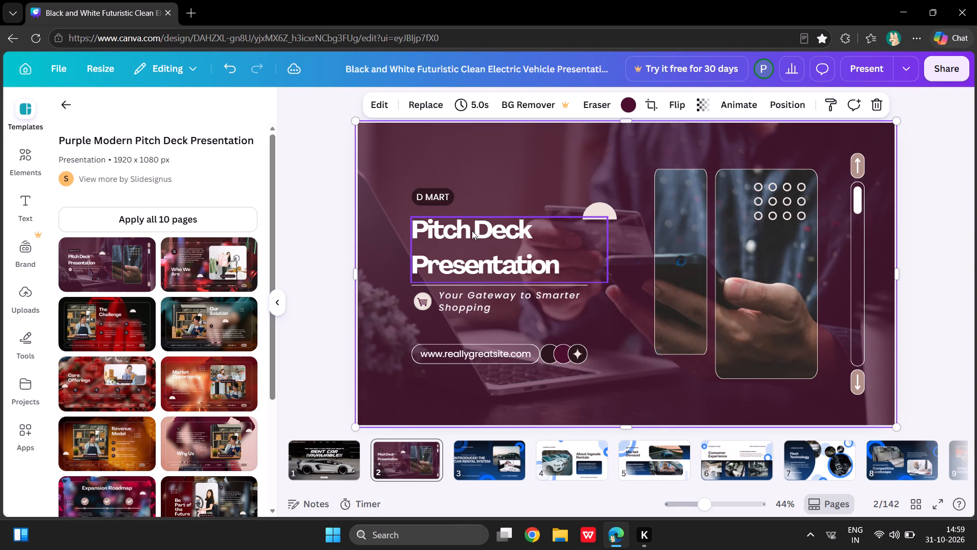
Replace the tagline beside the cart icon with "EASY TO ORDER THE GROCERY !!!!!!!!!!!!!!!".
double_click(472, 305)
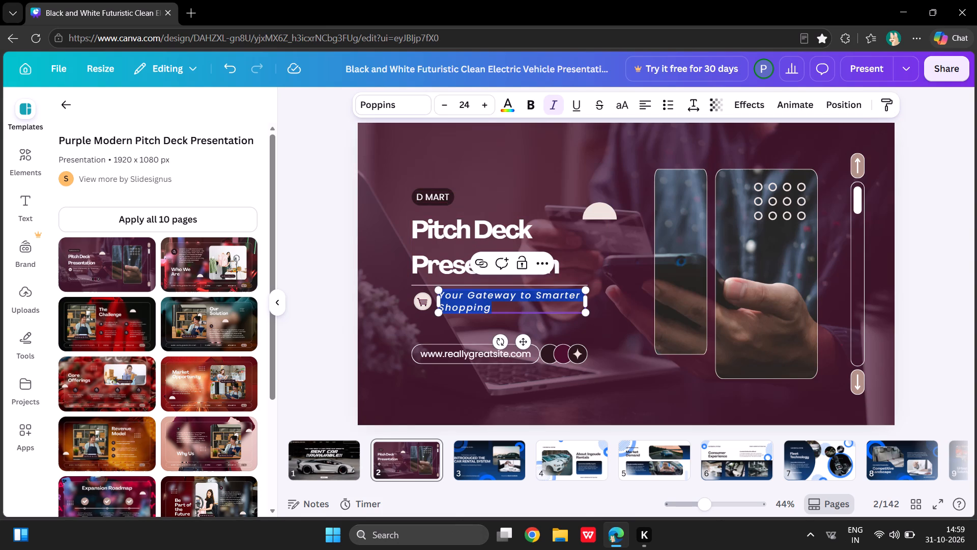
key("BackSpace")
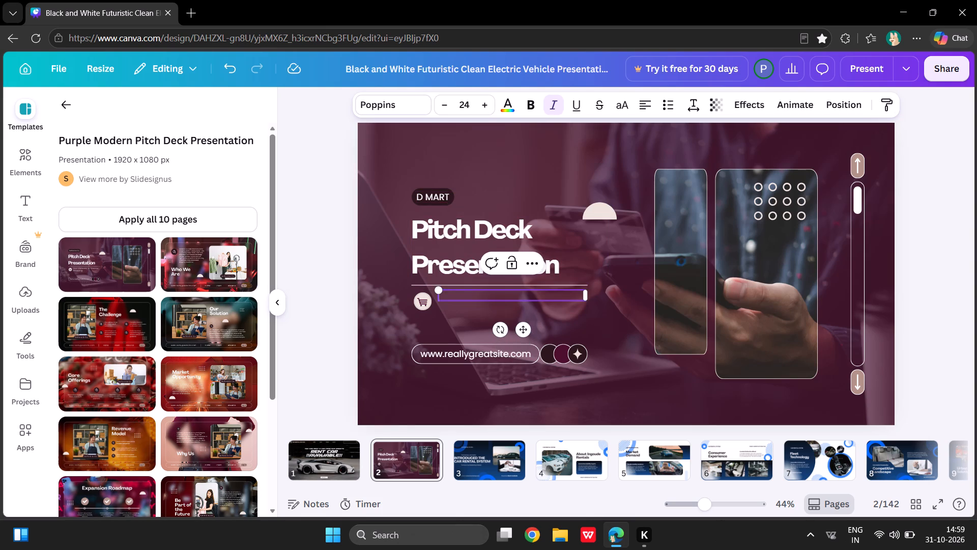
type("EASY T")
type("O")
key("space")
type("ORDER")
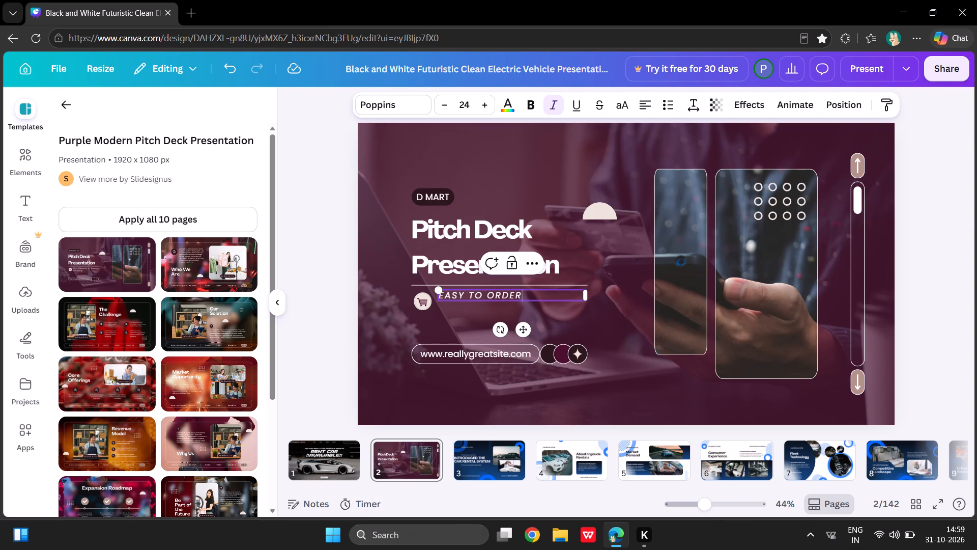
key("space")
type("THE GROCERY")
key("space")
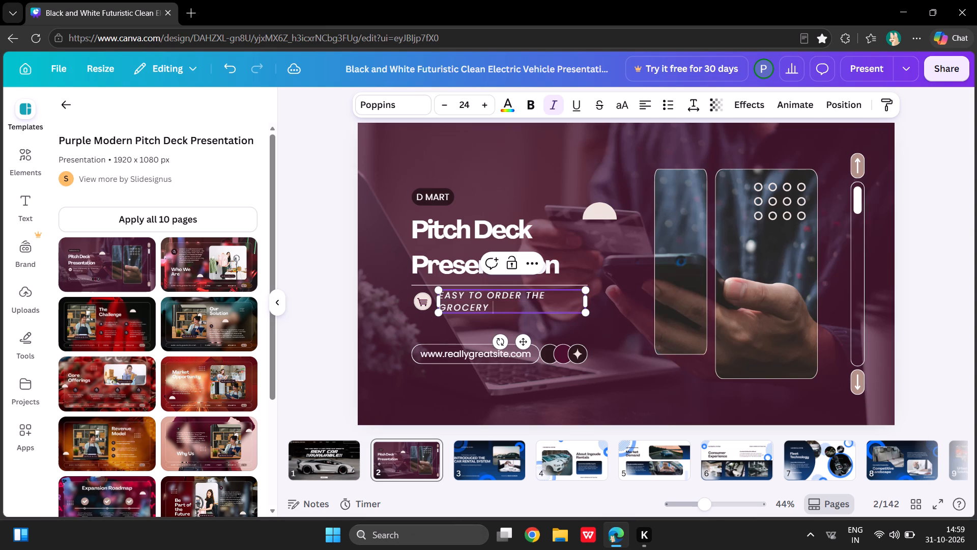
key("shift+exclam")
key("shift+exclam")
key("shift+exclam")
key("shift+exclam")
key("shift+exclam")
key("shift+exclam")
key("shift+exclam")
key("shift+exclam")
key("shift+exclam")
key("shift+exclam")
key("shift+exclam")
key("shift+exclam")
key("shift+exclam")
key("shift+exclam")
key("shift+exclam")
left_click(639, 338)
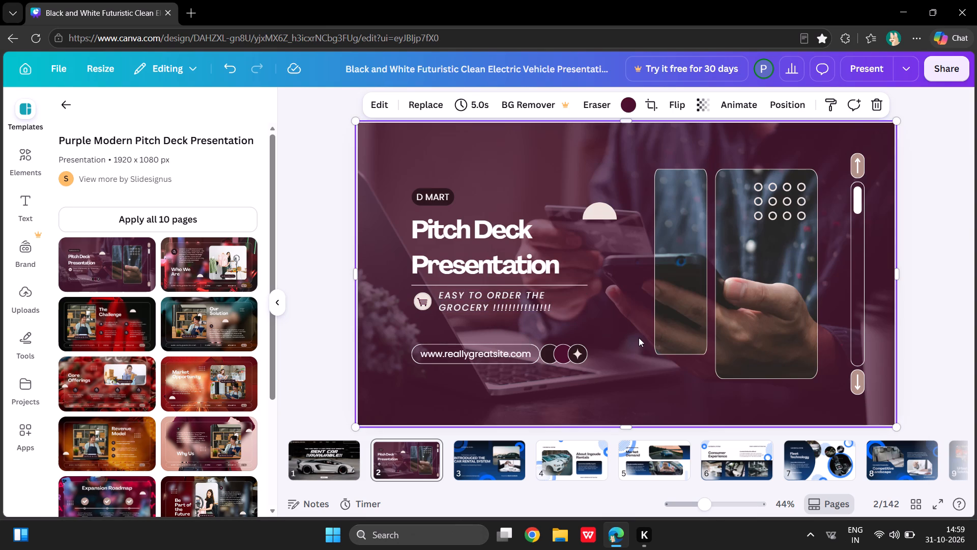
Shift the narrow phone photo frame slightly toward the cover title, widening its gap from the larger frame and keeping its height on the page.
left_click_drag(690, 308, 760, 307)
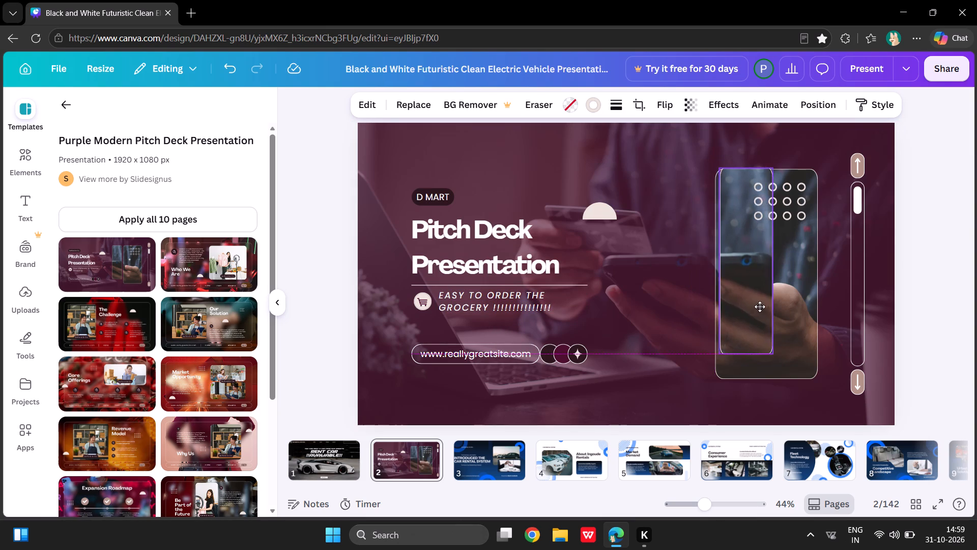
left_click_drag(760, 307, 657, 265)
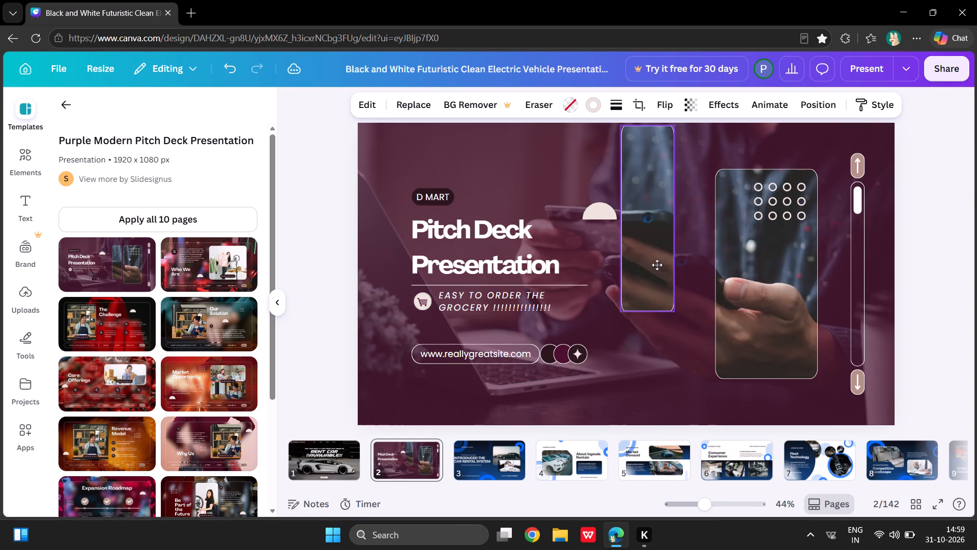
left_click_drag(657, 265, 679, 308)
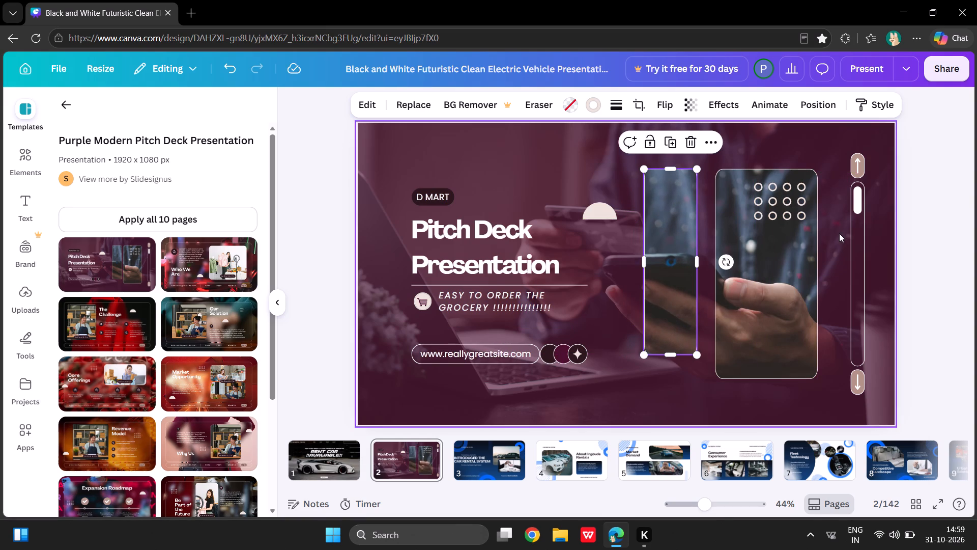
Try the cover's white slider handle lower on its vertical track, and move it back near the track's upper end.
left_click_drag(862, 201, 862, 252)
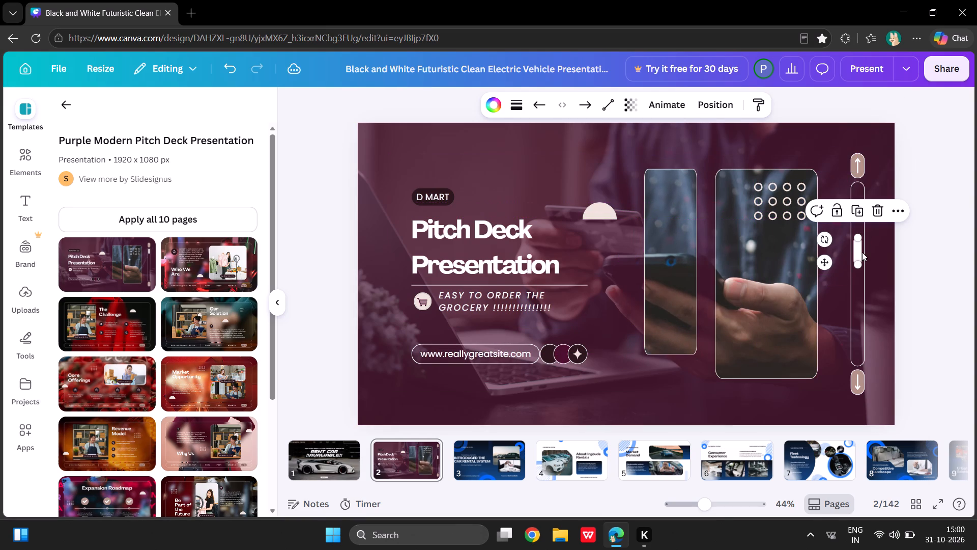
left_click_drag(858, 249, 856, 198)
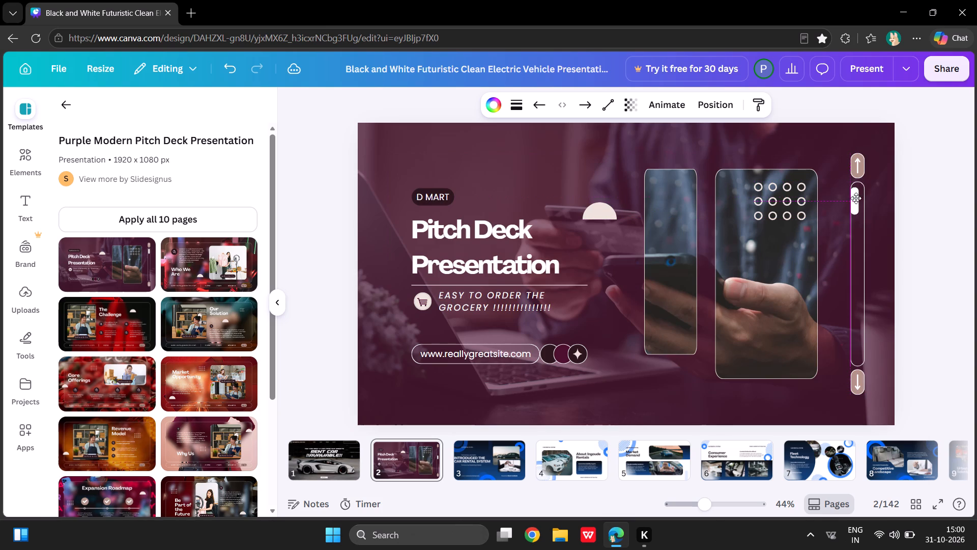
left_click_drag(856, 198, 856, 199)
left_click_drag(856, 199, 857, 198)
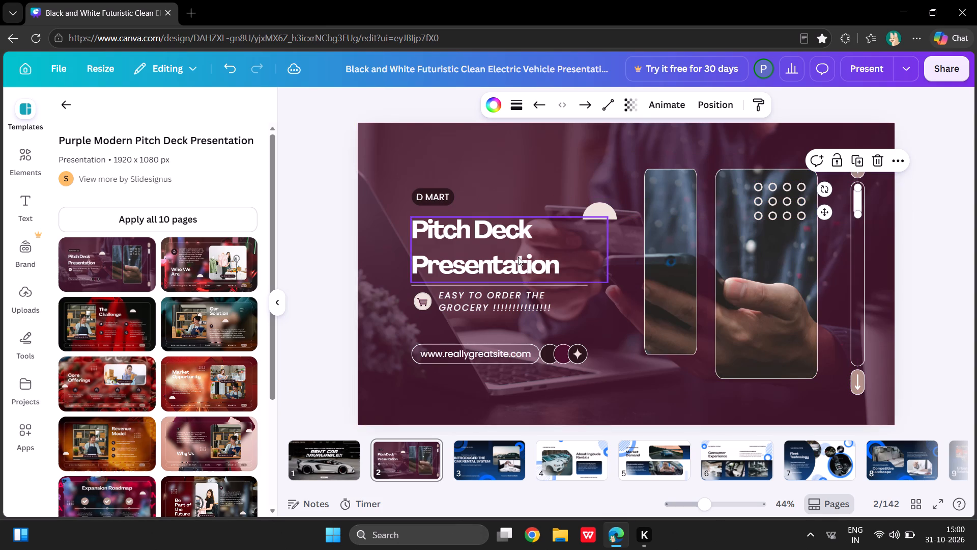
Add the "Who We Are" layout from the Purple Modern Pitch Deck template as a new page after the cover.
left_click(244, 273)
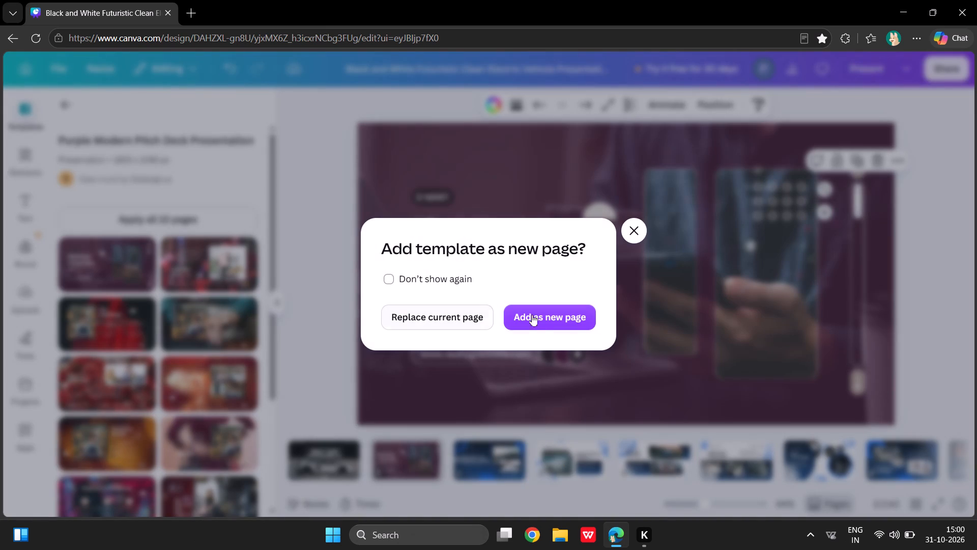
left_click(544, 319)
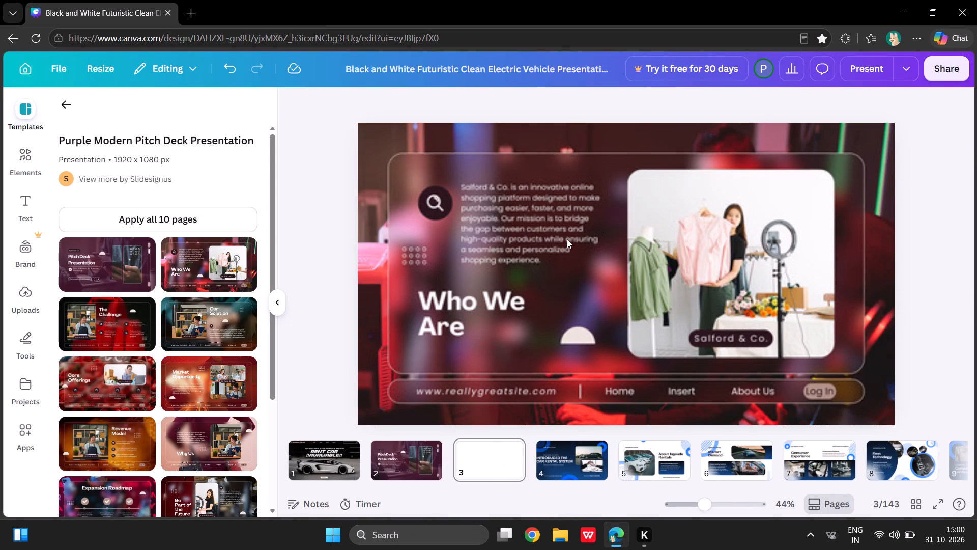
Replace the Who We Are paragraph with "WE ARE HERE TO SELL ALL TYPE OF THE PRODUCT FROM CLOTHS TOO GROCERY WE HAVE".
double_click(514, 199)
key("BackSpace")
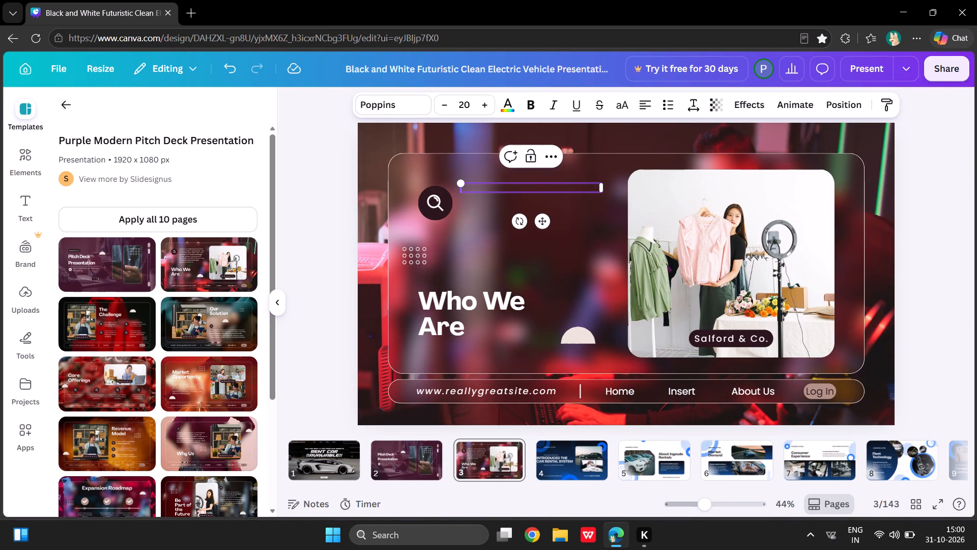
type("WE ARE HERE TO")
key("space")
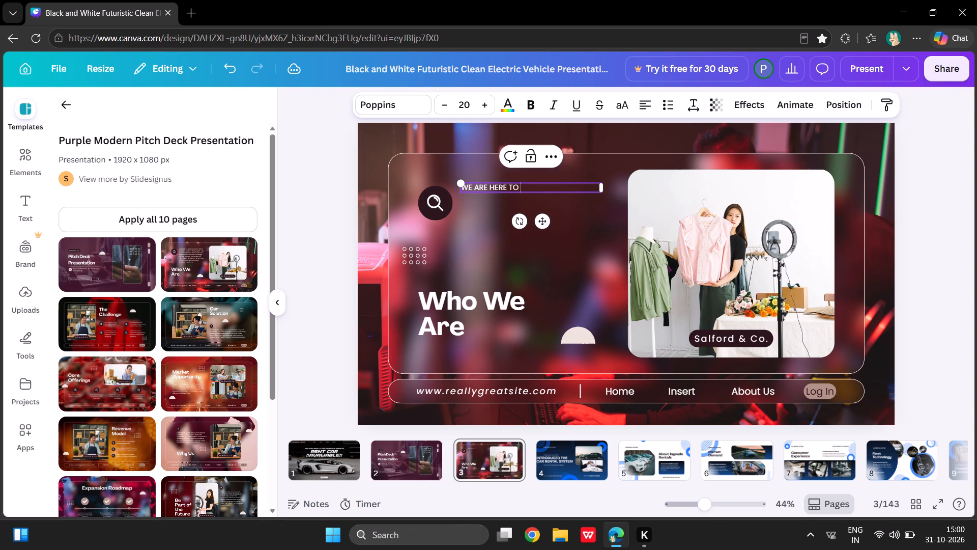
type("SELL")
key("space")
key("o")
key("BackSpace")
type("ALL TYPE OF THE PRODUCT")
key("space")
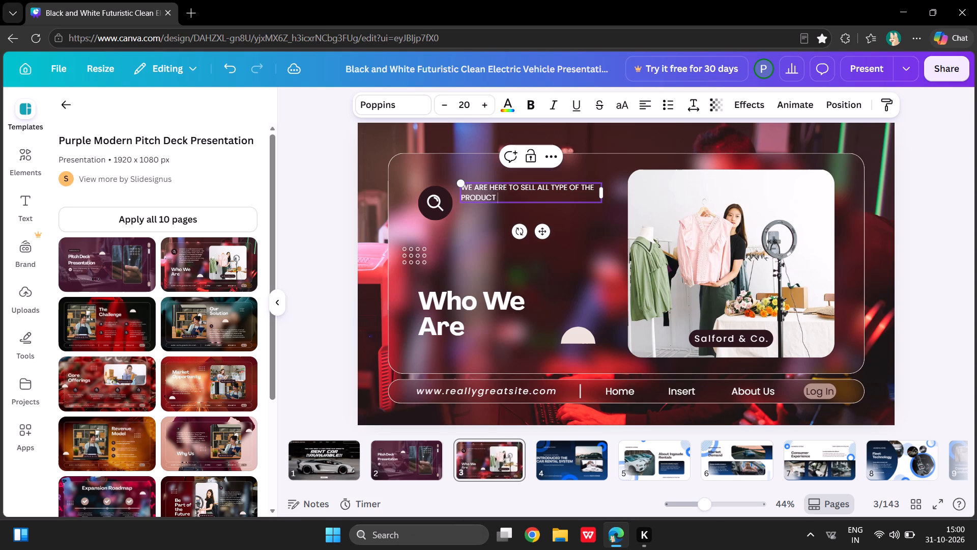
type("FROM CLOTHS TOO GROCERY WE HAVE")
key("space")
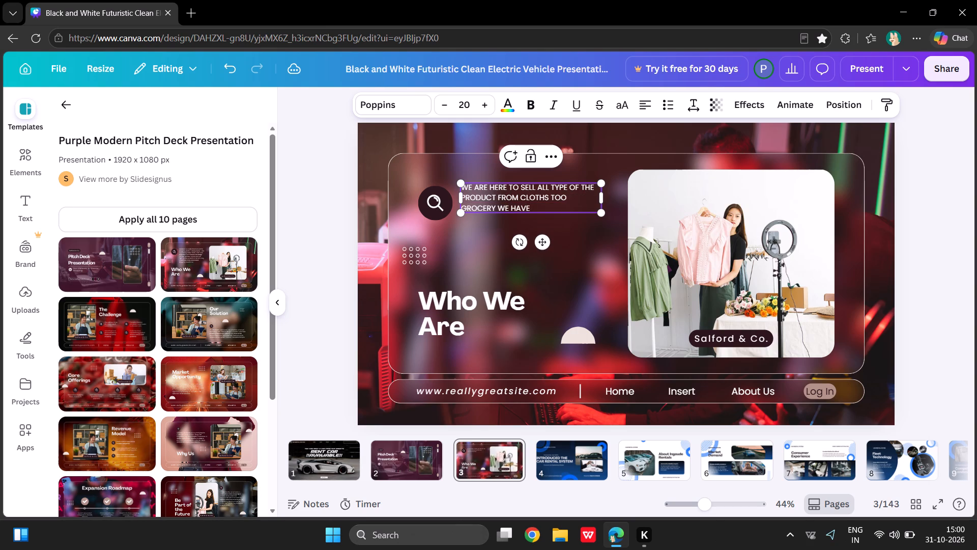
Continue the paragraph with "ALL ITEAM IN THE ONE PLACE FROM ONE PLACE YOU CAN BY ALL THINGS WHICH YOU HAVE NEED SIMPLE AND EASY".
type("ALL ITEAM IN THE T")
key("BackSpace")
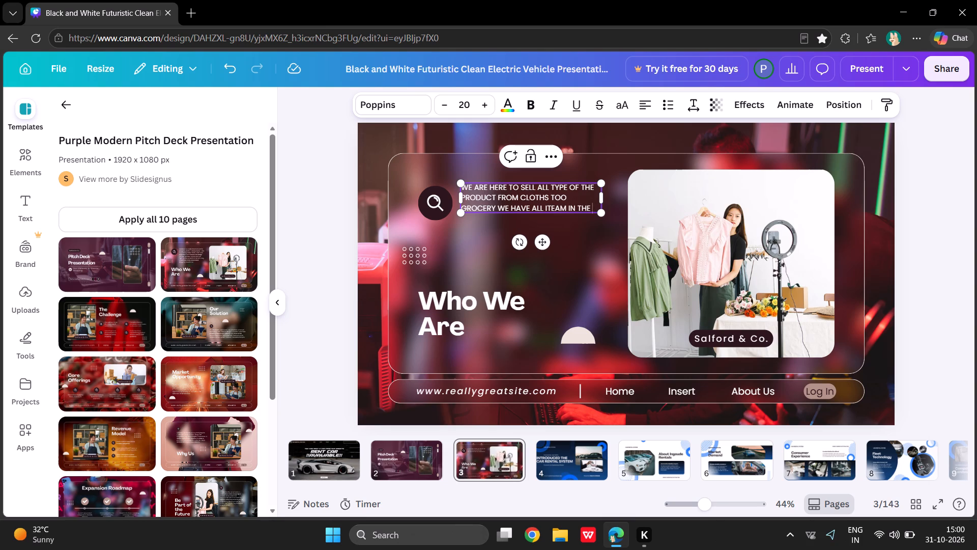
type("ONE PLACE")
key("space")
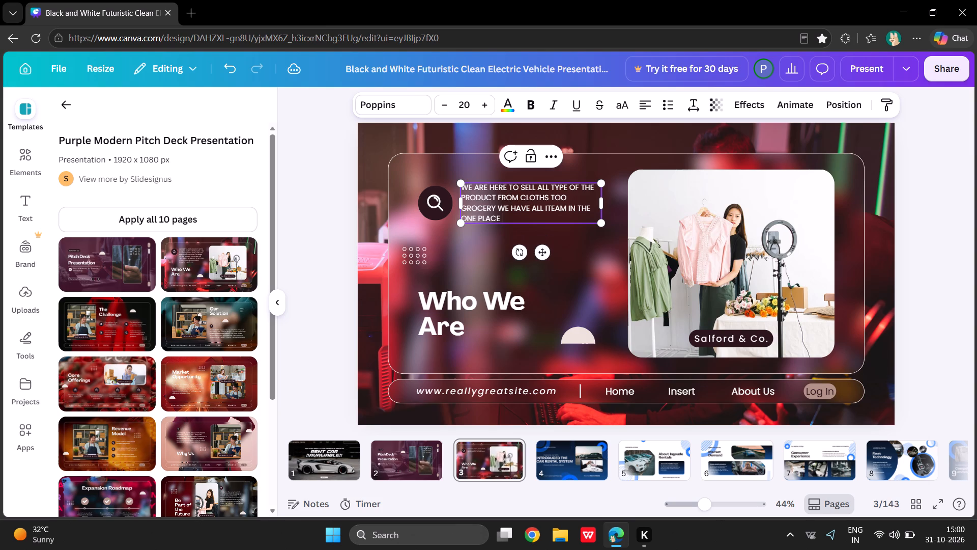
type("FROM ONE PLACE YOU CAN")
key("space")
type("BY ALL THINGS")
key("space")
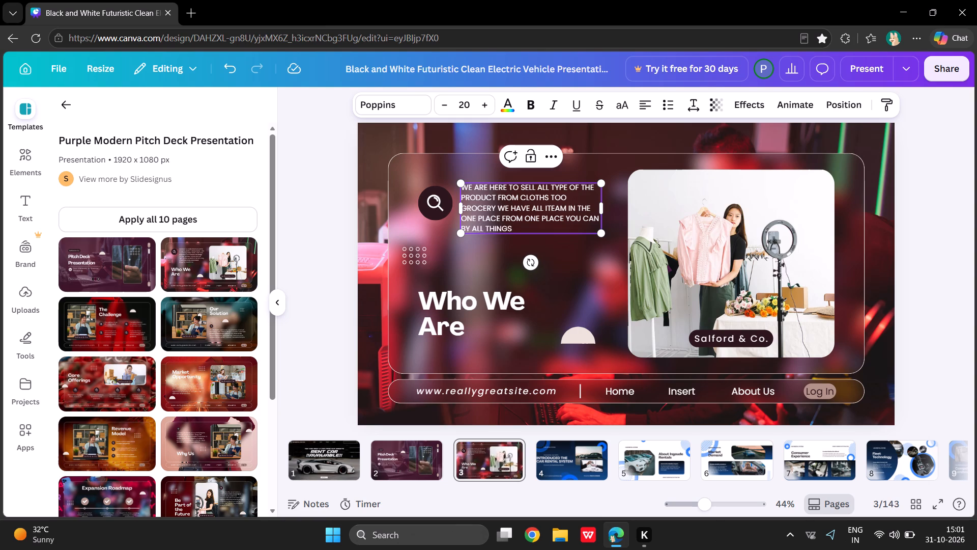
type("WHICH YOU HAVE NEED SIMPLE AND EASY")
key("space")
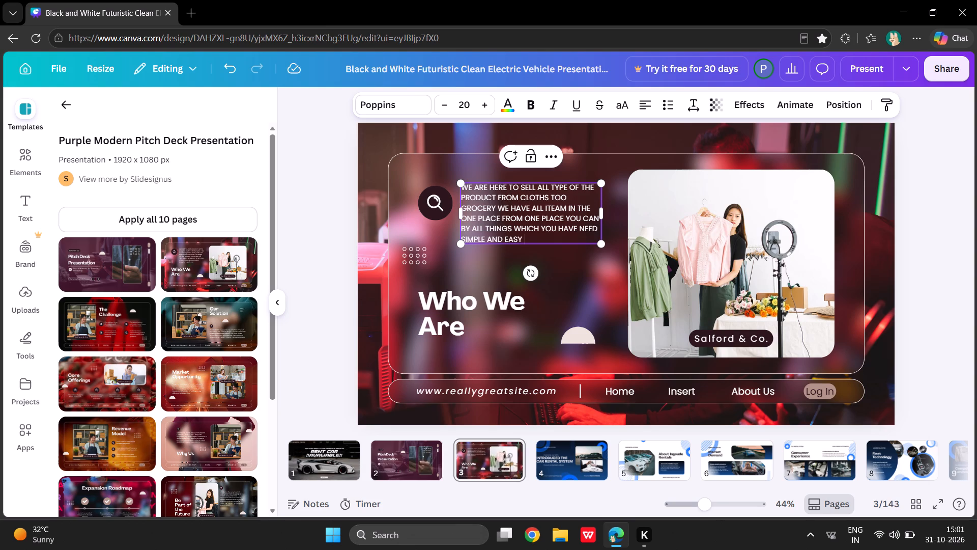
Move the "Salford & Co." label off the photo to just above the Who We Are paragraph, near its starting edge.
left_click_drag(731, 341, 718, 328)
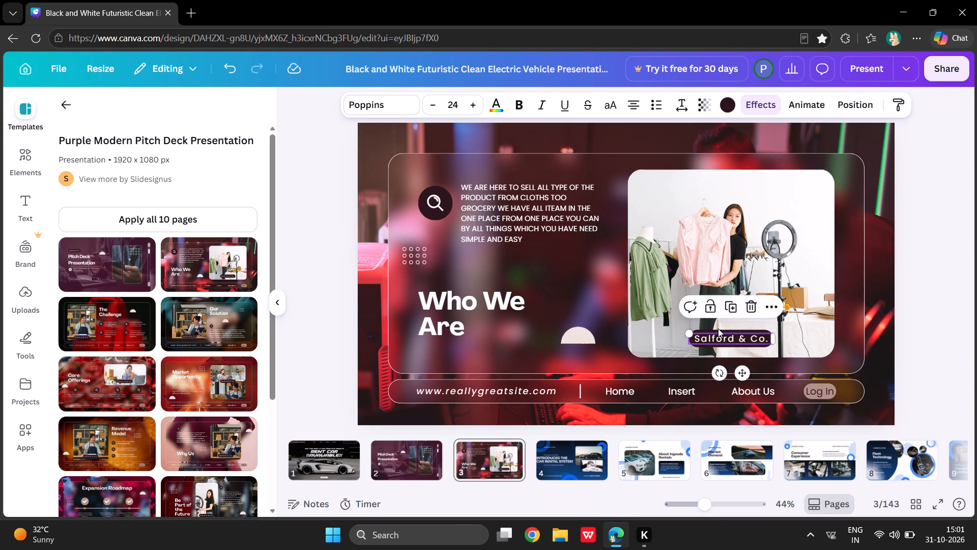
left_click_drag(718, 328, 497, 166)
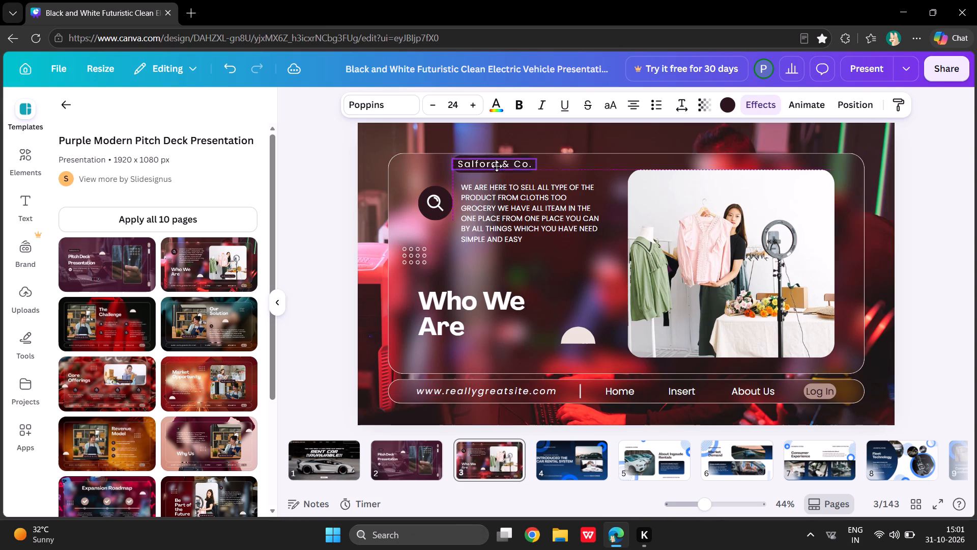
left_click_drag(497, 166, 498, 173)
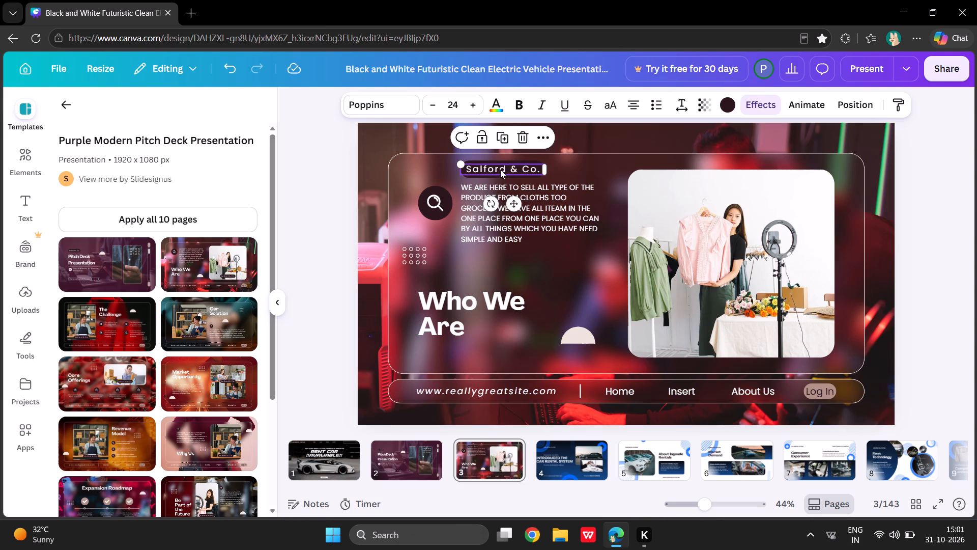
triple_click(500, 170)
double_click(500, 170)
double_click(500, 170)
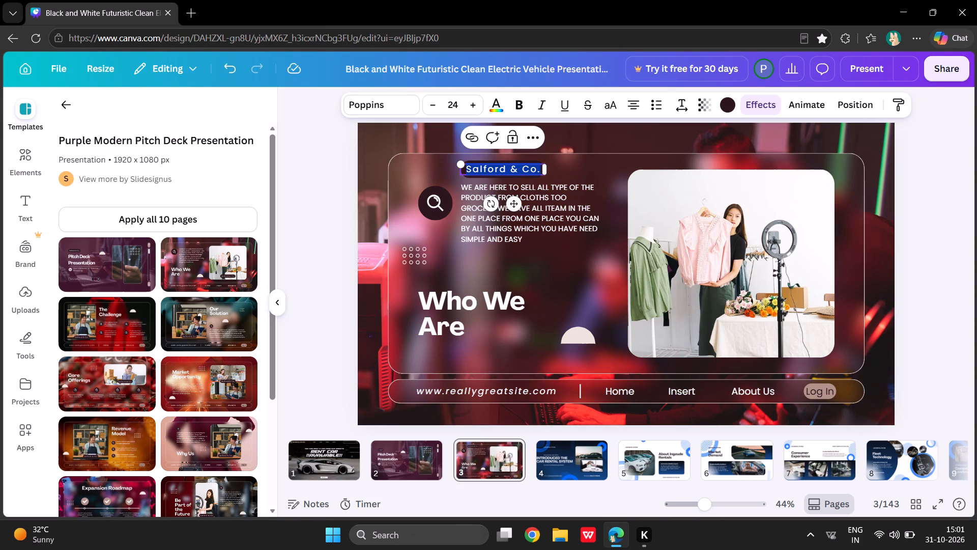
key("BackSpace")
type("D MARAT")
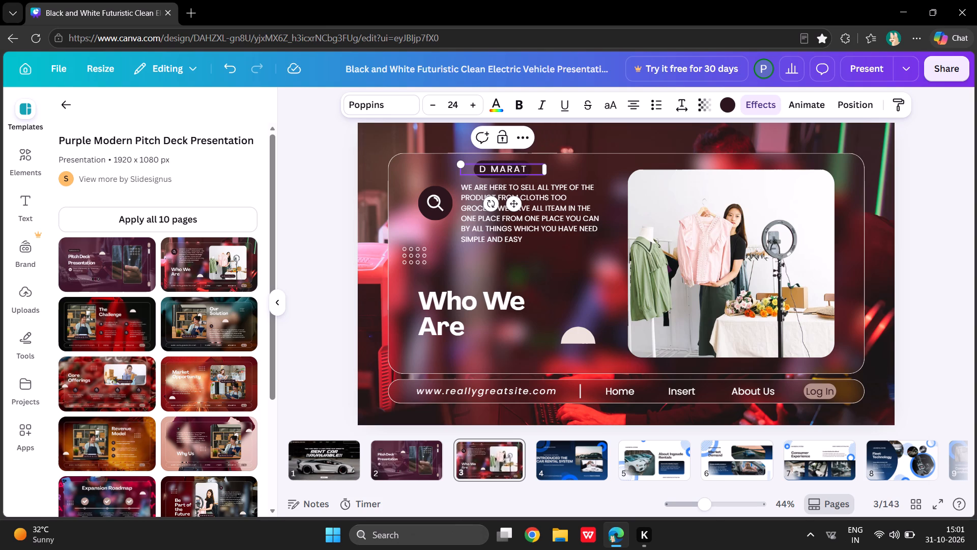
Shift the "D MARAT" label slightly toward the page's outer side so its pill lines up with the paragraph's starting edge.
left_click_drag(514, 203, 514, 203)
left_click_drag(514, 203, 495, 204)
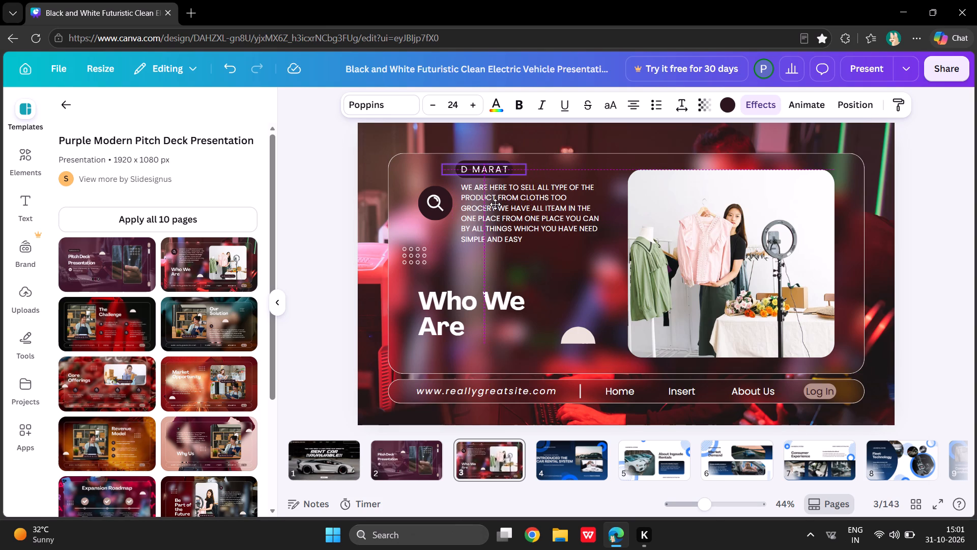
left_click_drag(495, 204, 498, 204)
left_click(498, 204)
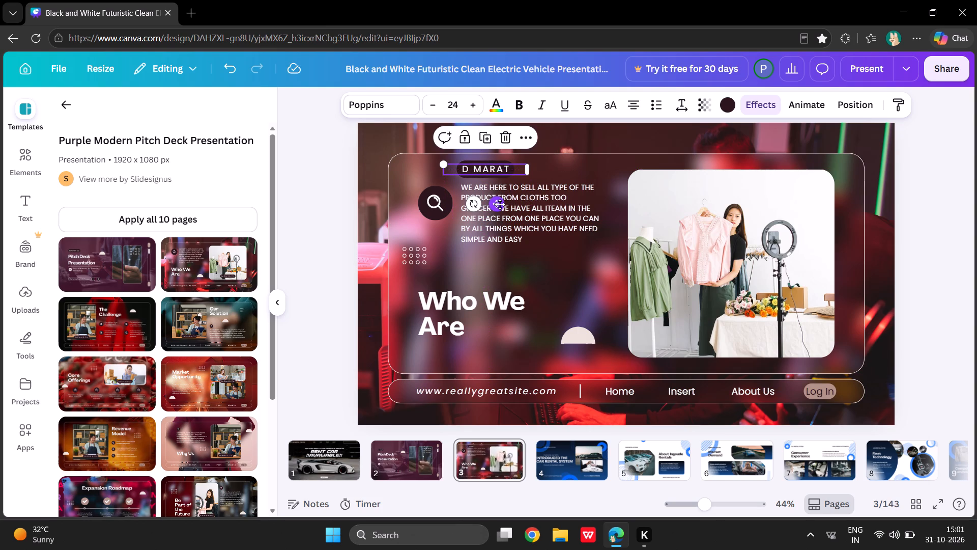
left_click_drag(496, 207, 500, 205)
left_click(536, 280)
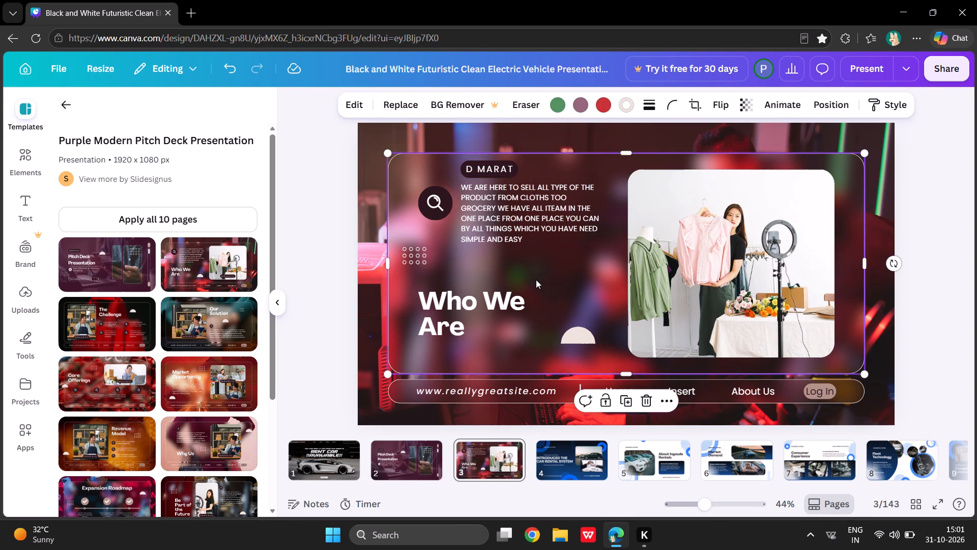
double_click(501, 387)
key("BackSpace")
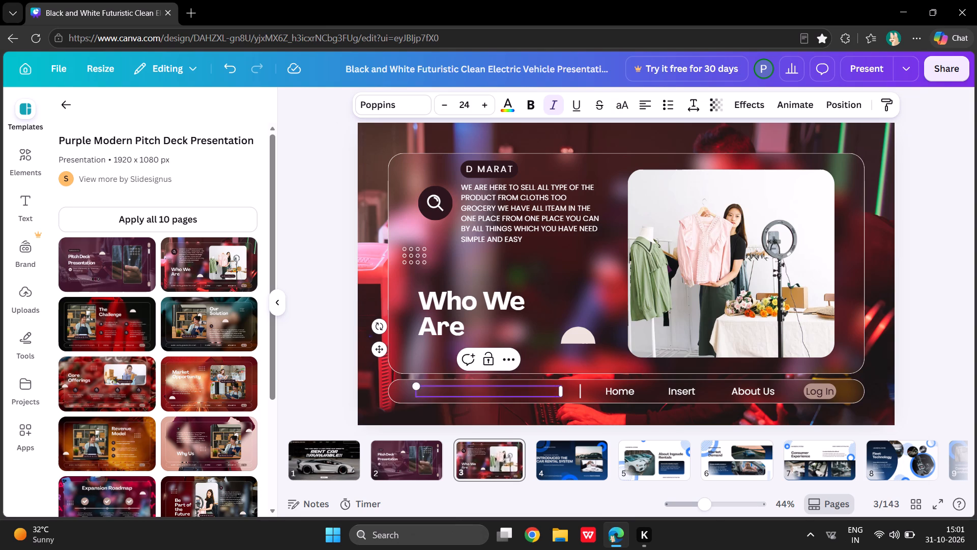
type("WWW")
type(".CARR")
type("ENTALSYSTEM")
type(".COM")
left_click_drag(561, 397, 581, 392)
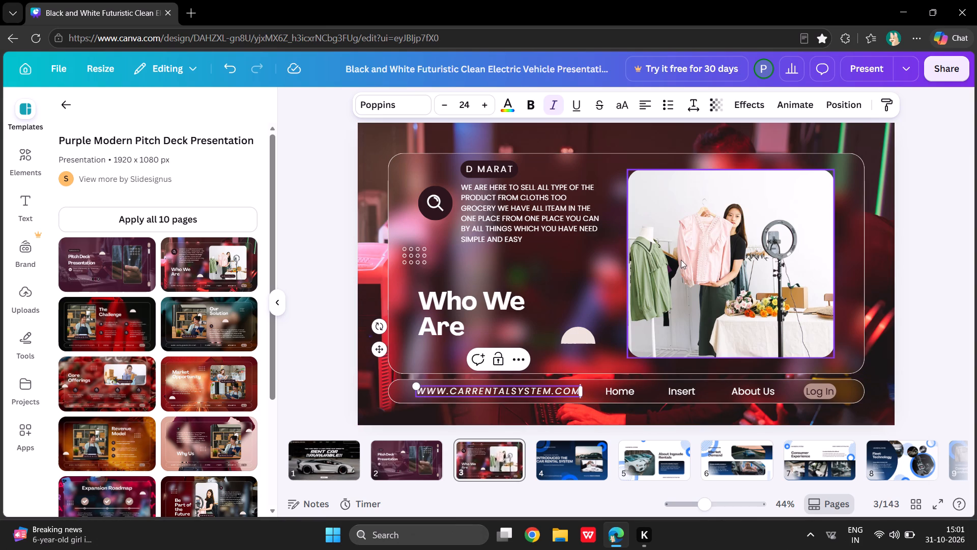
Add the template's "The Challenge" page after the Who We Are page.
left_click(108, 303)
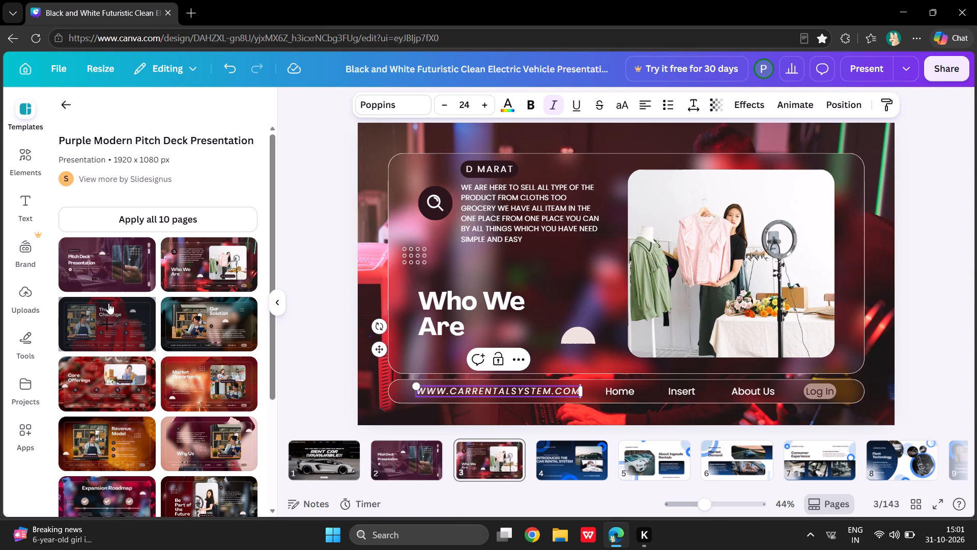
left_click(521, 324)
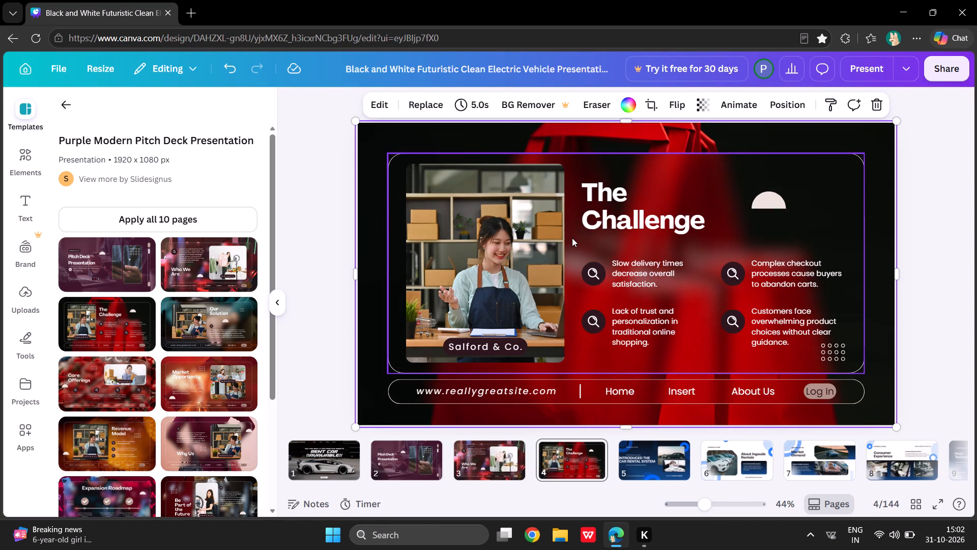
Replace the "Slow delivery times" text with "IT SHOWS THE WHERE IS ORDER USER CAN TRACK IT".
double_click(657, 274)
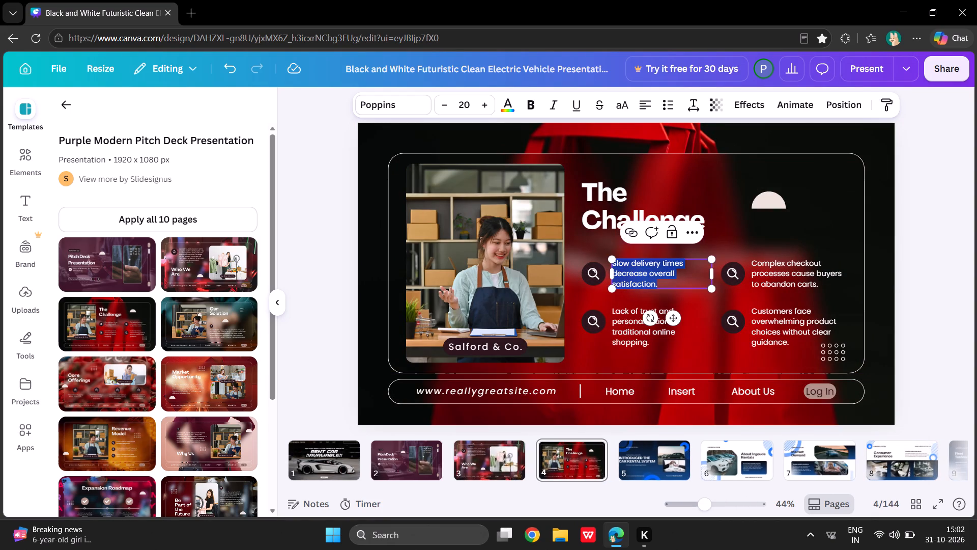
key("BackSpace")
type("IT SHOWS THE")
key("space")
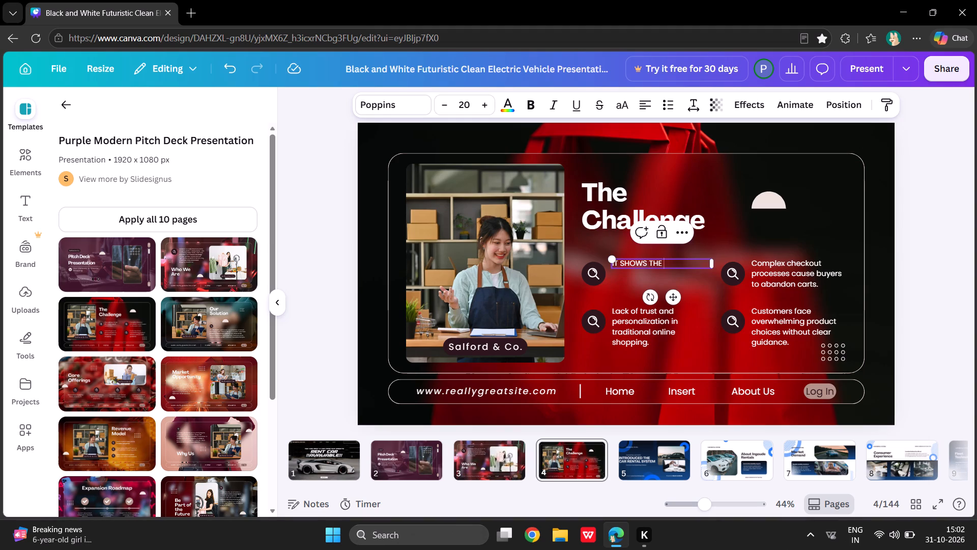
type("WHERE IS ORDER TR")
key("BackSpace")
key("BackSpace")
type("USER")
key("space")
type("CAN TRACK IT")
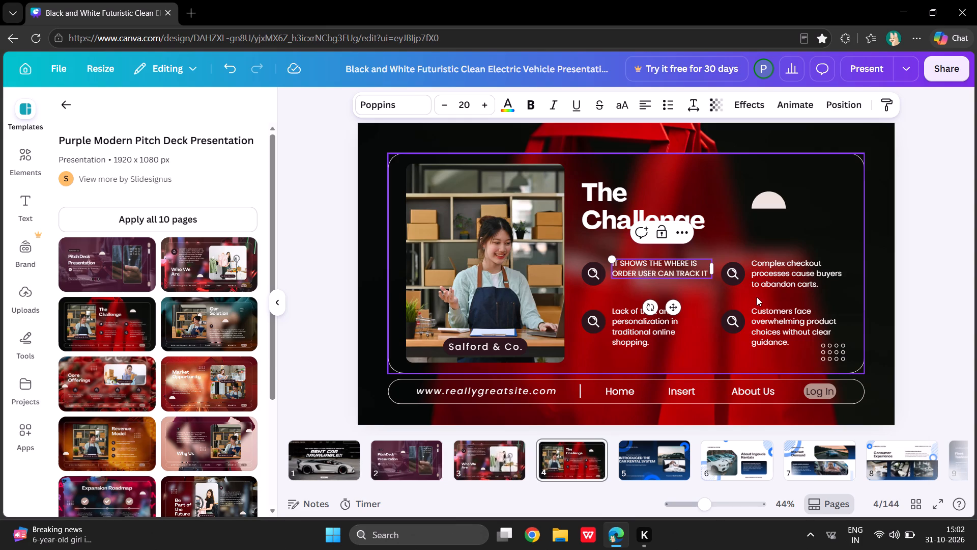
Replace the "Complex checkout processes" text with "EASY TO MAKE CHART OF YOU ODER AND".
double_click(777, 279)
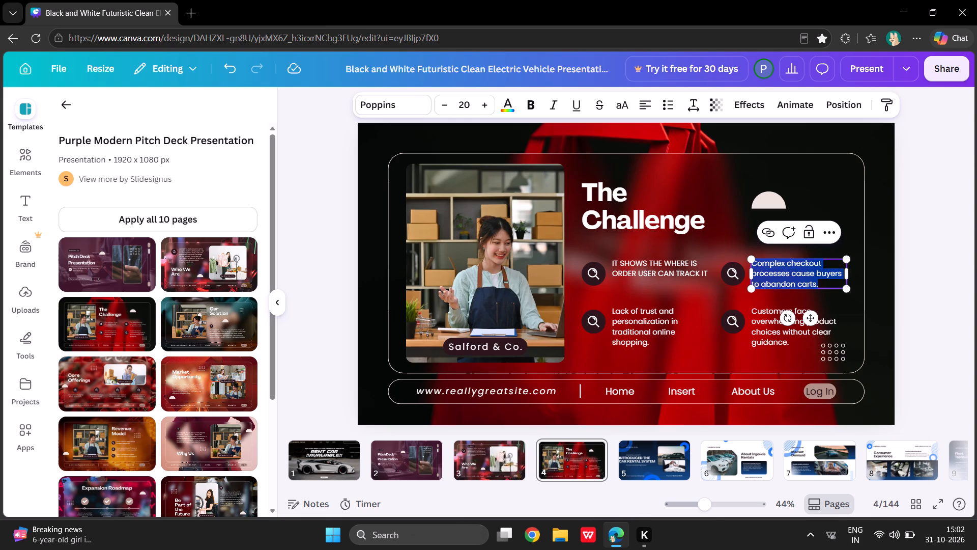
key("BackSpace")
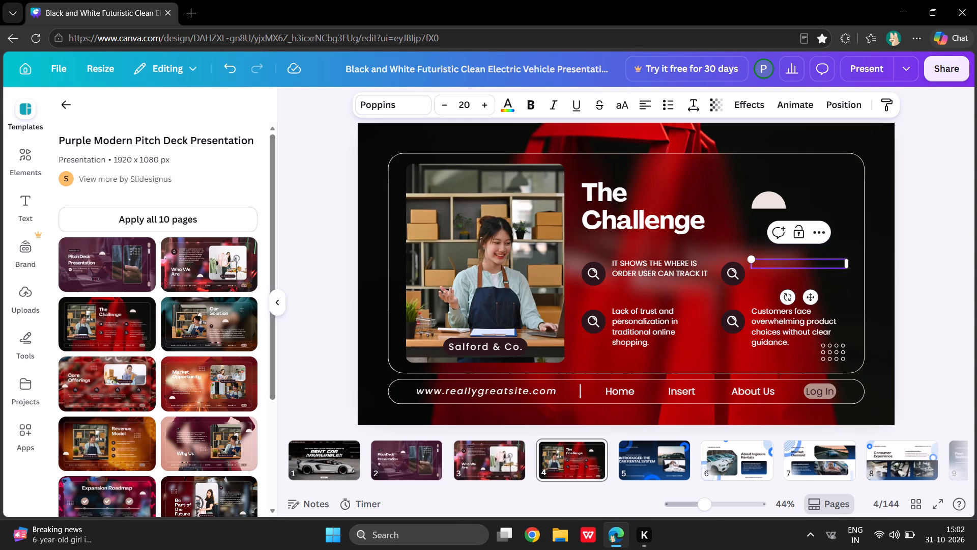
type("EASY TO MAKE CHART")
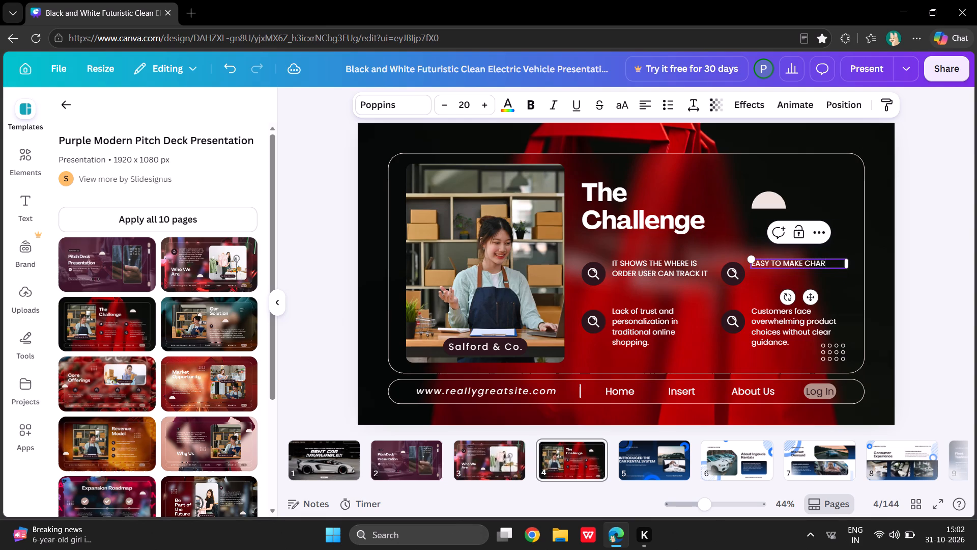
key("space")
type("OF YOU")
key("space")
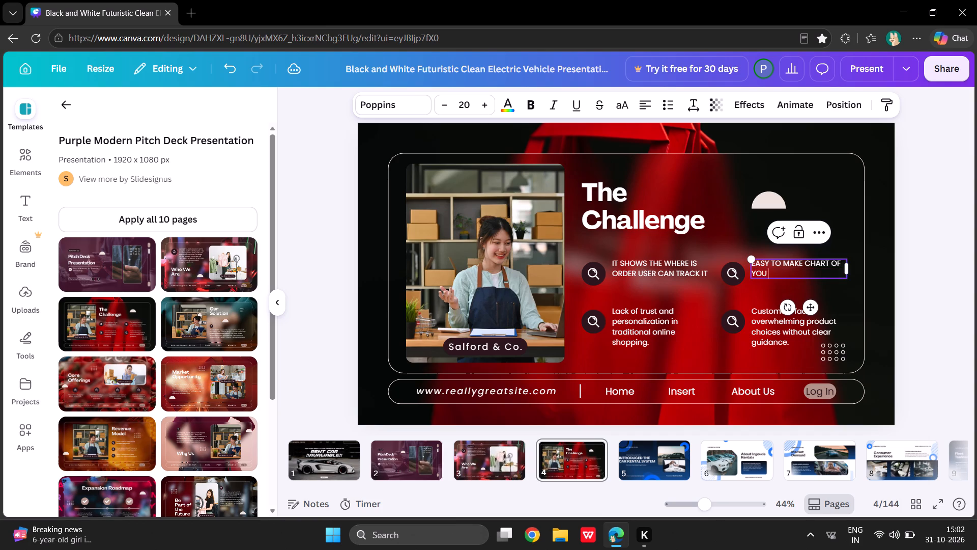
type("ODER NA")
key("BackSpace")
key("BackSpace")
type("AND")
key("space")
Continue the second challenge text with "IN ONE CLICK YOU CAN ODER PRODUCT".
key("o")
key("BackSpace")
type("INN")
key("BackSpace")
key("space")
type("ONE CLICK YOU CAN ODER")
key("space")
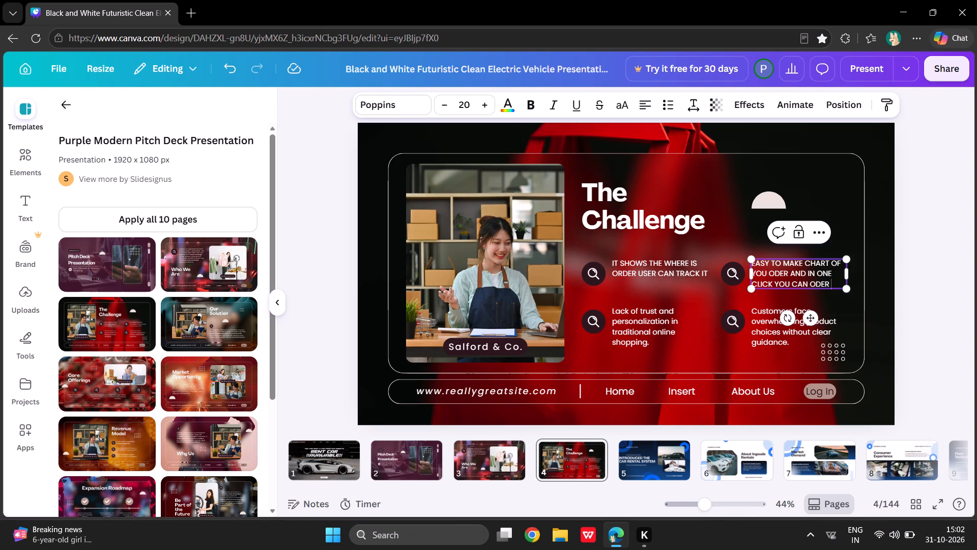
type("PRODUCT")
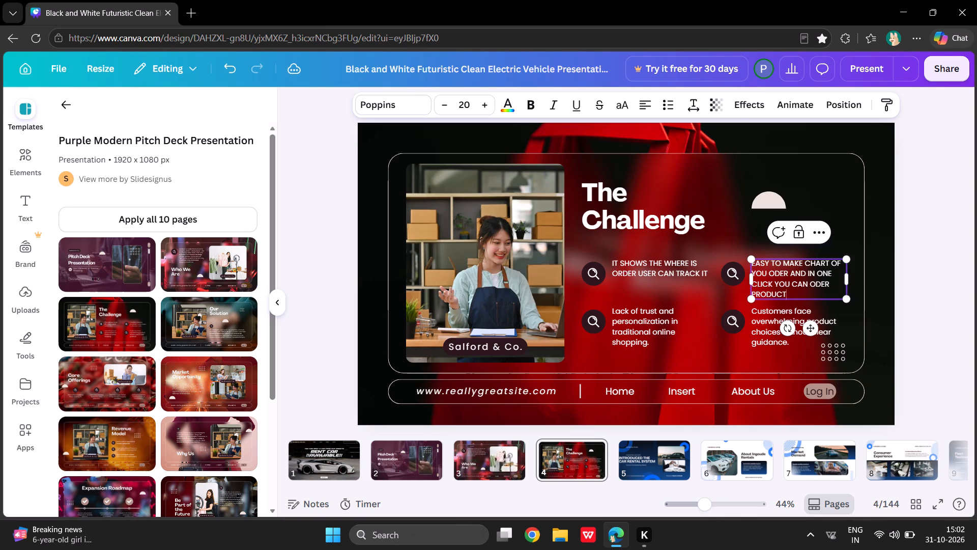
Replace the "Lack of trust and personalization" text with "ALL WE PROVIDED USER CAN GET SUGGESTION OF PACKAGES".
double_click(642, 341)
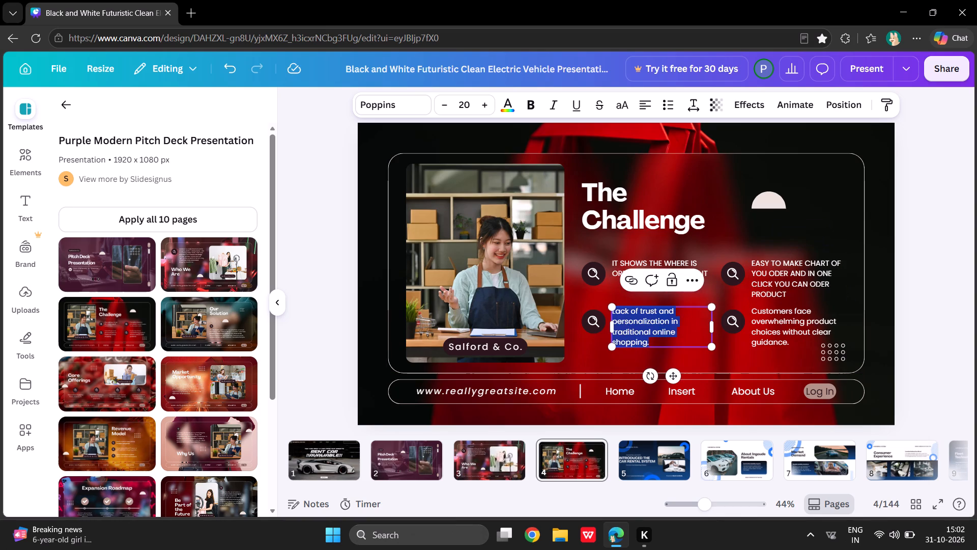
key("BackSpace")
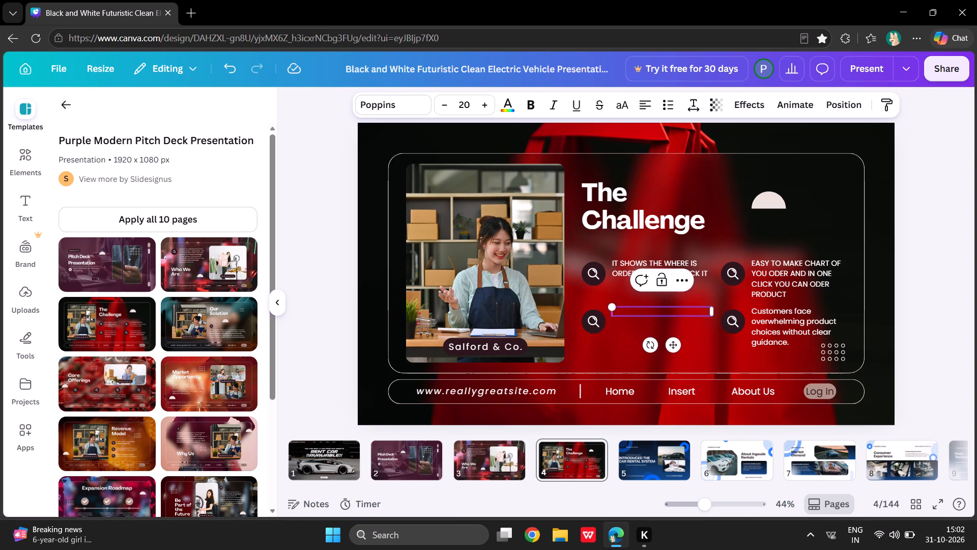
type("ALL WE PROVIDED")
key("space")
type("USER CAN")
key("space")
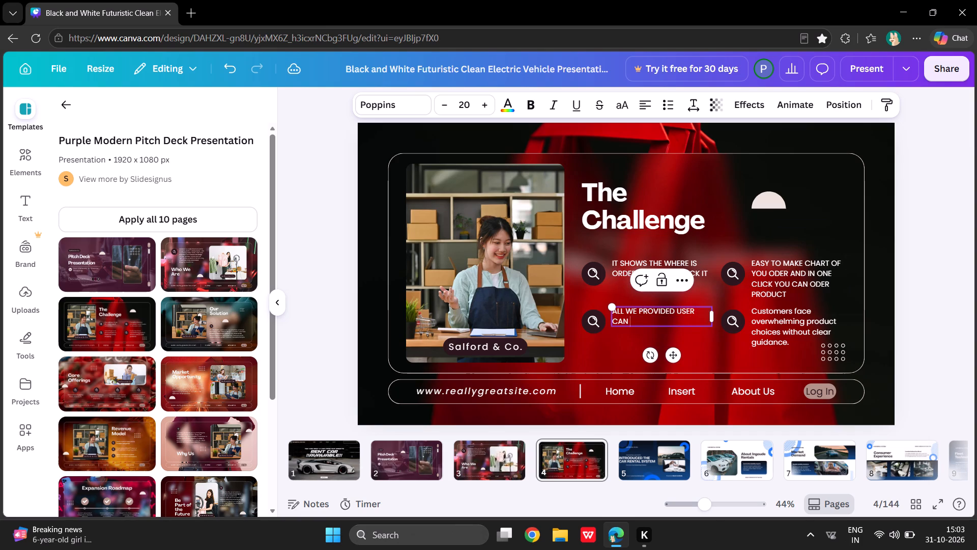
type("GET SUGGESTION OF PACKAGE")
key("space")
key("BackSpace")
type("S")
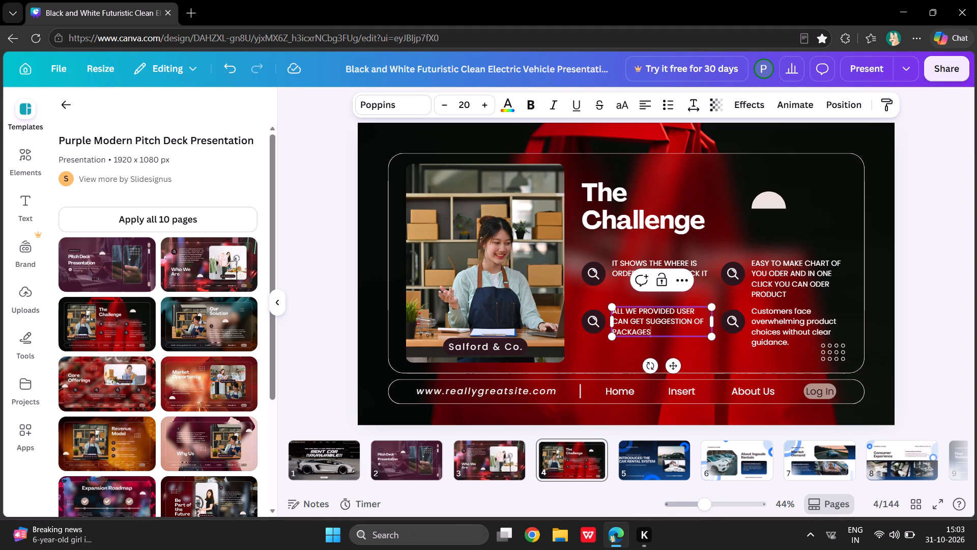
Continue the packages text with "LIKE KITCH ASSCEROES,HOME ASSOCERIES".
key("space")
type("LIKE H")
key("BackSpace")
type("KITCH ASSCERI")
key("BackSpace")
type("OES,HOME ASSOCERIEWW")
key("BackSpace")
key("BackSpace")
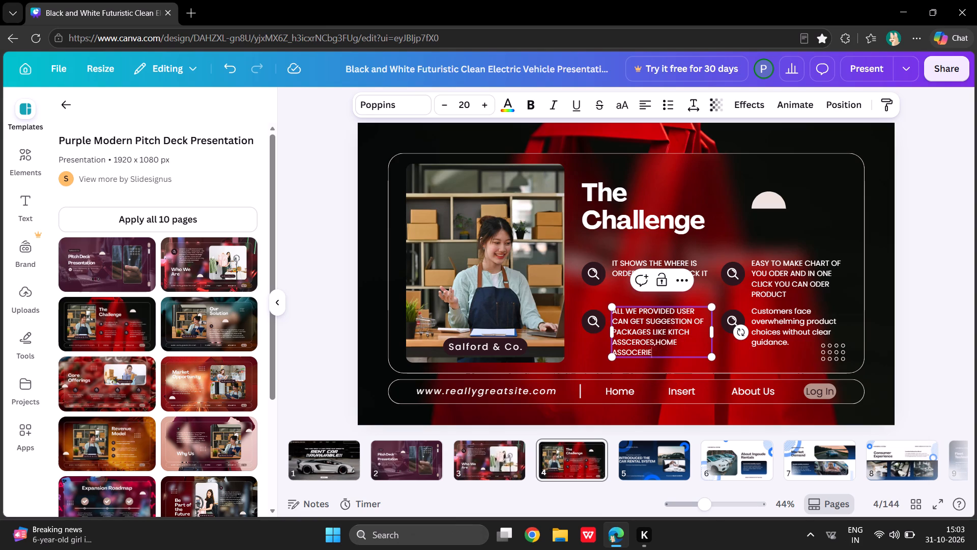
key("s")
Replace the "Customers face overwhelming product choices" text with "WITH ZERO DAMAGE YOUR PRODUCT GET IN YOUR HANDS".
double_click(788, 314)
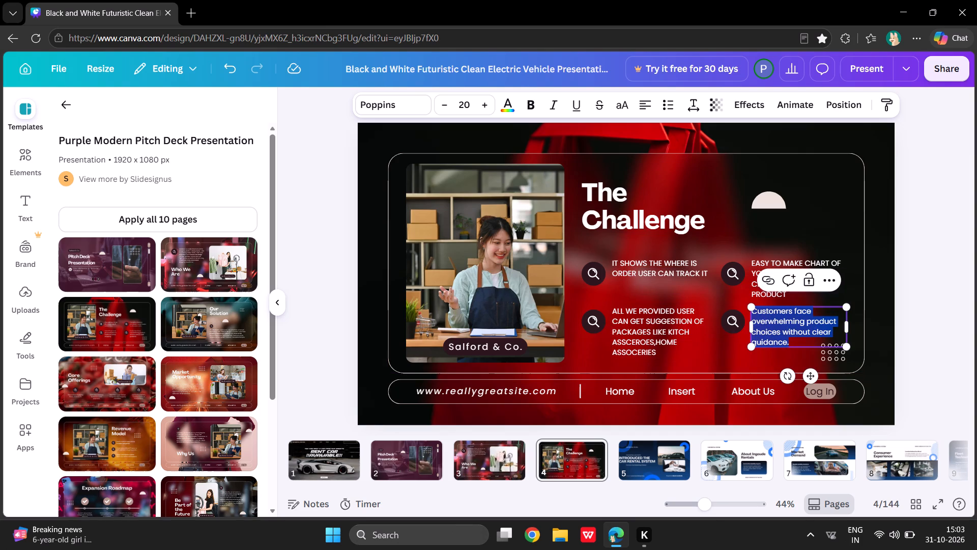
key("BackSpace")
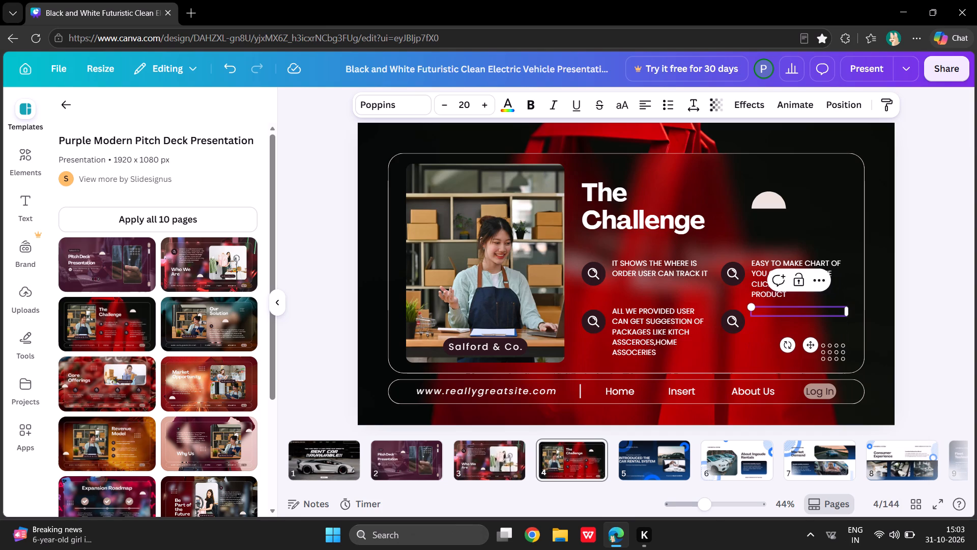
type("WIR")
key("BackSpace")
type("TH ZERO DAMGE")
key("BackSpace")
key("BackSpace")
type("AGE YOU R")
key("BackSpace")
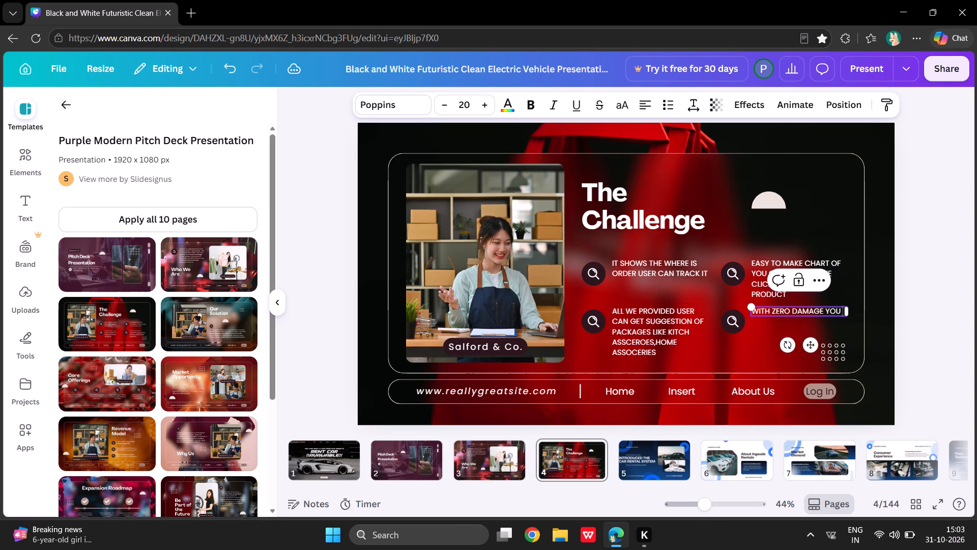
key("r")
key("BackSpace")
key("BackSpace")
type("R")
key("space")
type("PRODUCT GET IN YOUR HN")
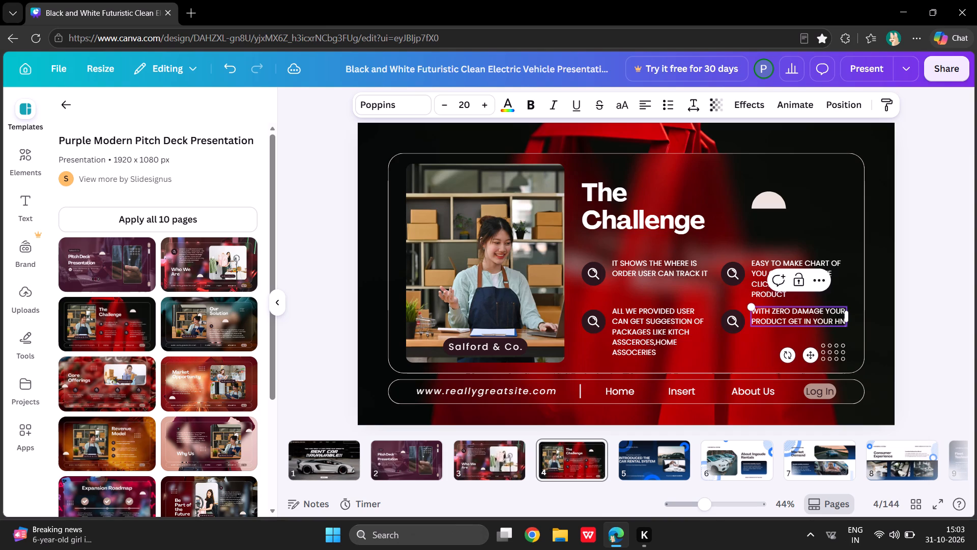
key("BackSpace")
type("ANDS")
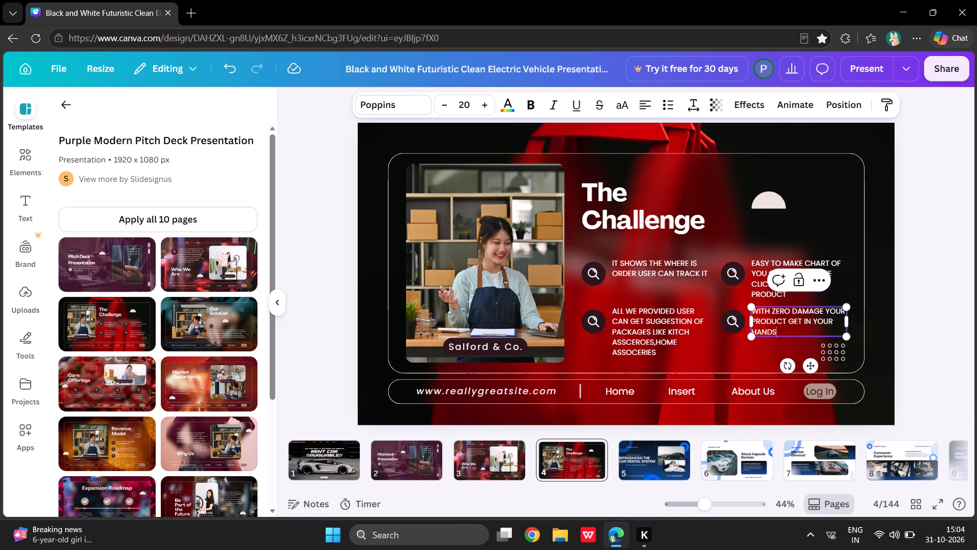
double_click(512, 393)
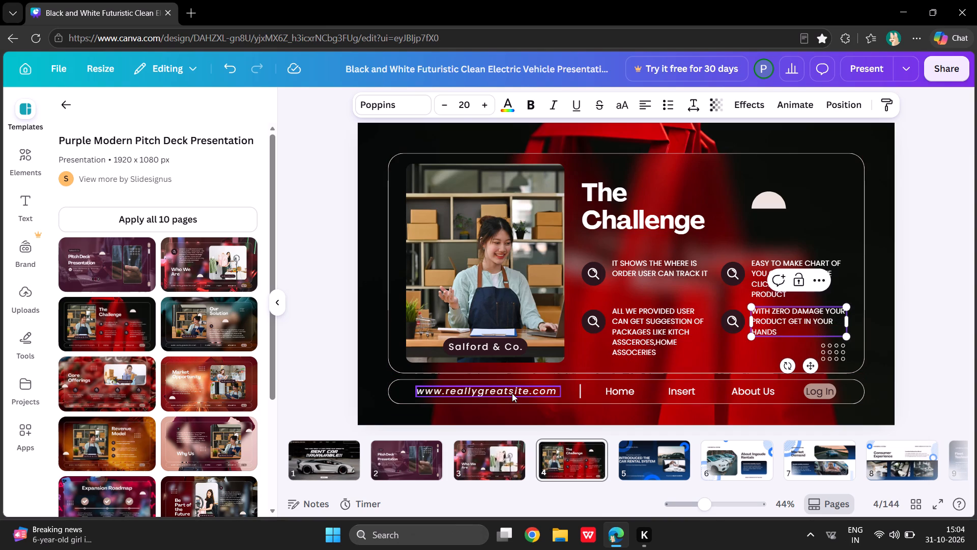
key("BackSpace")
type("WWW")
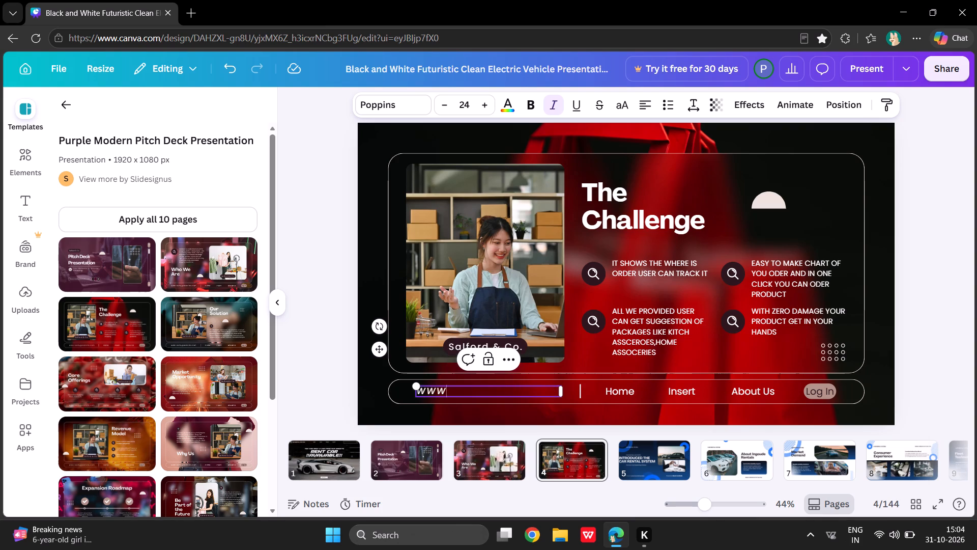
type(".CARRENTALSYSTEM.COM")
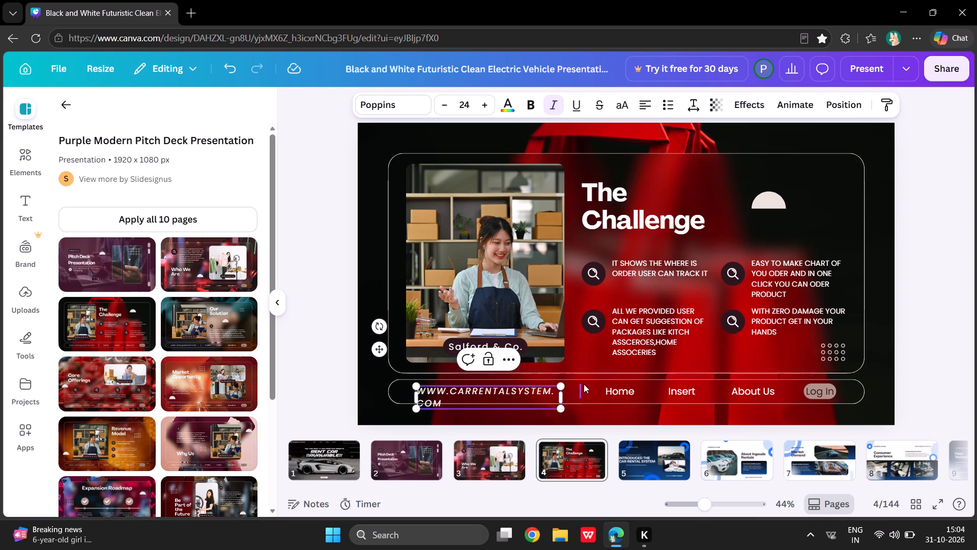
left_click_drag(414, 398, 396, 395)
left_click_drag(564, 394, 565, 394)
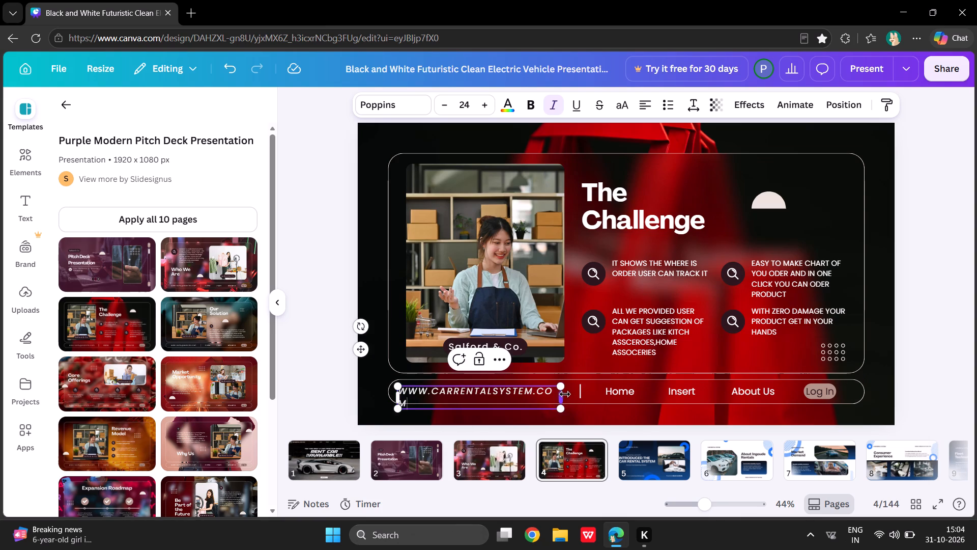
left_click_drag(565, 394, 574, 393)
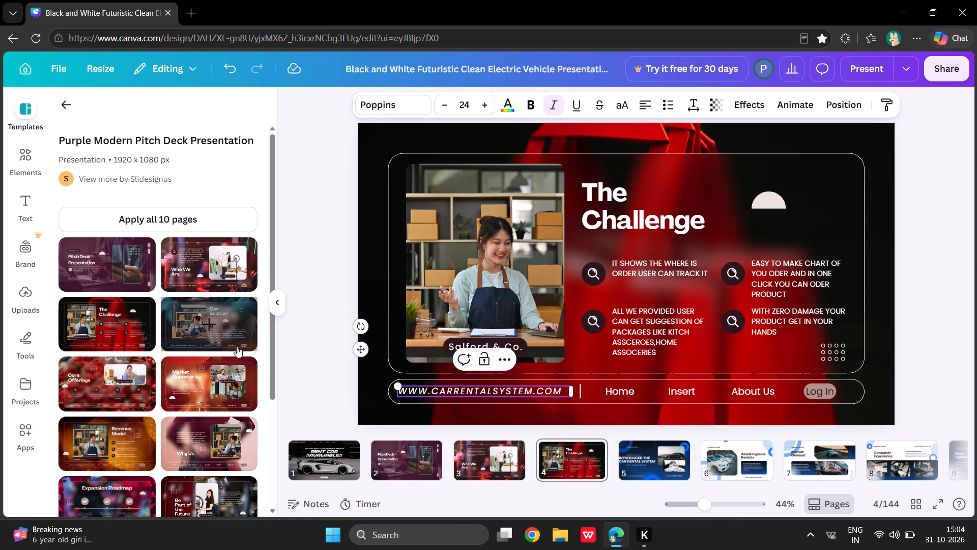
Add the "Our Solution" template as a new page after The Challenge, and swap it for the "Core Offerings" template.
left_click(221, 308)
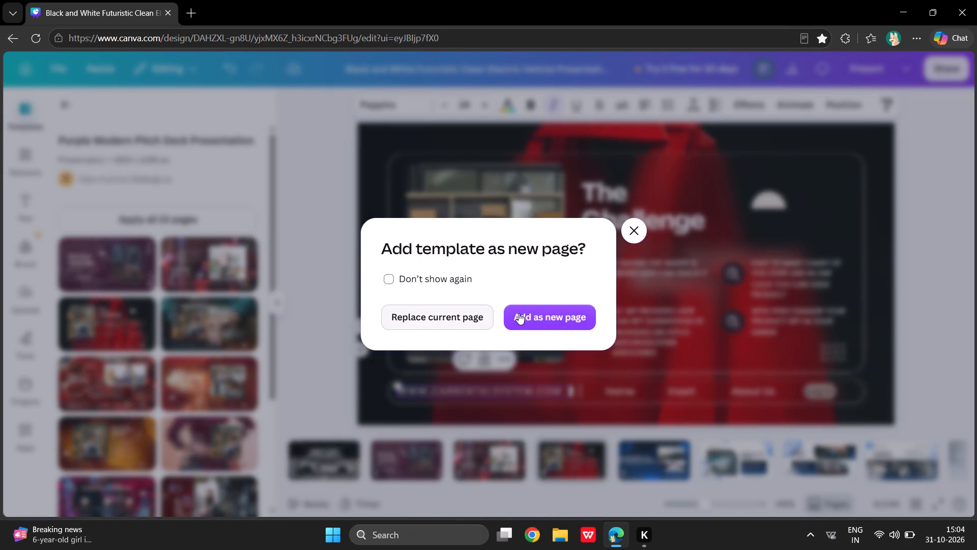
left_click(522, 313)
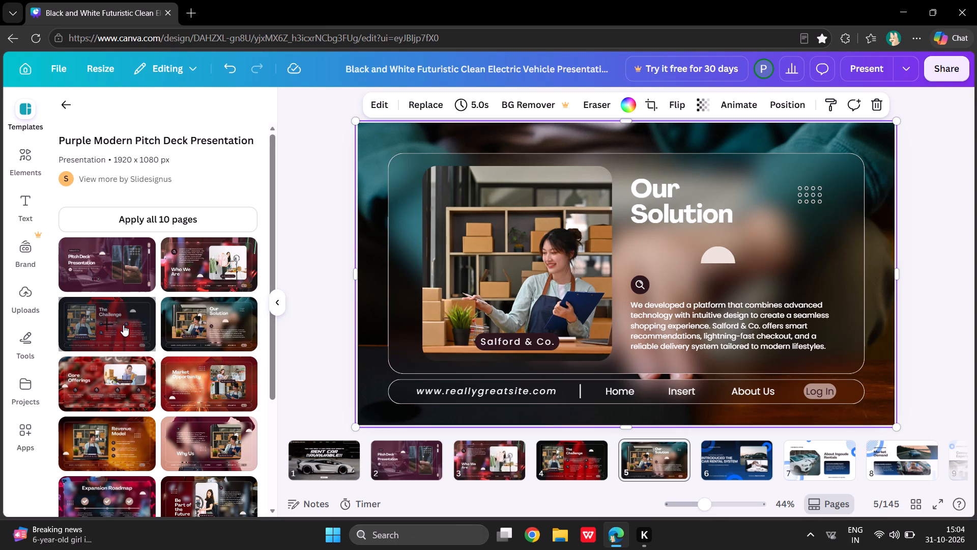
left_click(123, 376)
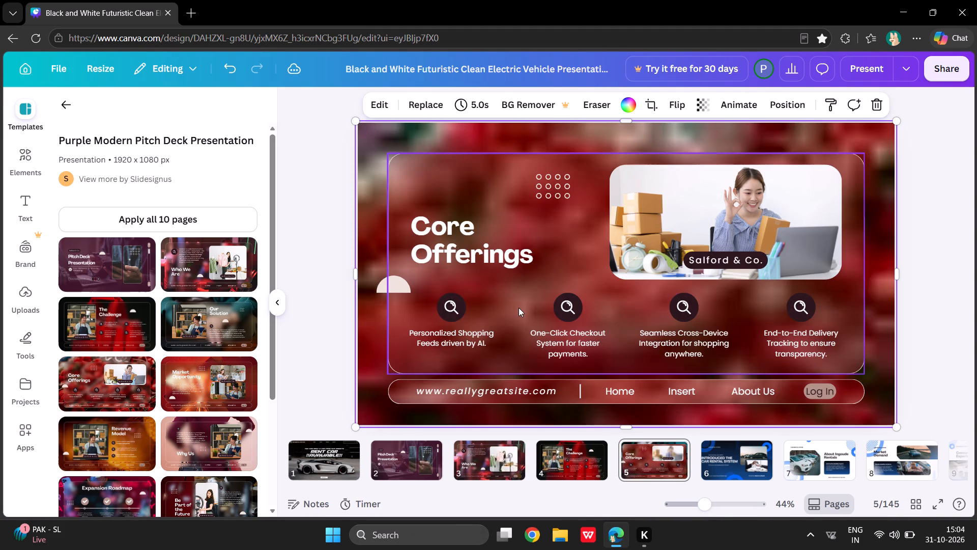
Replace the "Personalized Shopping Feeds driven by AI" text with "SIMPLE AND EASY TO IMPLEMENT".
double_click(454, 339)
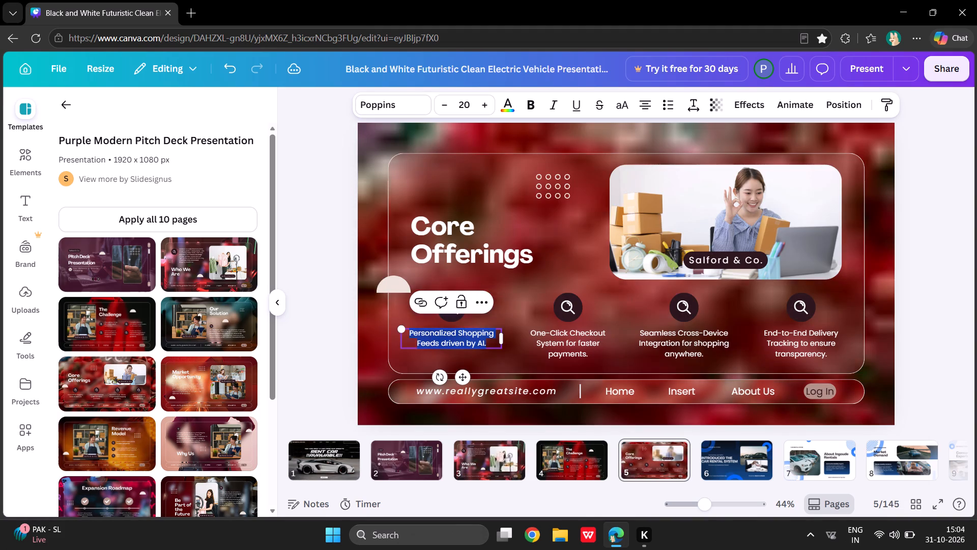
key("BackSpace")
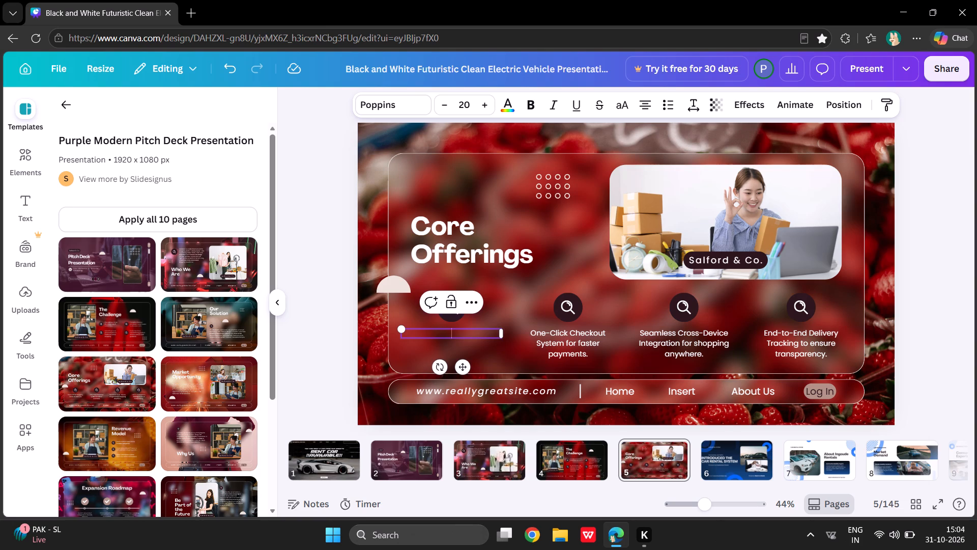
type("SIMPLE AND EASY TO IMPLE")
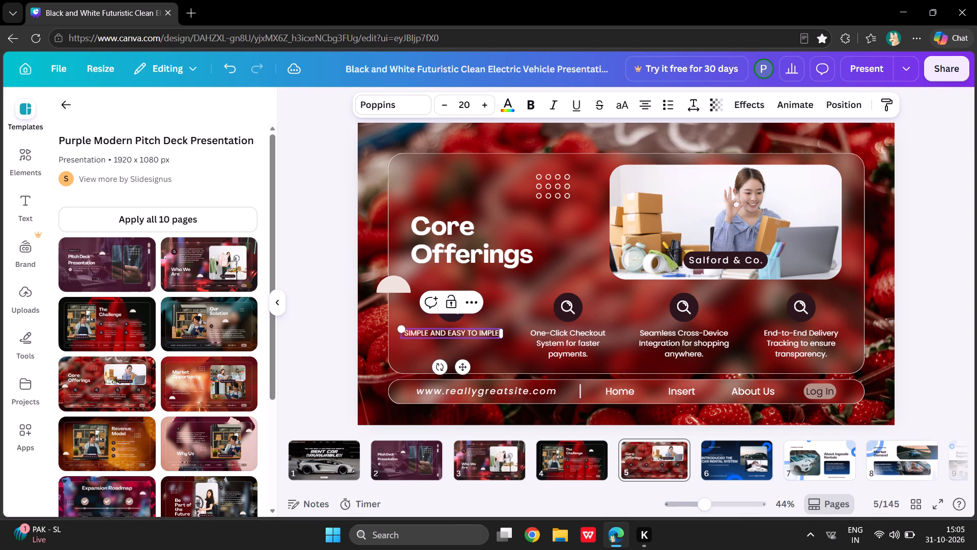
type("MENT")
Replace the "One-Click Checkout System for faster payments" text with "ALL OFFERS ARE APPLIED".
double_click(547, 348)
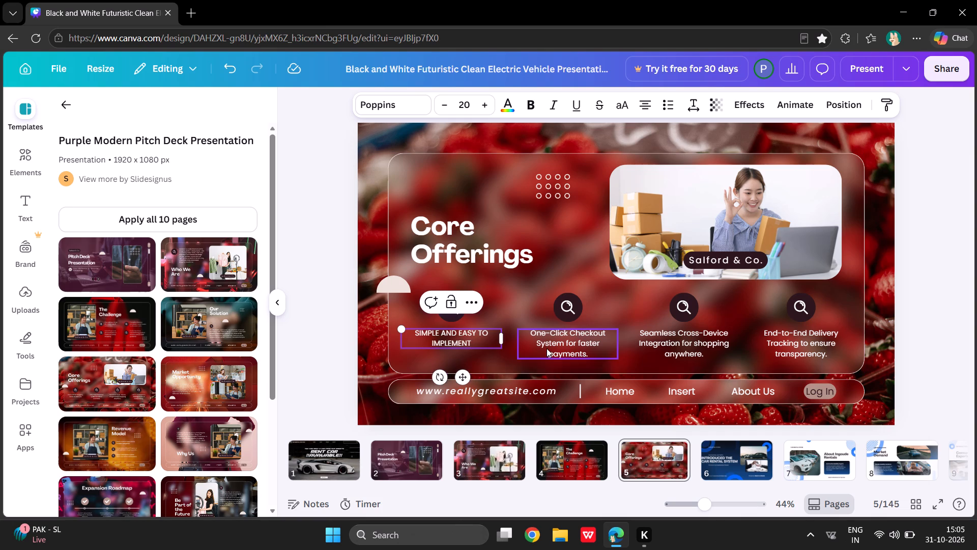
key("BackSpace")
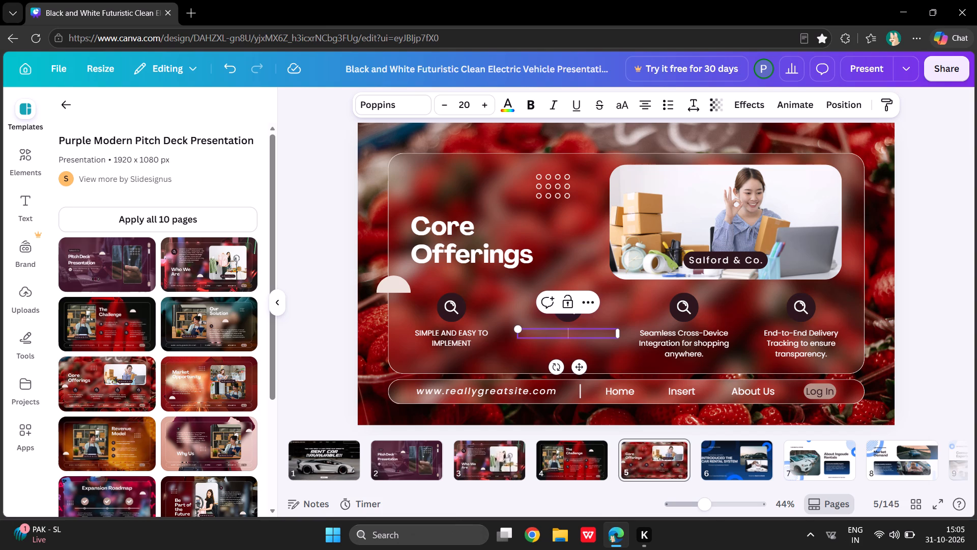
type("ALL")
key("space")
type("OFFERS ARE APLL")
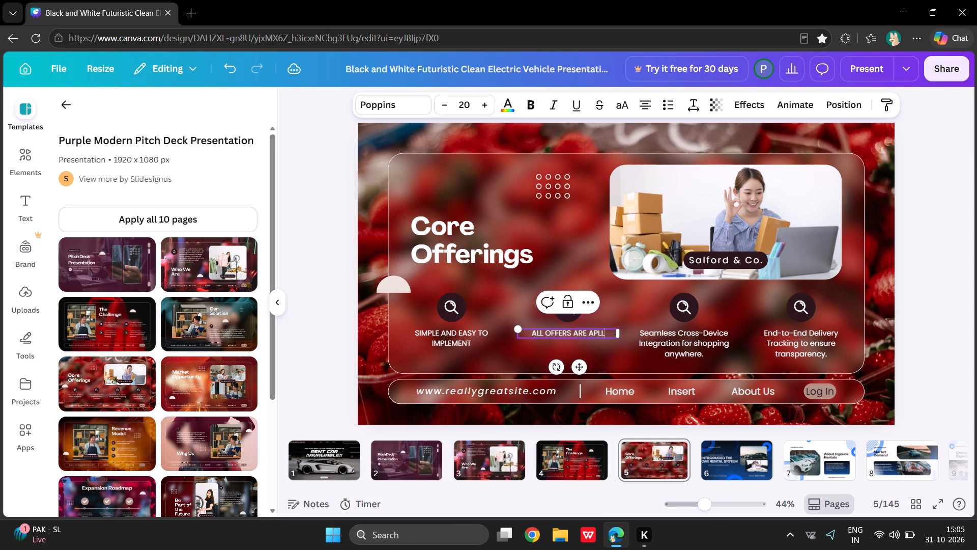
key("BackSpace")
key("BackSpace")
type("PLIED")
key("space")
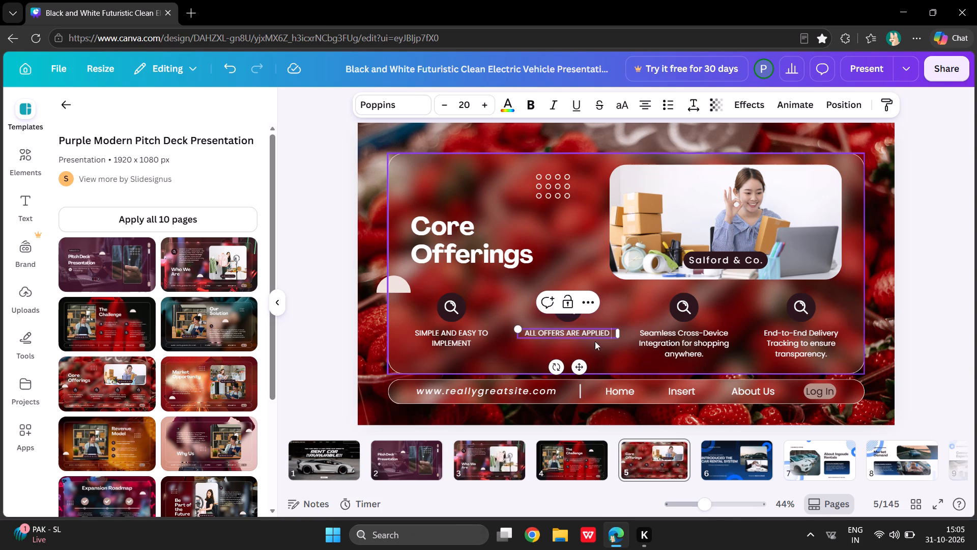
Replace the "Seamless Cross-Device Integration" text with "MANY DIWALI DDISCOUNT WHERE AVALABLE".
double_click(709, 351)
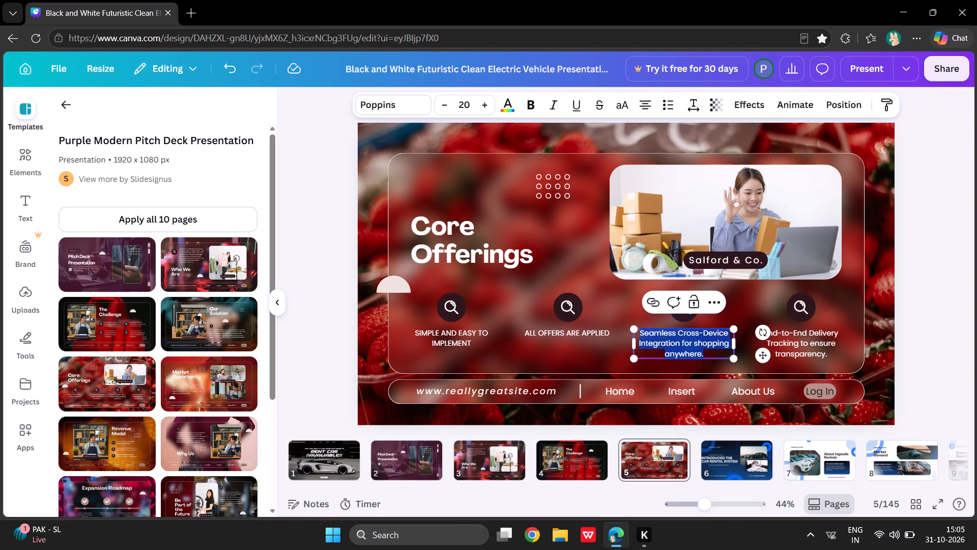
key("BackSpace")
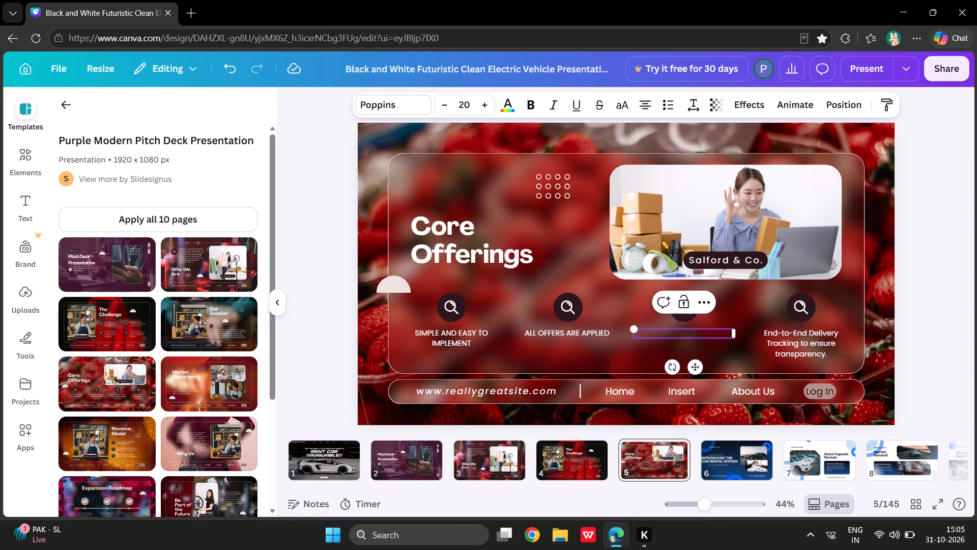
type("MANY DIWALI DDISCOUNT WHERE AVALABLE")
key("space")
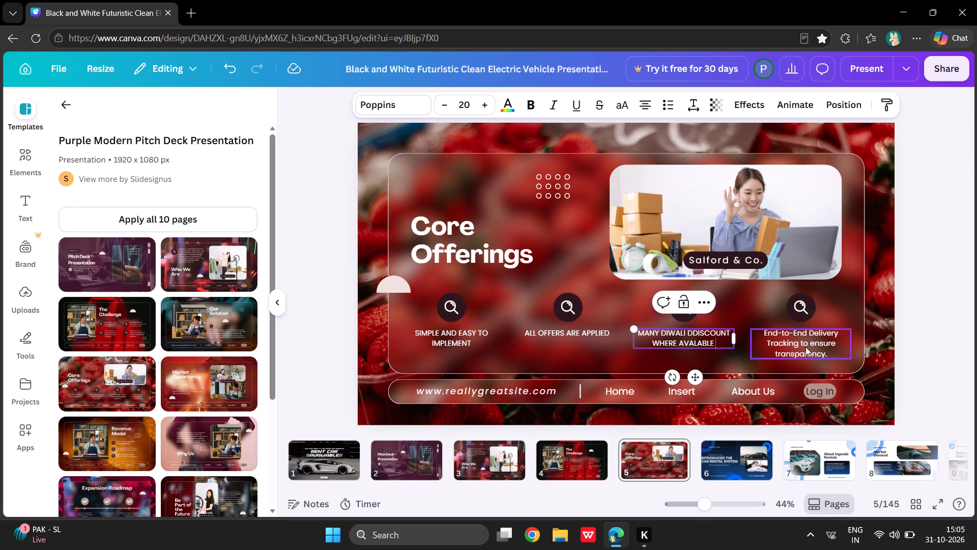
Replace the "End-to-End Delivery Tracking" text with "THERE WAS MANY COUPONS".
double_click(806, 347)
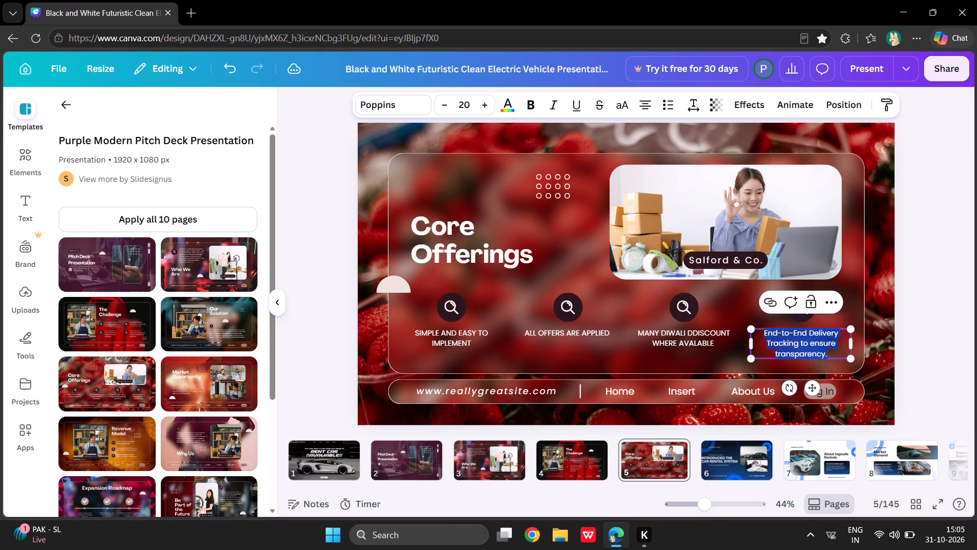
key("BackSpace")
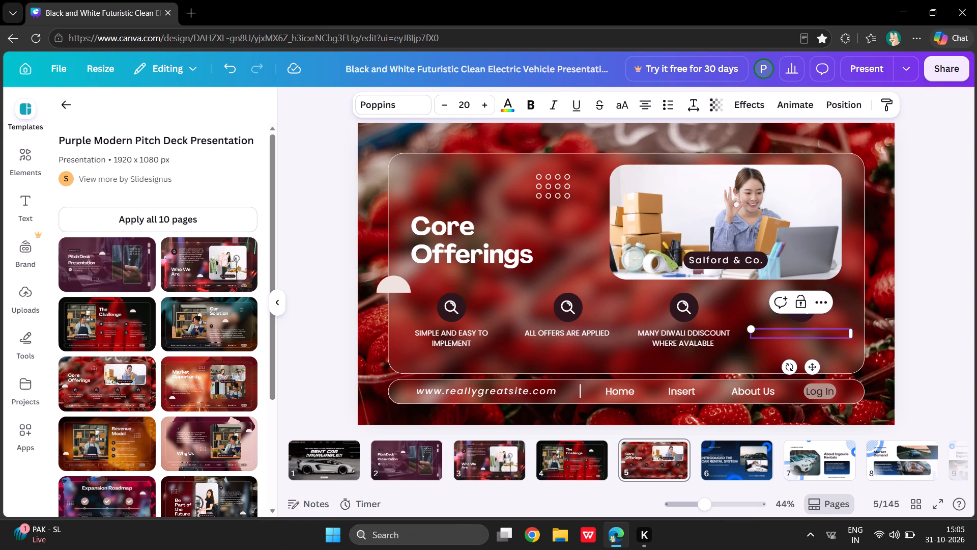
type("THE")
key("space")
key("BackSpace")
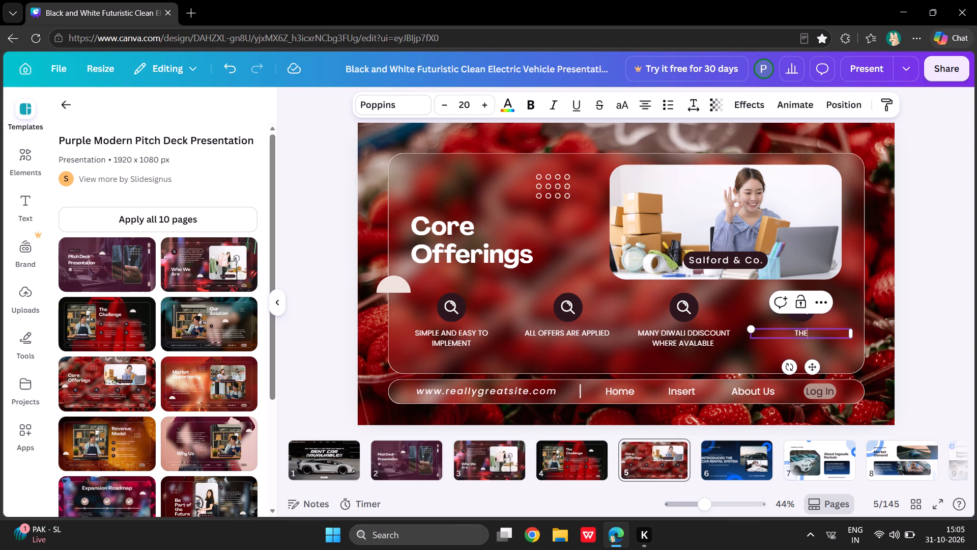
key("BackSpace")
type("ERE")
key("space")
type("WAS")
key("space")
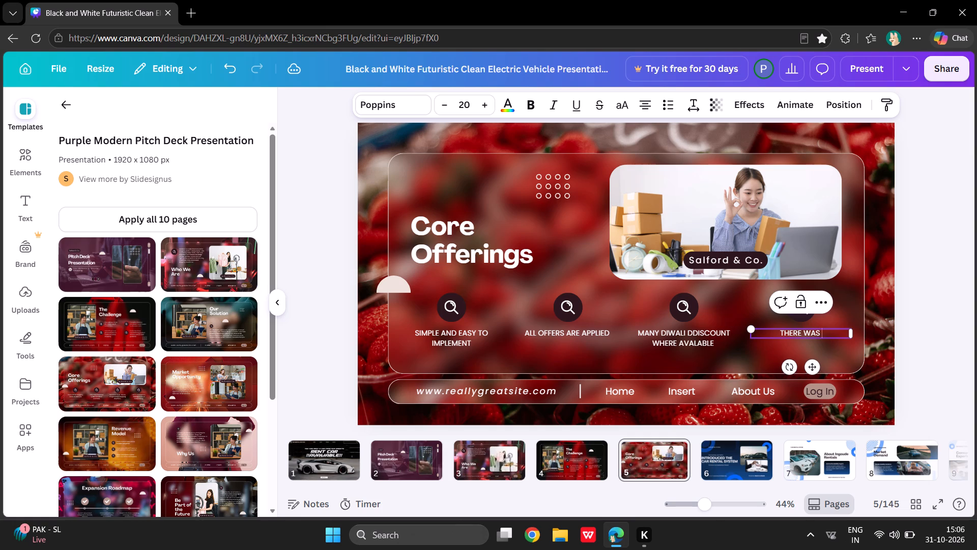
type("MANY COUPONS")
key("space")
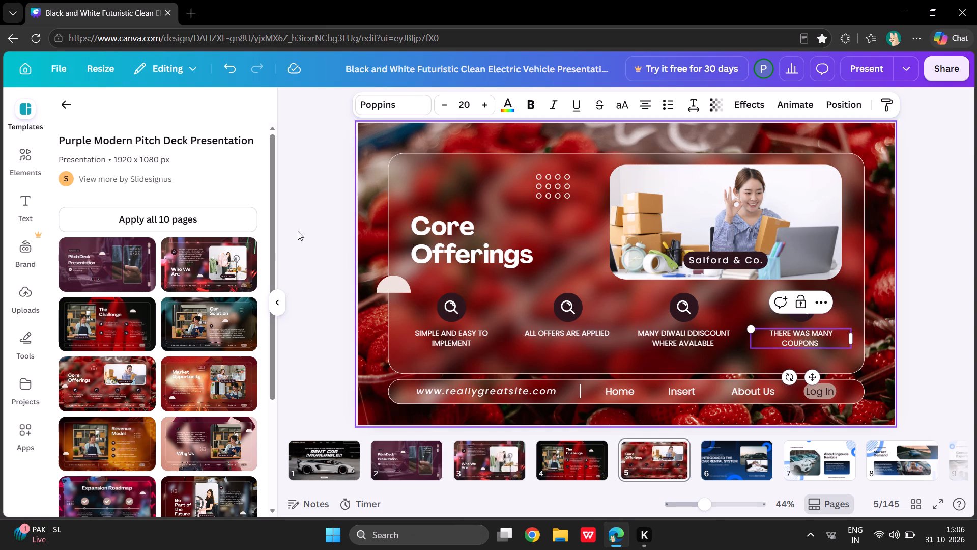
Add the "Market Opportunity" template as a new page after Core Offerings.
left_click(189, 388)
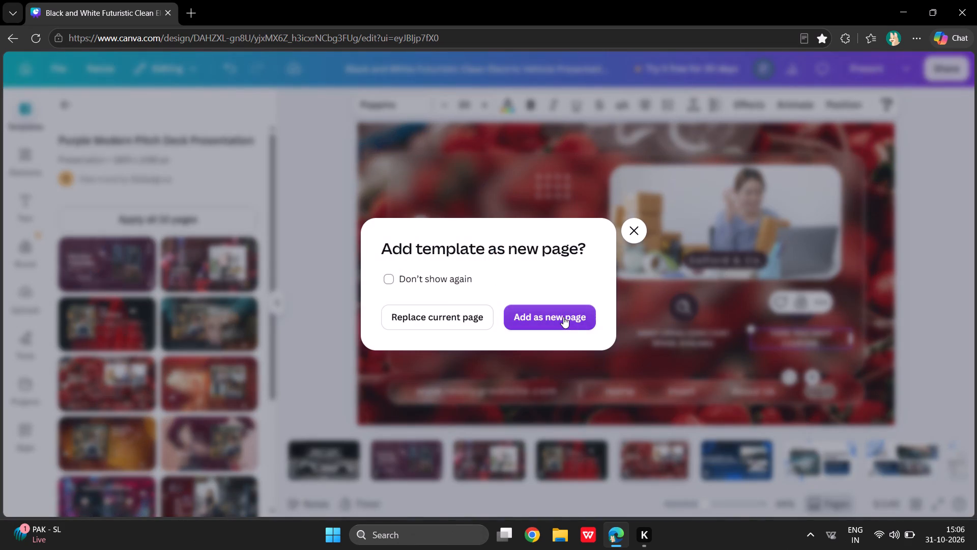
left_click(563, 317)
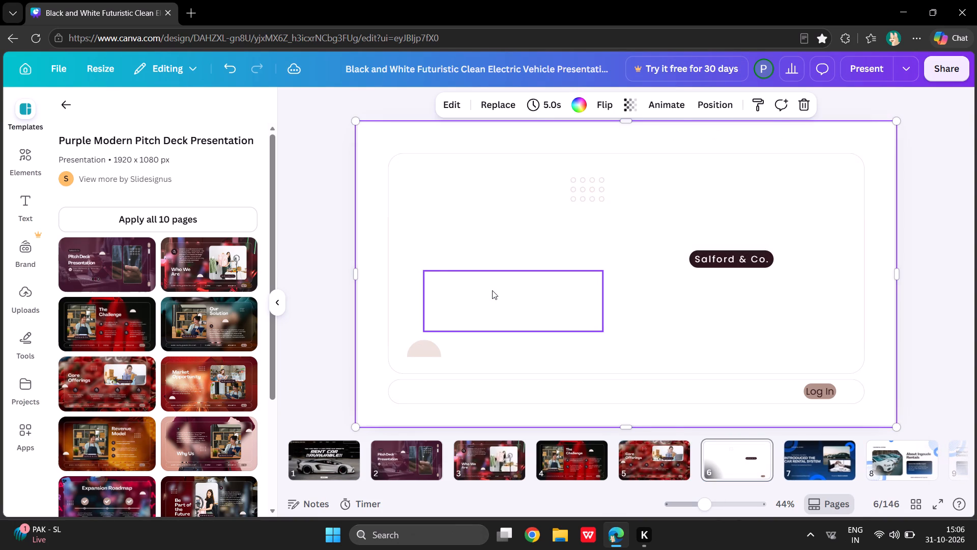
Replace the paragraph under the Market Opportunity heading with "WHERE PEOPLE GET IT HANDED ORDER WITHOUT GOING ANYWHERE".
double_click(499, 280)
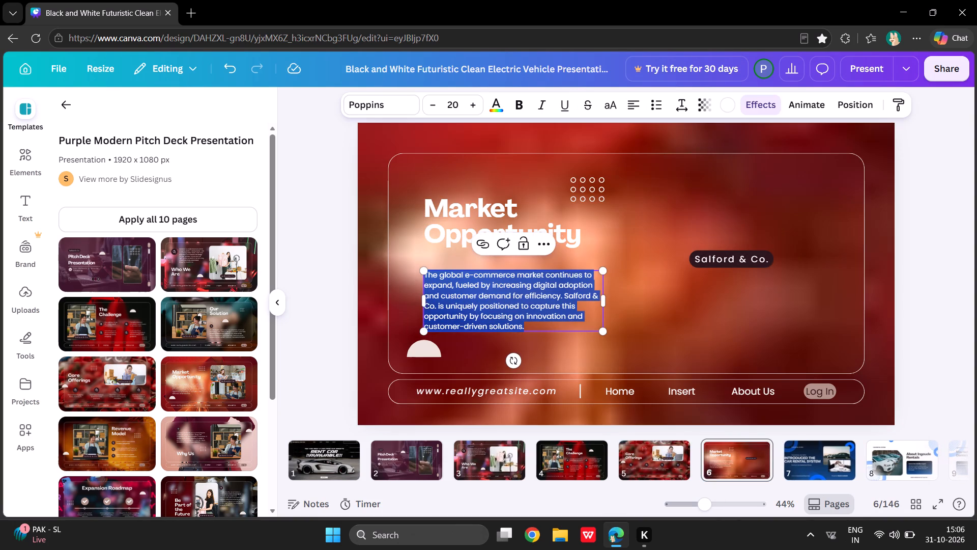
key("BackSpace")
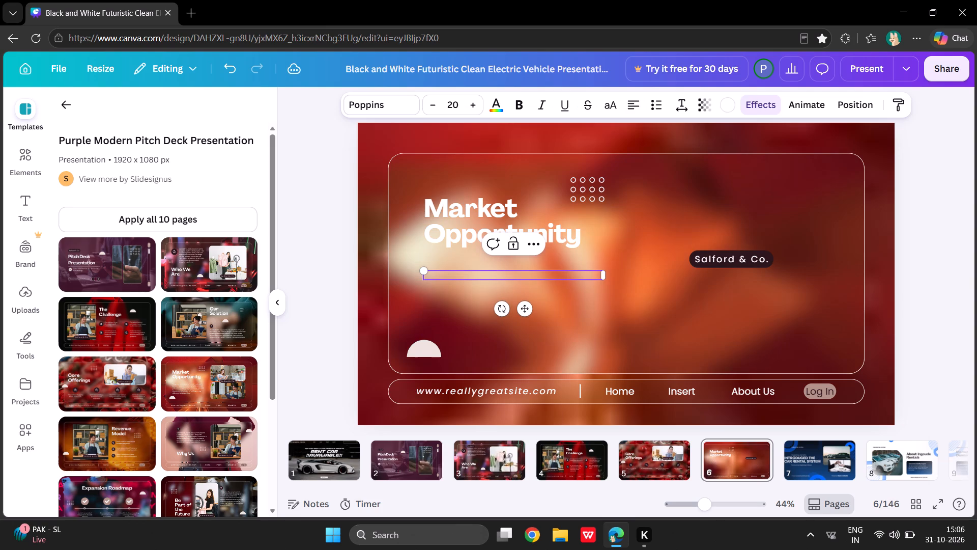
type("WHERE")
key("space")
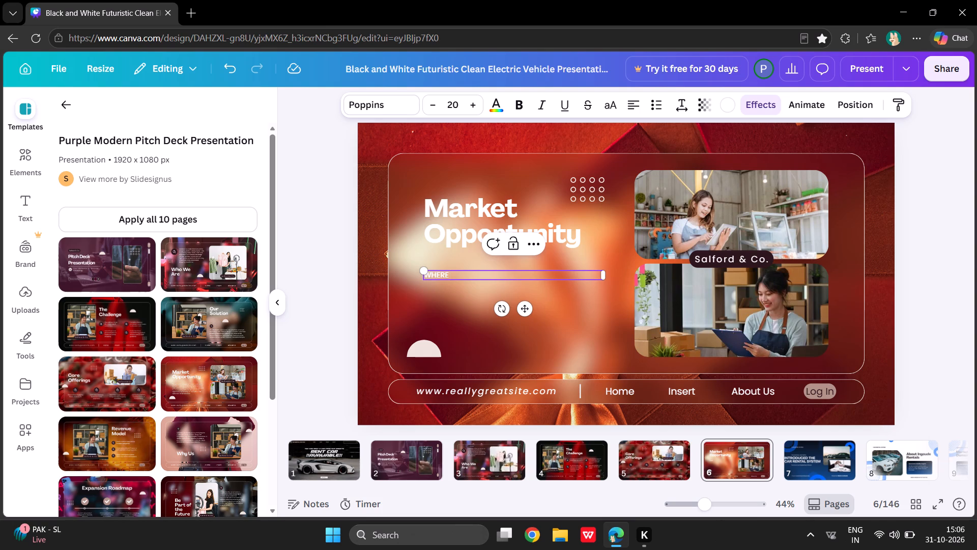
type("PEOPLE")
key("space")
type("GET")
key("space")
type("IT HANDED ORDER")
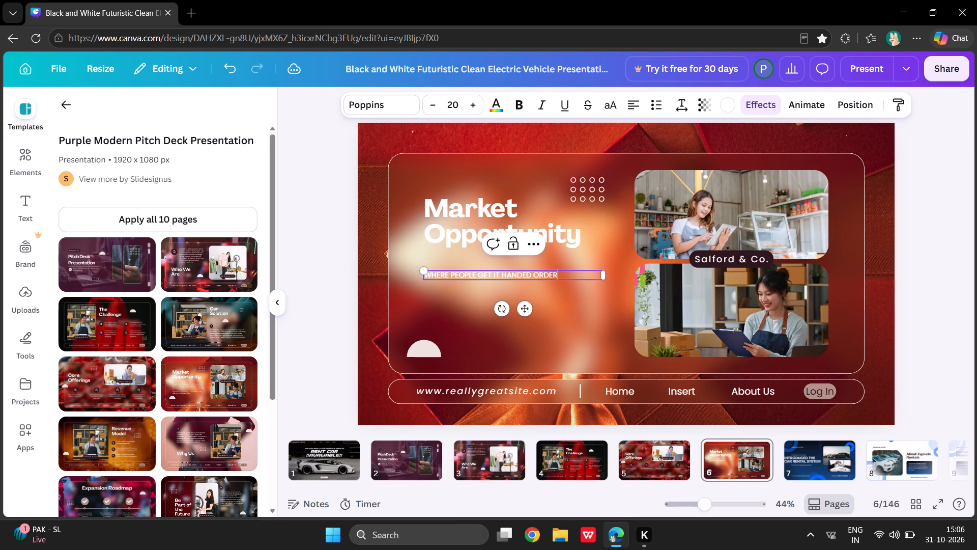
key("space")
type("WITHOUT")
key("space")
type("GOING ANYWHERE")
key("space")
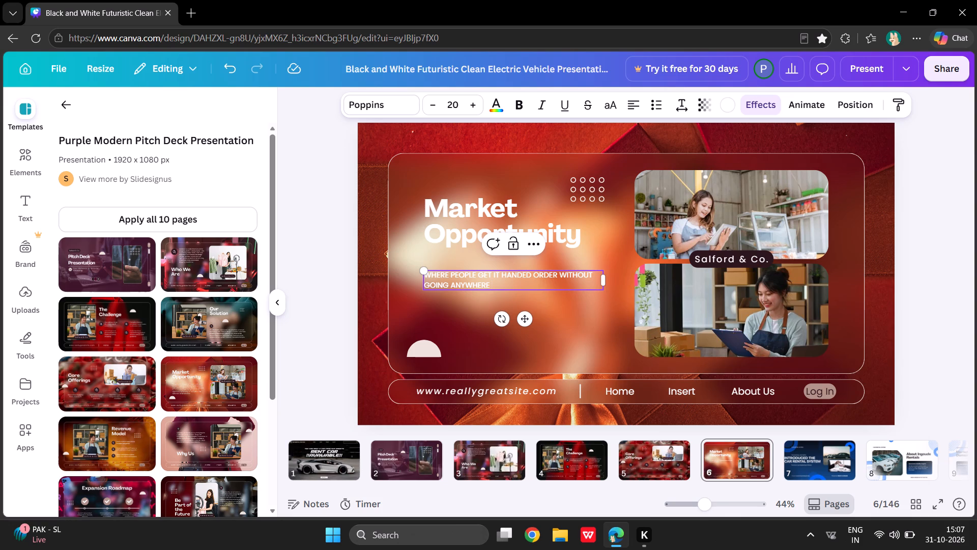
Continue the Market Opportunity paragraph with "THEREFORE MARKET VALUE IS VERY HIGH NOWDAYS".
type("THEREFORE")
key("space")
type("MARKET")
key("space")
type("VALUE IS")
key("space")
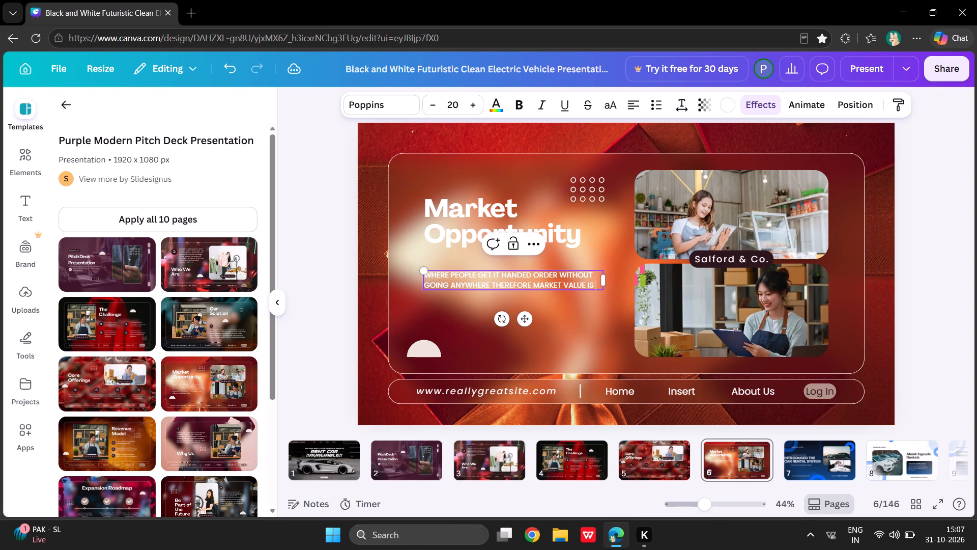
type("VERY")
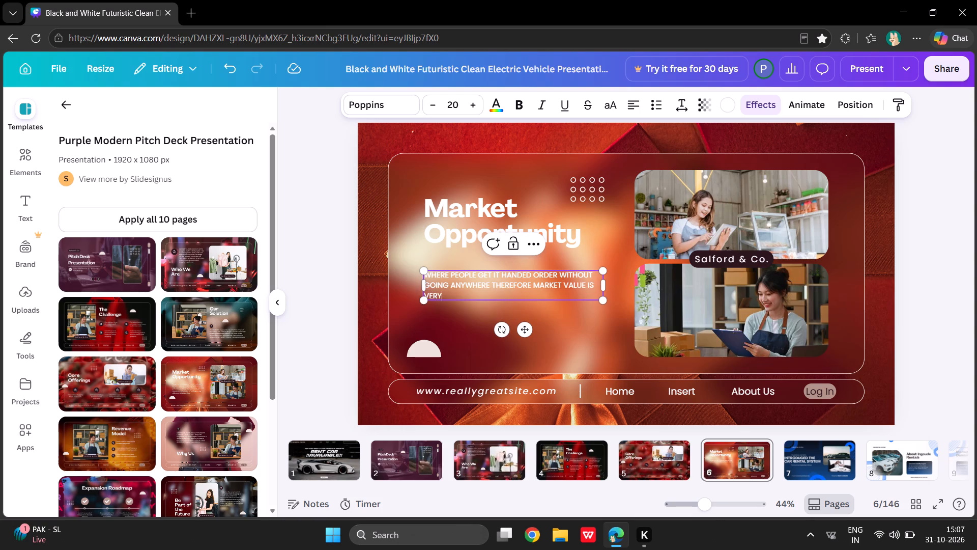
key("space")
type("HIGH")
key("space")
type("NOW")
type("DAYS")
key("space")
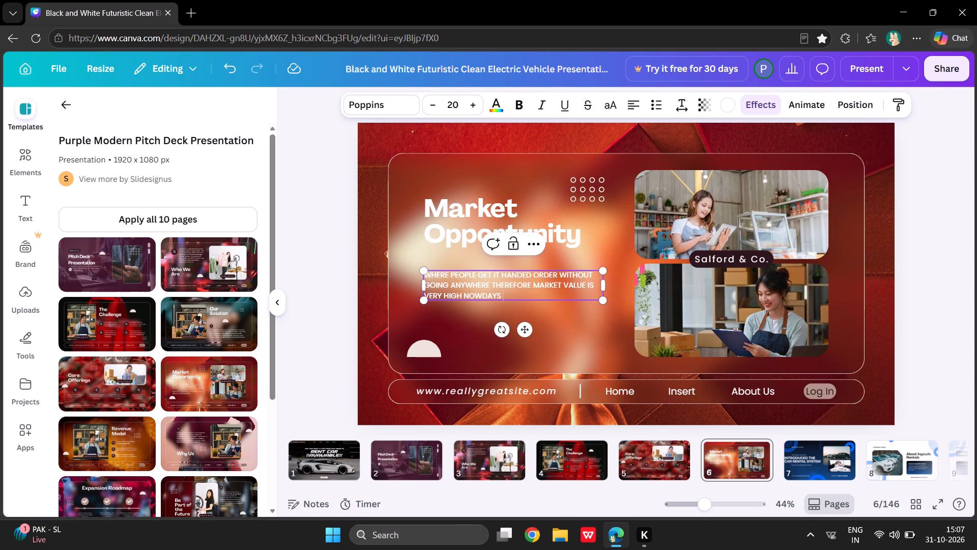
key("space")
key("BackSpace")
key("BackSpace")
key("space")
key("p")
key("BackSpace")
Start a new line in the Market Opportunity paragraph with "DOING DIWALI".
key("Return")
type("DOING DIWALI")
key("space")
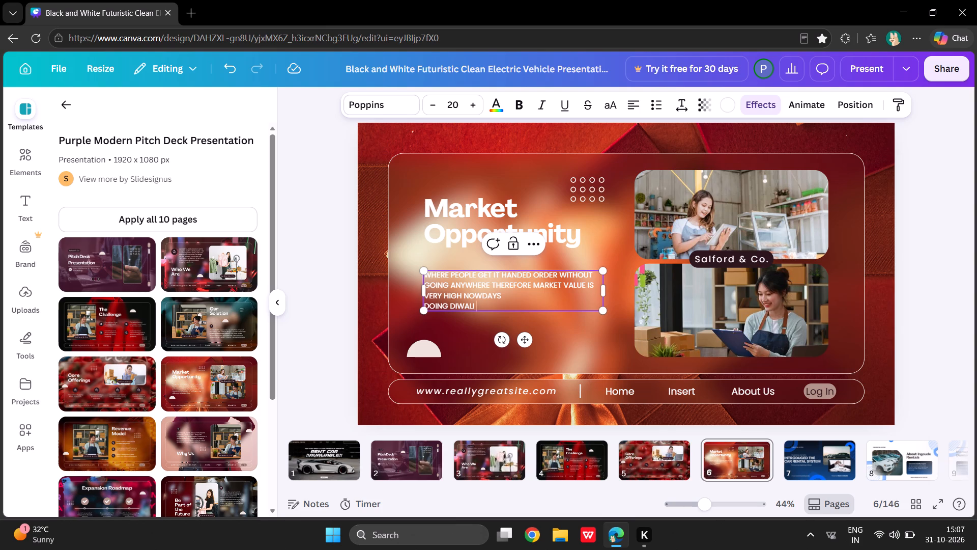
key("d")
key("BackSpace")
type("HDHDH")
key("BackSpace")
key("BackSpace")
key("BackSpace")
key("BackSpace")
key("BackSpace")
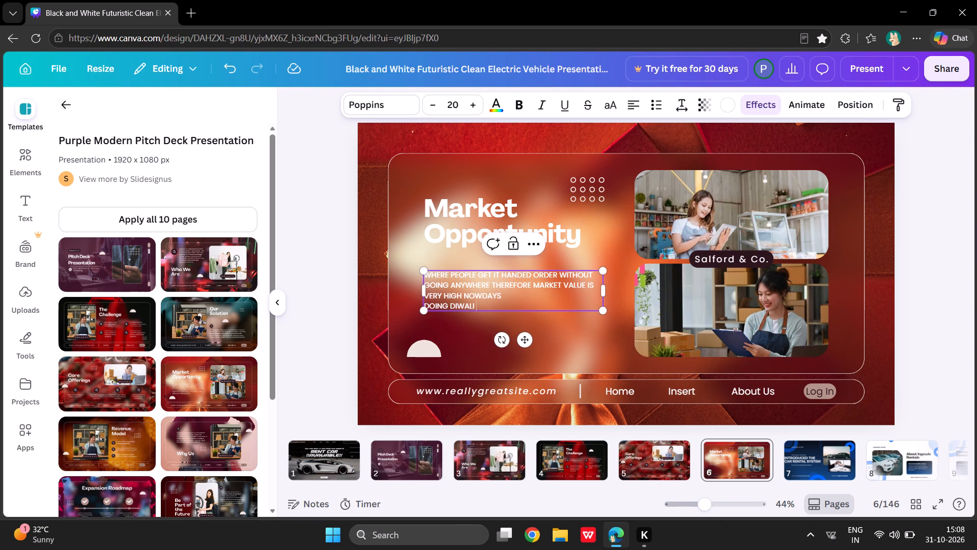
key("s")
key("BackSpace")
Continue the "DOING DIWALI" line with "MARKET OPPOUTUNITY SUCH AS".
type("MARL")
key("BackSpace")
type("KET")
key("space")
type("OP")
type("POU")
type("TUNITY")
key("space")
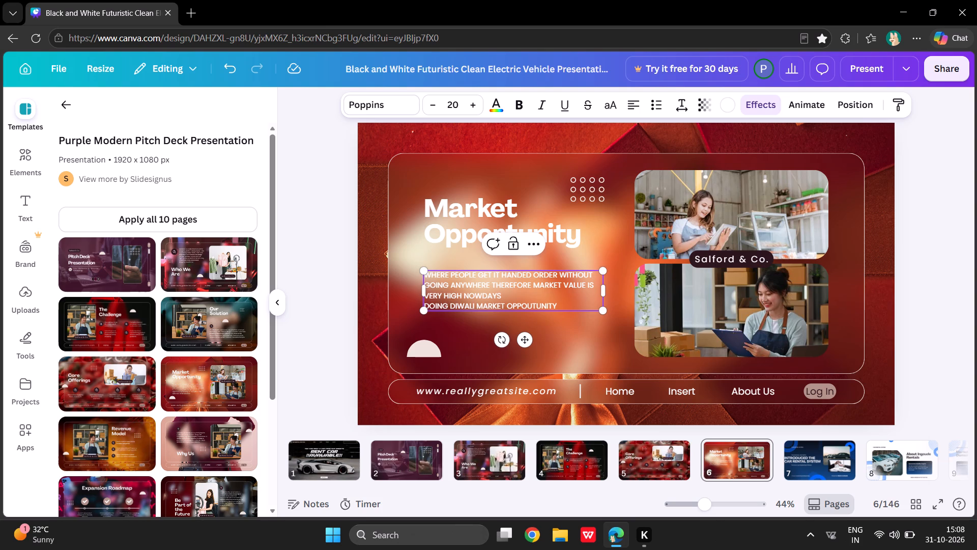
key("space")
type("SUCH")
key("space")
type("AS")
key("space")
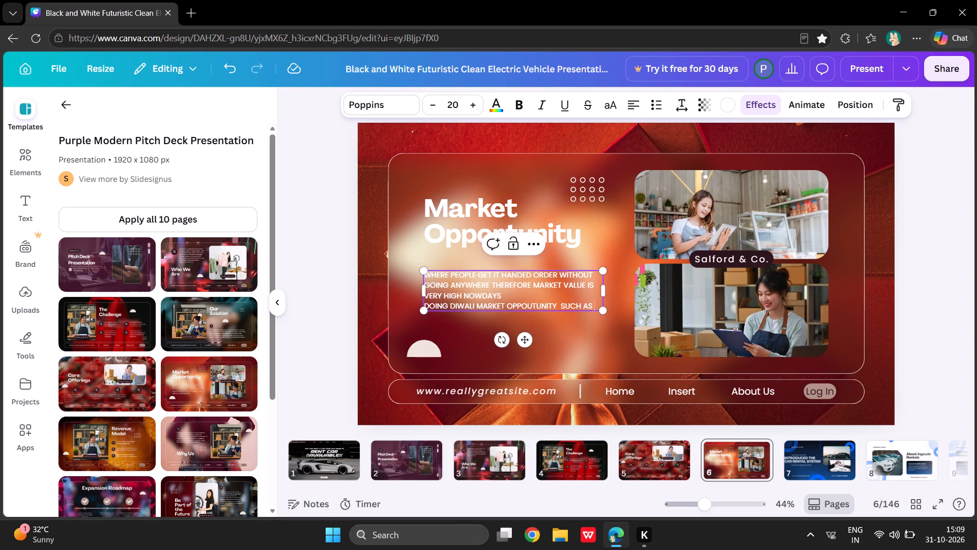
double_click(518, 388)
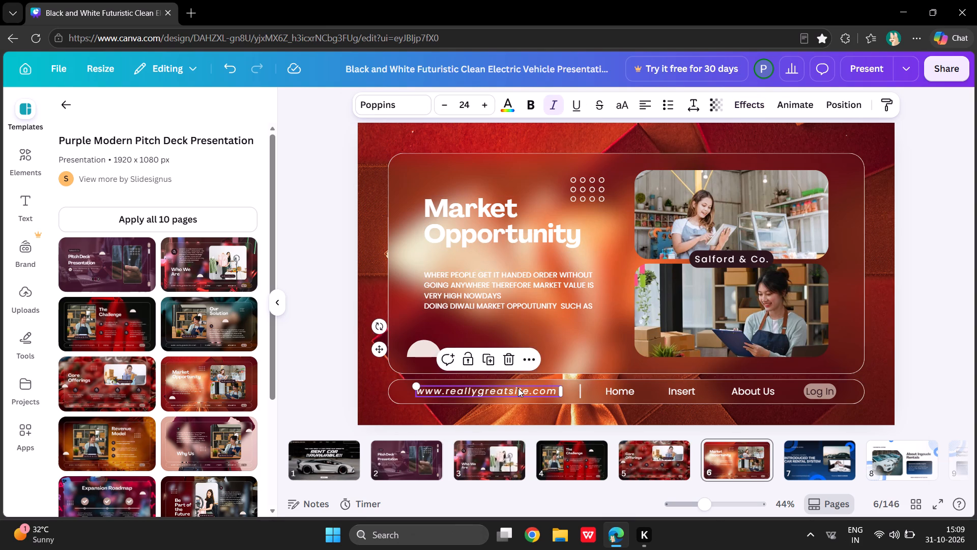
type("WWW")
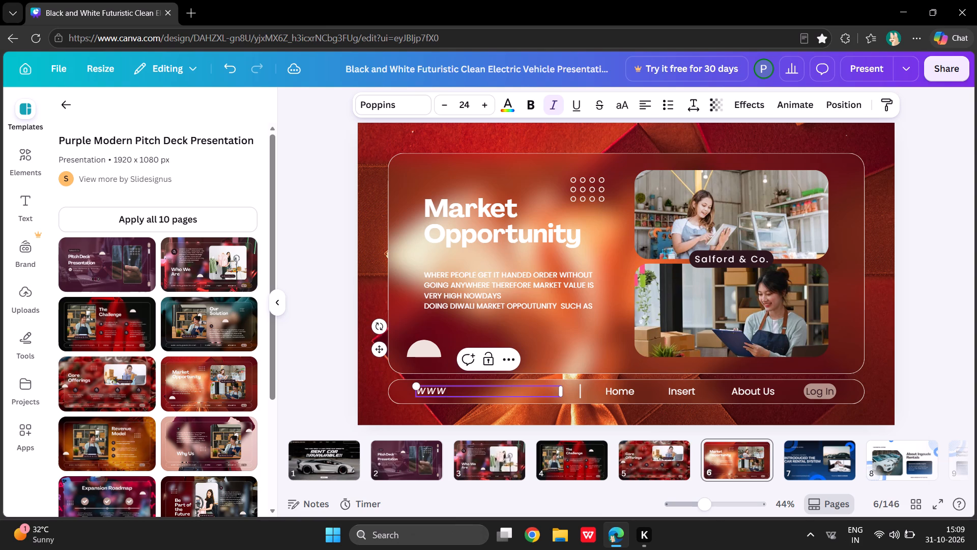
type(".CARRENTALSYSTEM.COM")
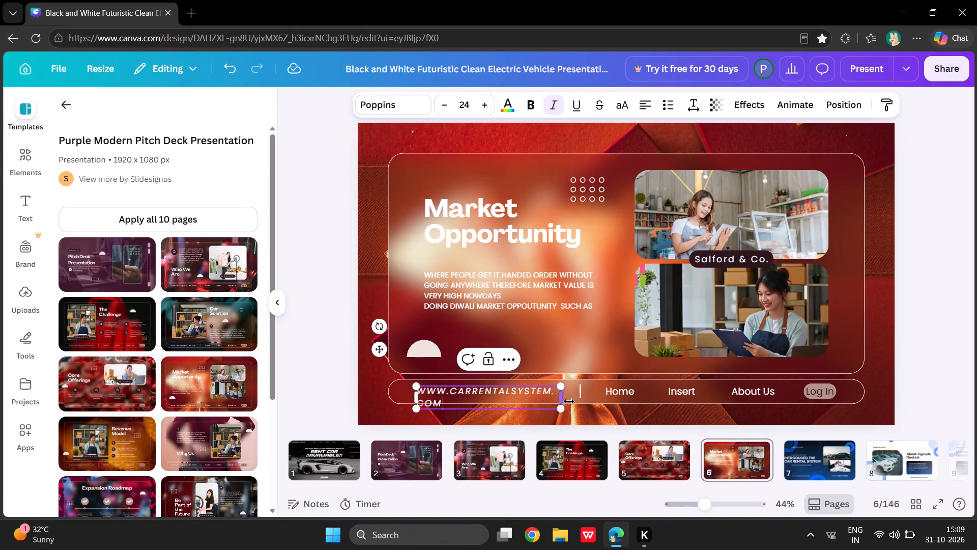
left_click_drag(565, 399, 583, 397)
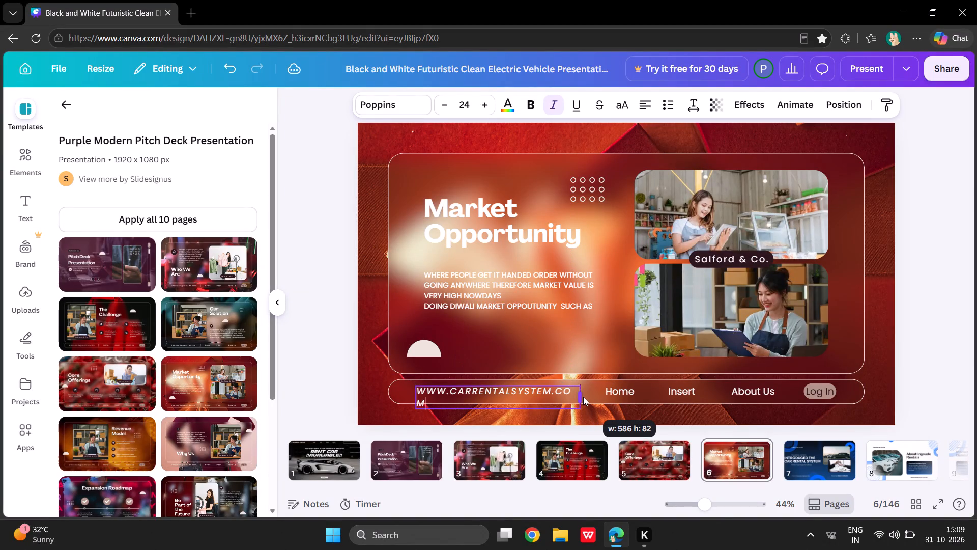
left_click_drag(583, 397, 587, 395)
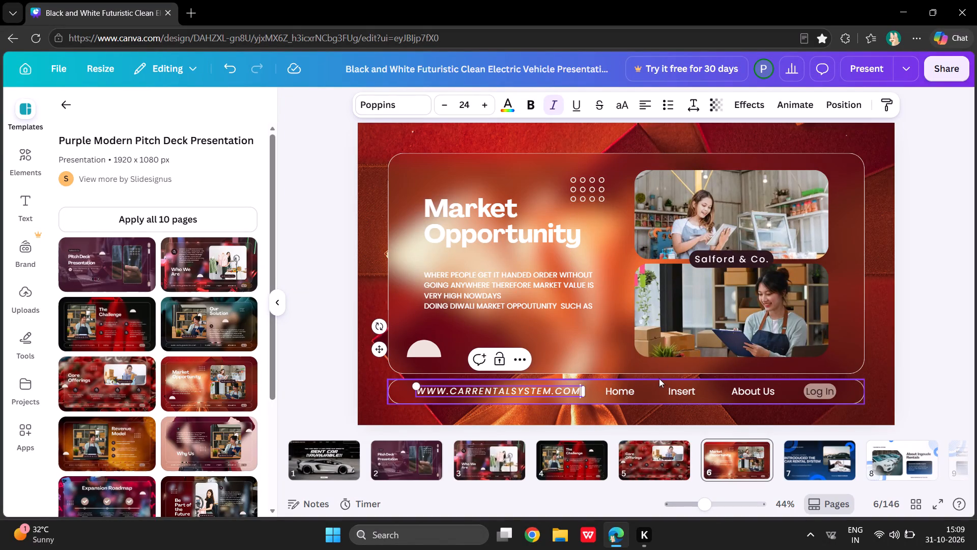
Replace the "Salford & Co." label between the two photos on the Market Opportunity page with "DMART".
double_click(733, 257)
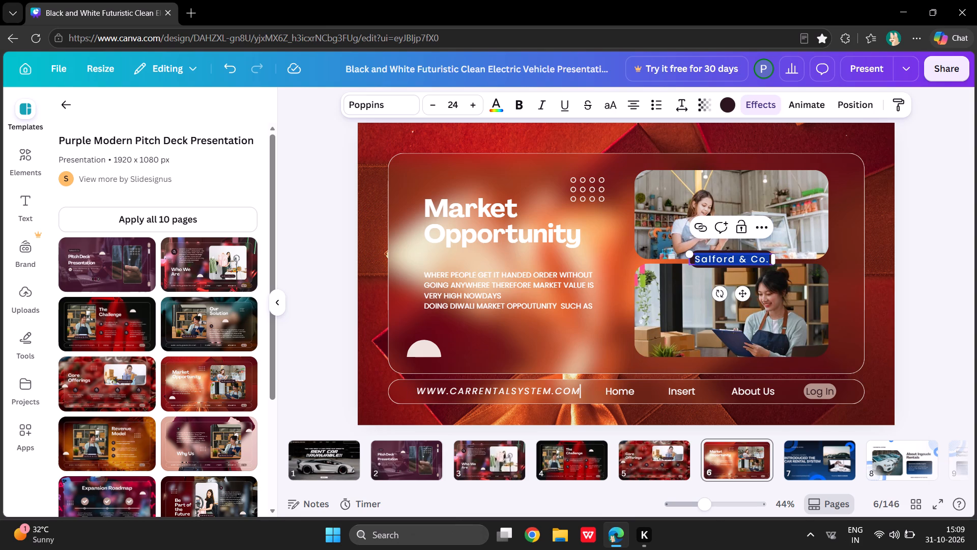
key("d")
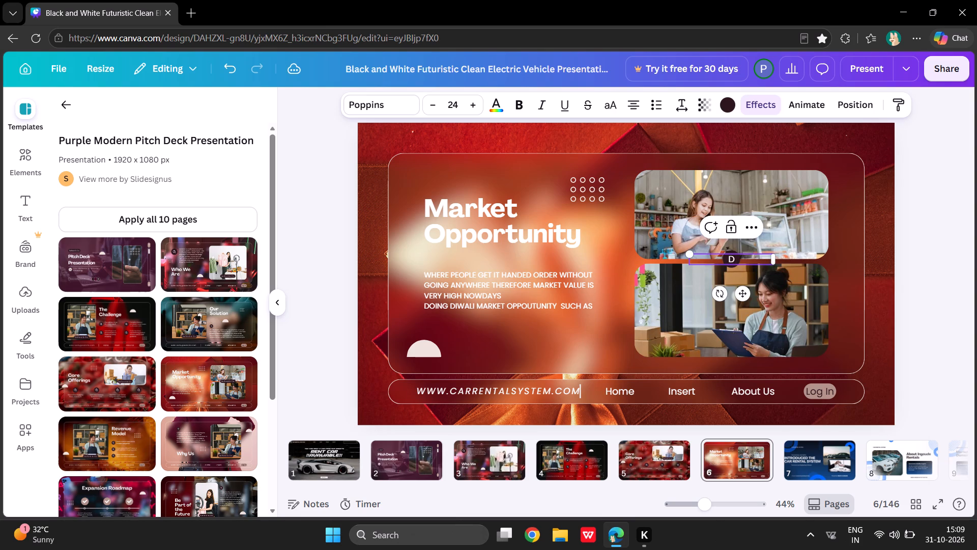
key("m")
type("ART")
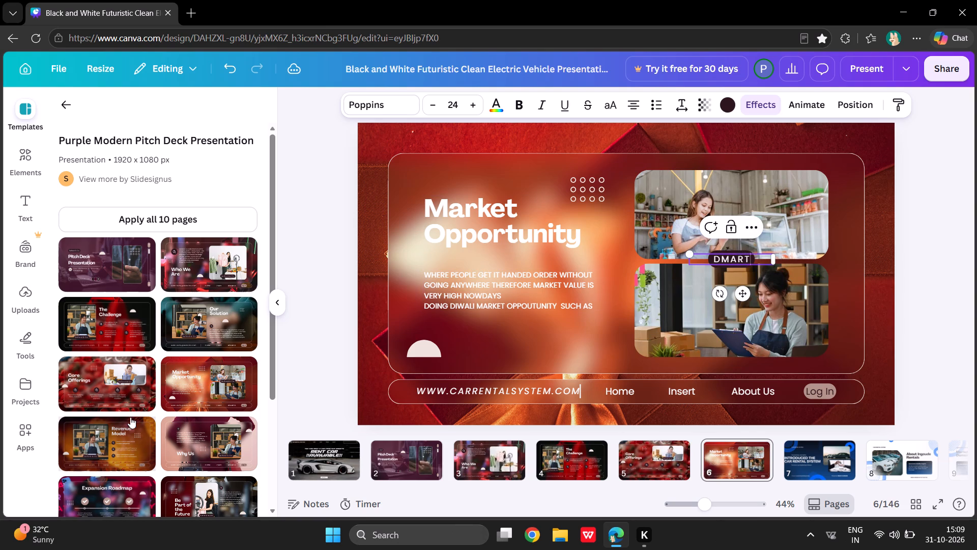
Add the template's Revenue Model layout as a new page after the Market Opportunity page.
left_click(110, 439)
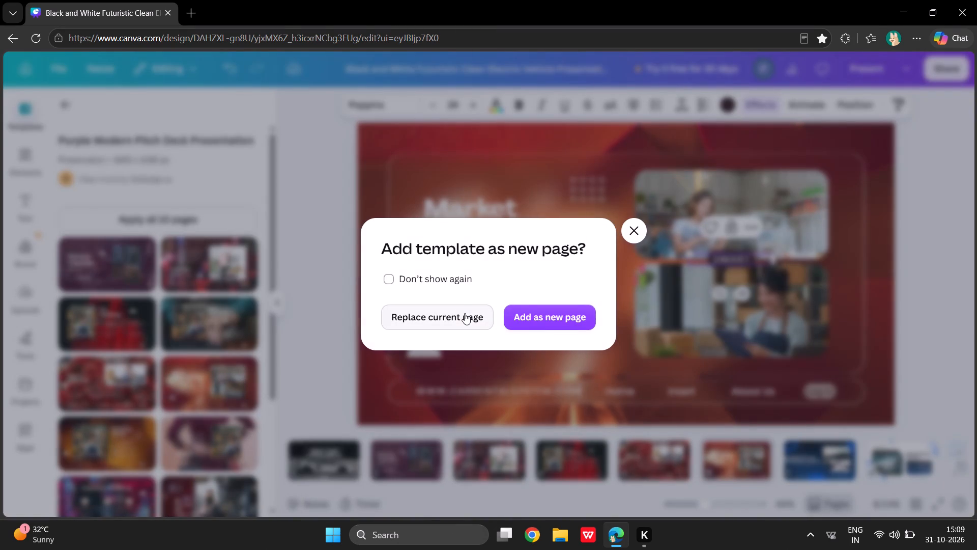
left_click(519, 312)
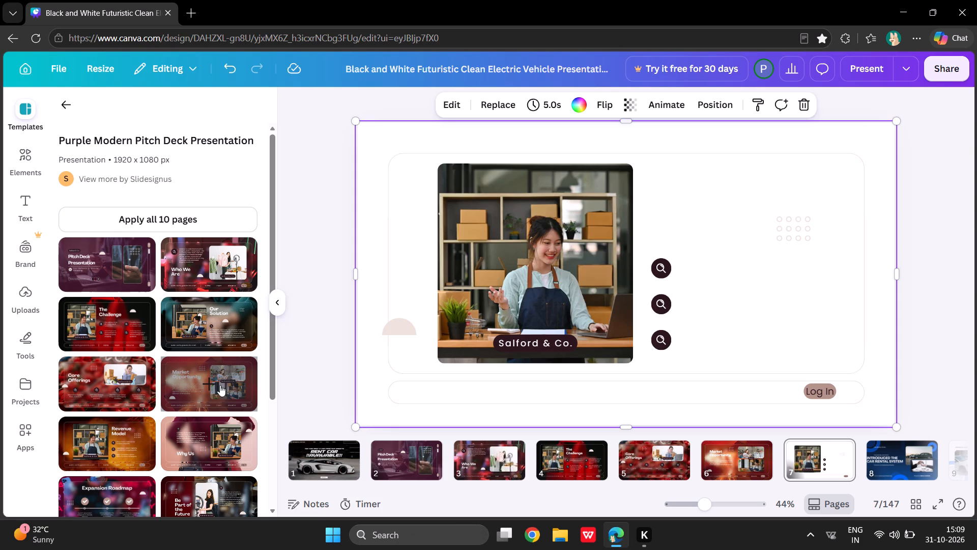
left_click(203, 382)
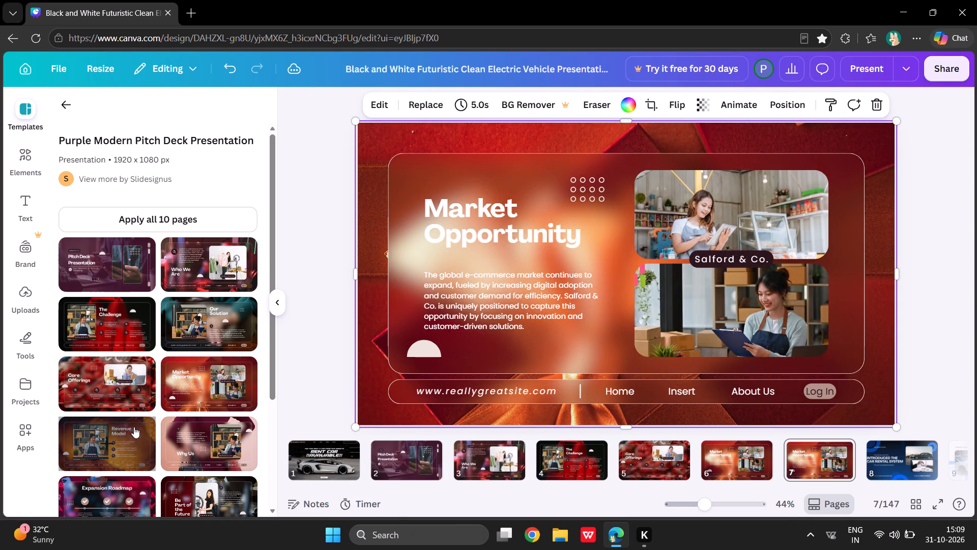
left_click(128, 449)
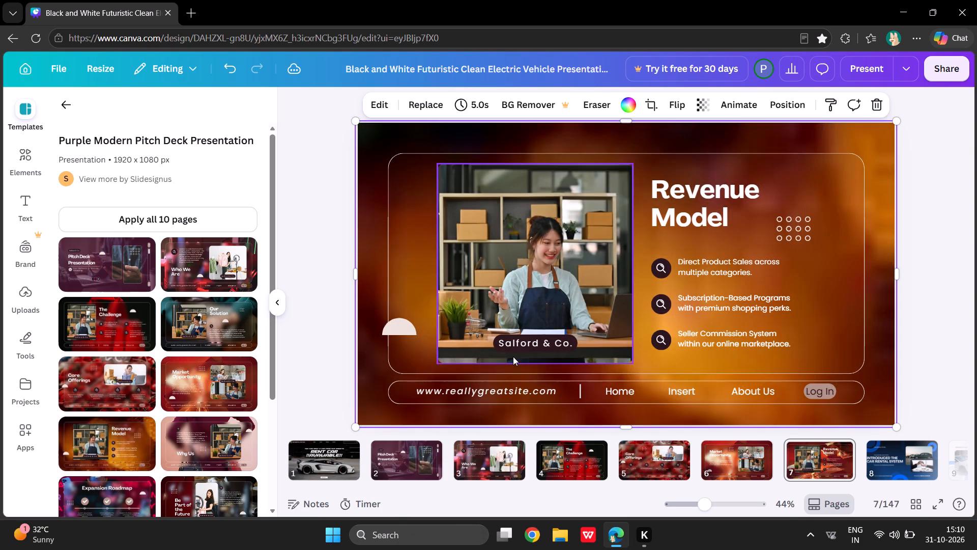
Replace the first Revenue Model point with "PEOPLE CAN BUY DDIRECCT PRODUCT FROM CUSTOMER".
double_click(724, 275)
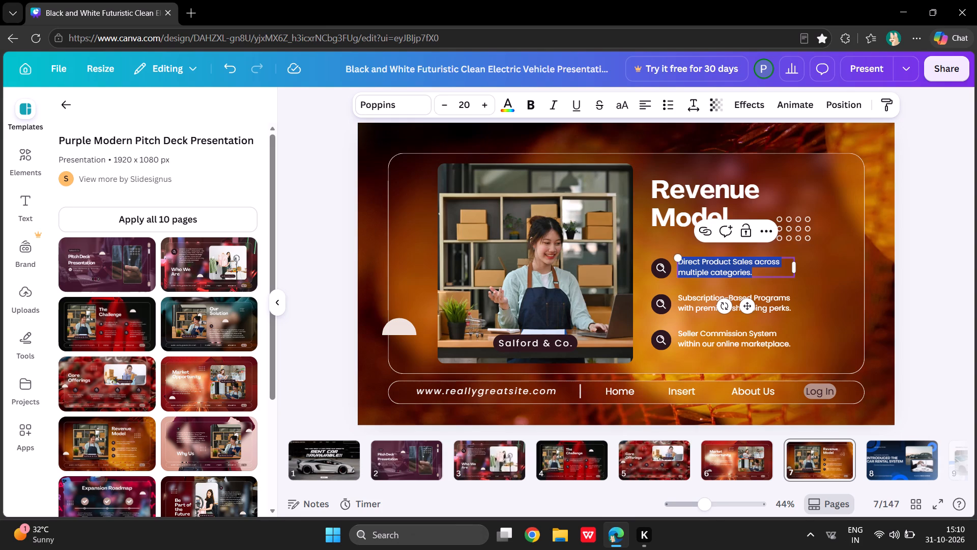
key("BackSpace")
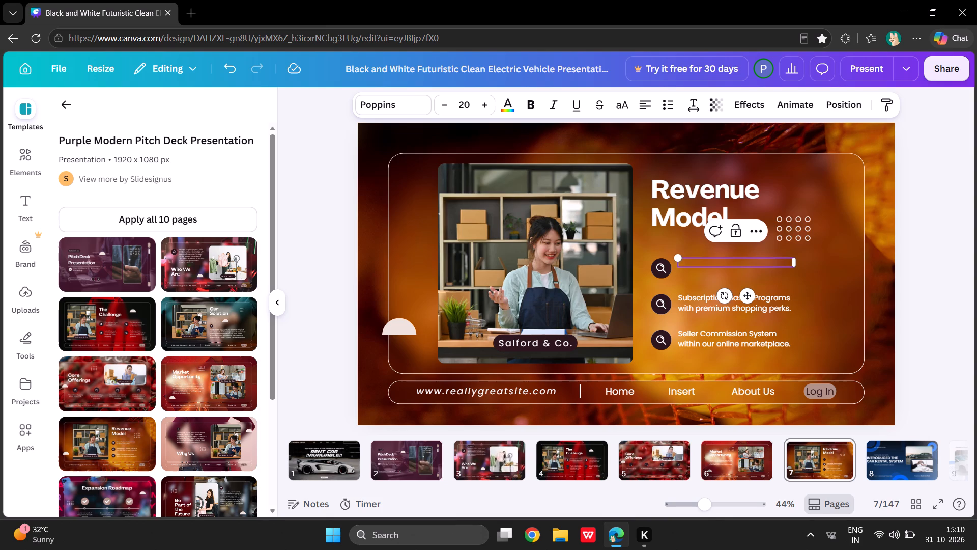
type("PEOPLE CAN BUY DDIRECCT")
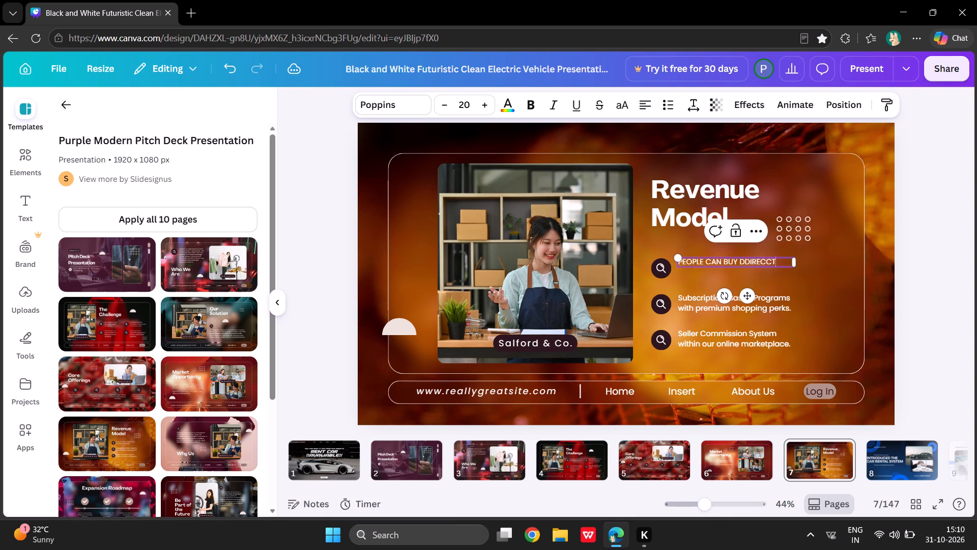
key("space")
type("PRODUCY")
key("BackSpace")
type("T FROM CUSTOMER")
key("space")
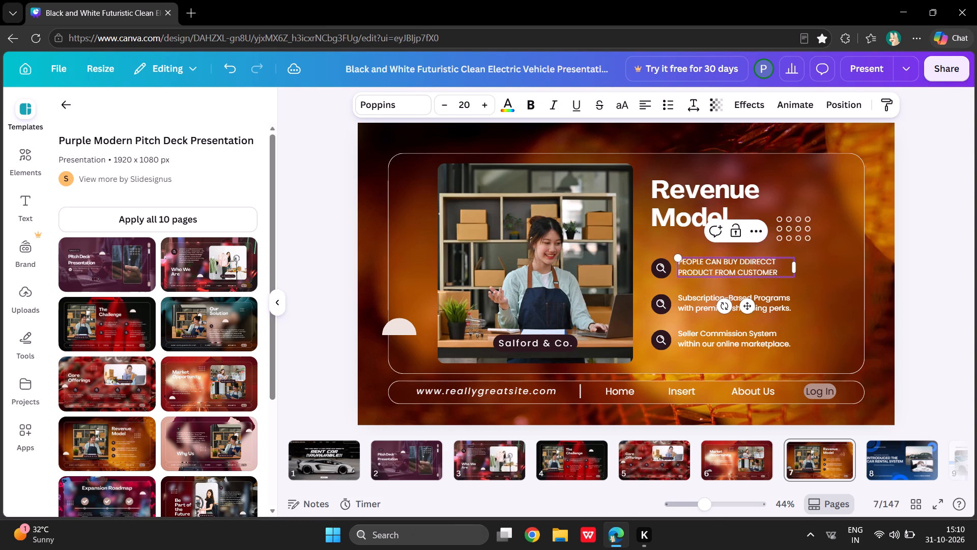
Open the second Revenue Model point, about subscription-based programs, for editing.
left_click(694, 312)
double_click(694, 312)
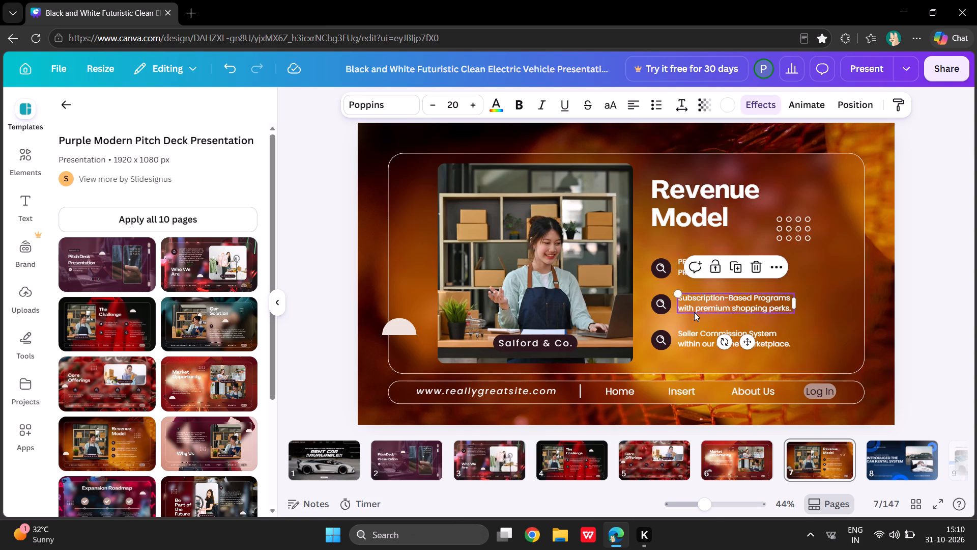
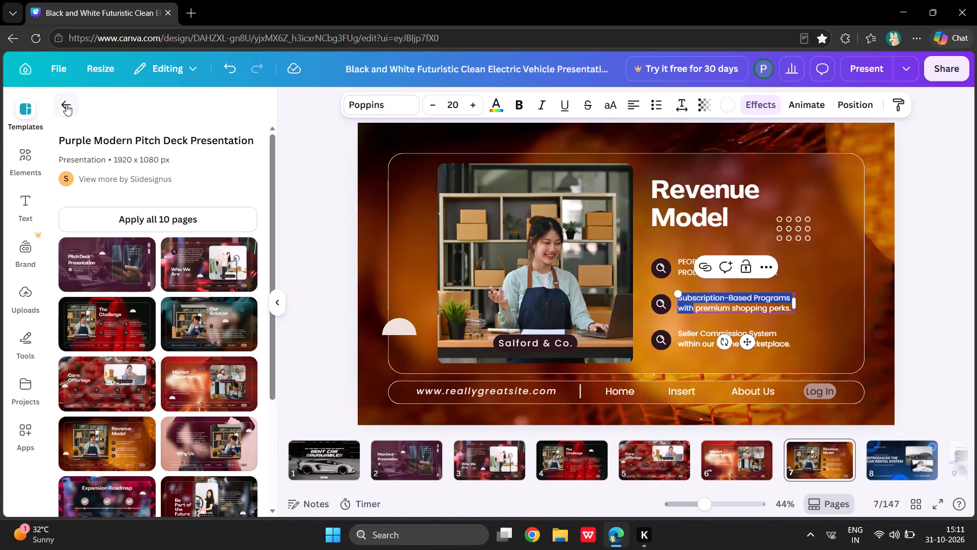
Search the templates for "CAR RENTAL SYSTEM" and open the red and black Car Rental presentation template.
left_click(66, 104)
left_click_drag(189, 120, 129, 118)
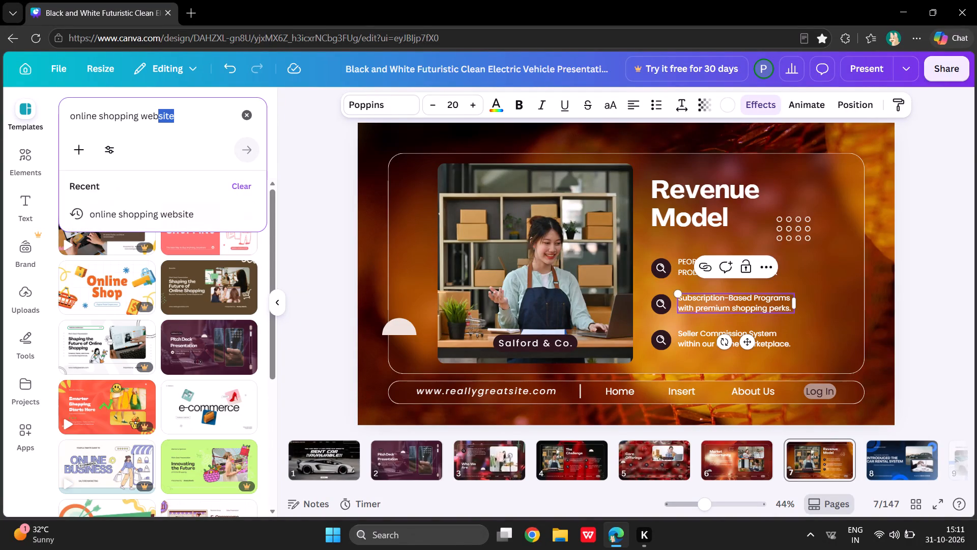
left_click_drag(129, 118, 63, 115)
key("BackSpace")
type("CAR RENTAL SYT")
key("BackSpace")
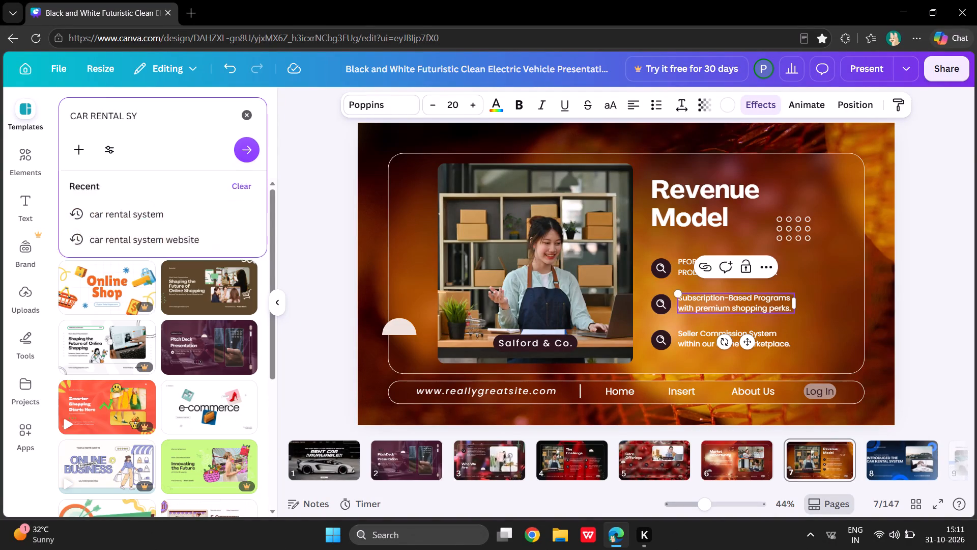
type("STEM")
key("Return")
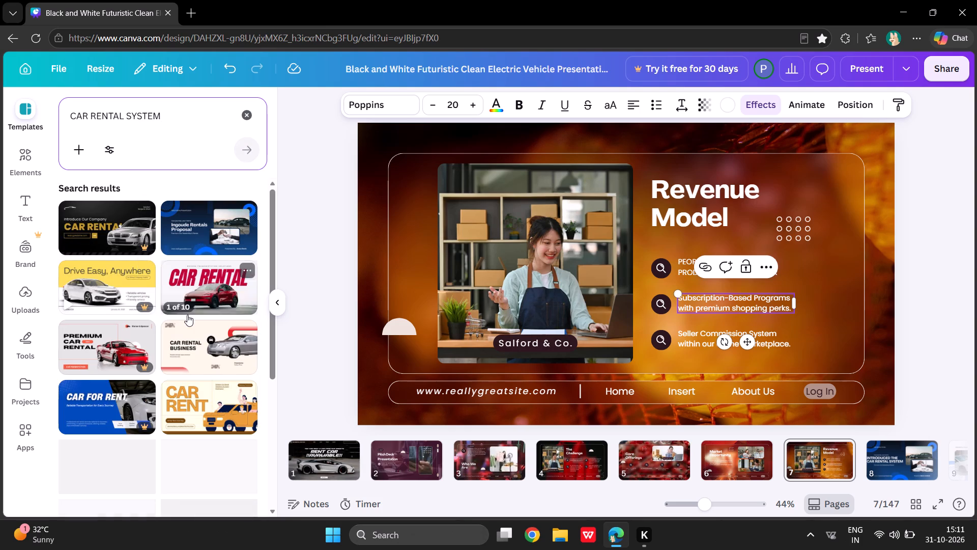
left_click(214, 271)
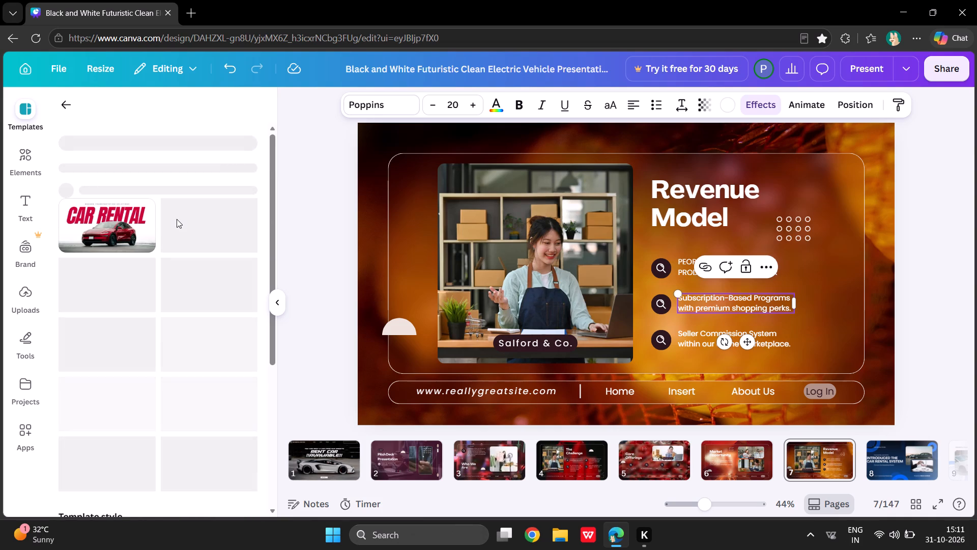
Add the template's "CAR RENTAL" cover layout as a new page after the Revenue Model page.
left_click(118, 263)
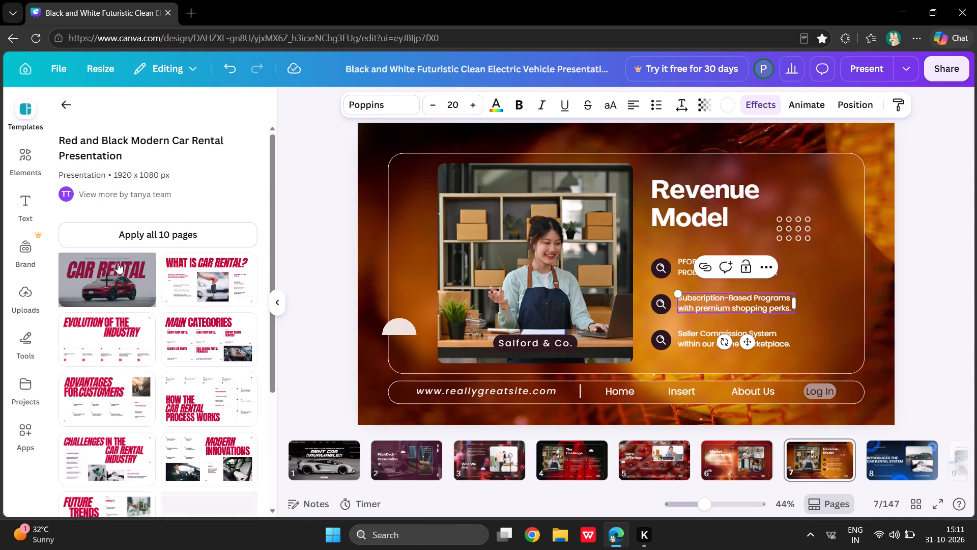
left_click(572, 313)
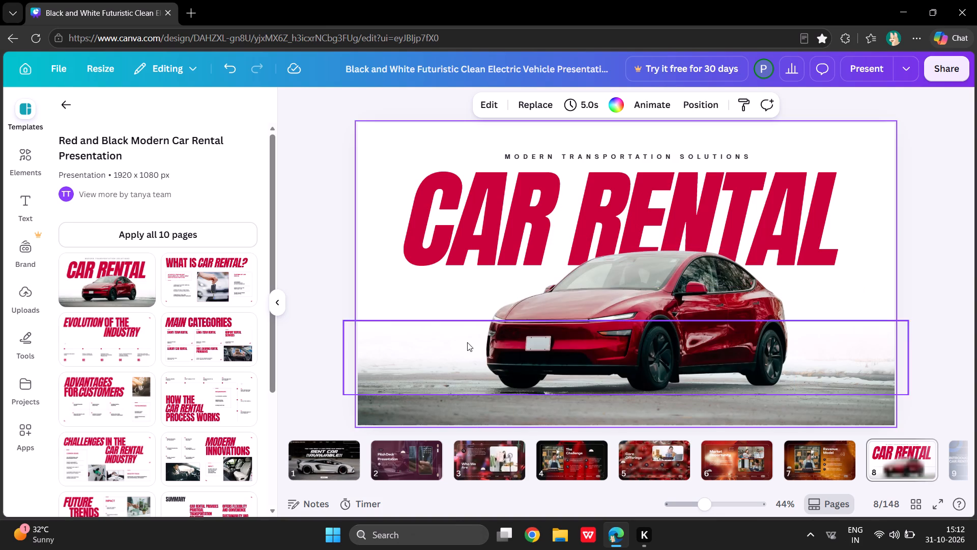
Replace the new page's cover design with the template's "WHAT IS CAR RENTAL?" layout.
left_click(203, 292)
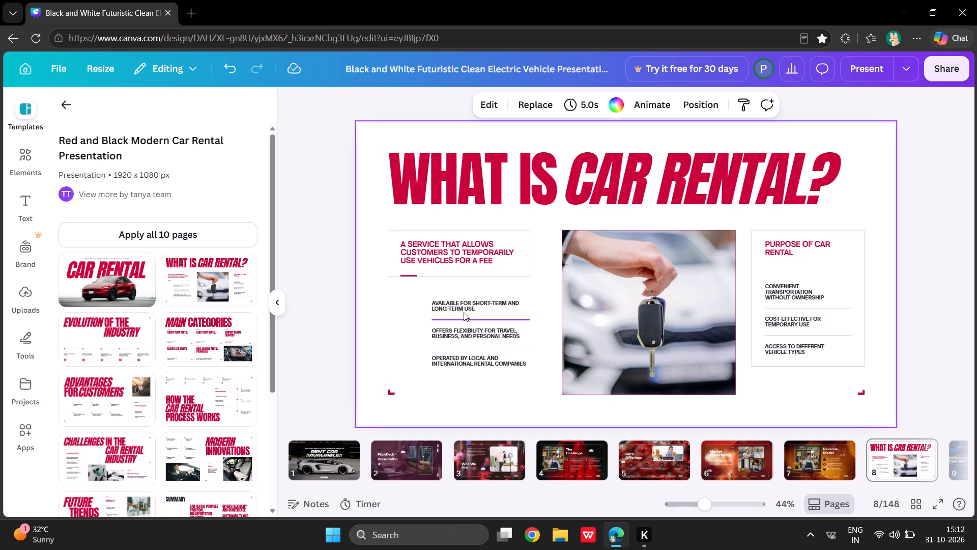
Replace the boxed service description under the title with "A SERVICE WHICH WE HAVE PROVIDED THE CAR RENTAL SYSTEM".
double_click(466, 239)
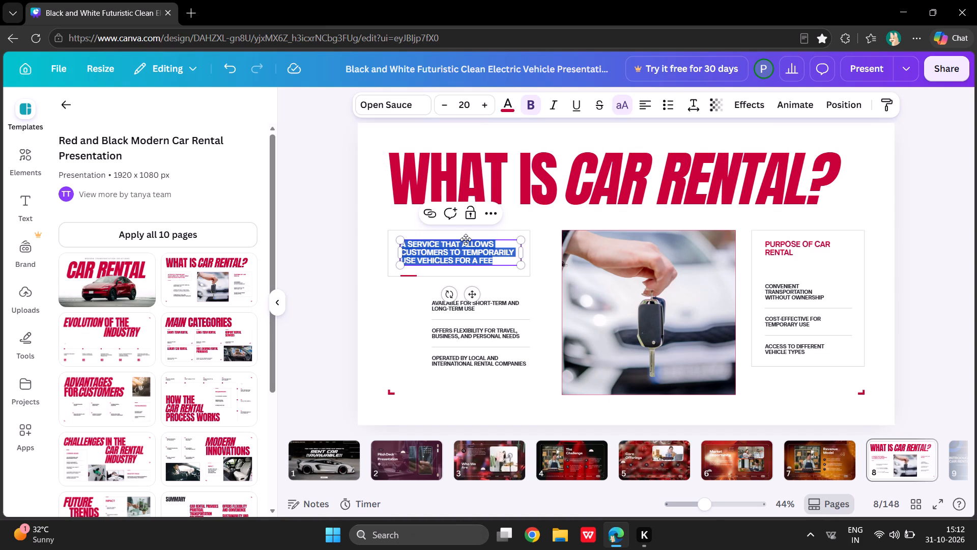
key("BackSpace")
type("A SEER")
key("BackSpace")
key("BackSpace")
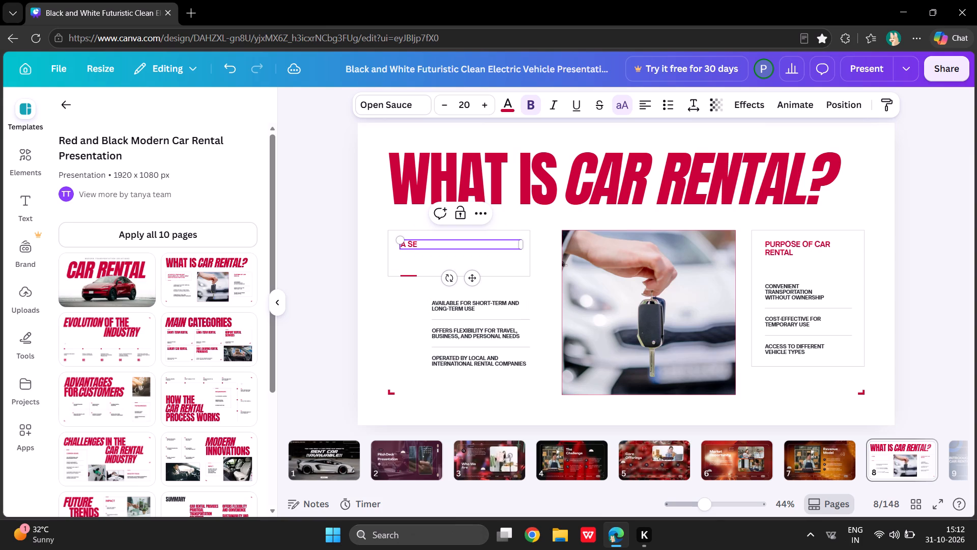
key("r")
key("b")
key("BackSpace")
type("VICE")
key("space")
type("WHICH WE HAVE PROVIDED")
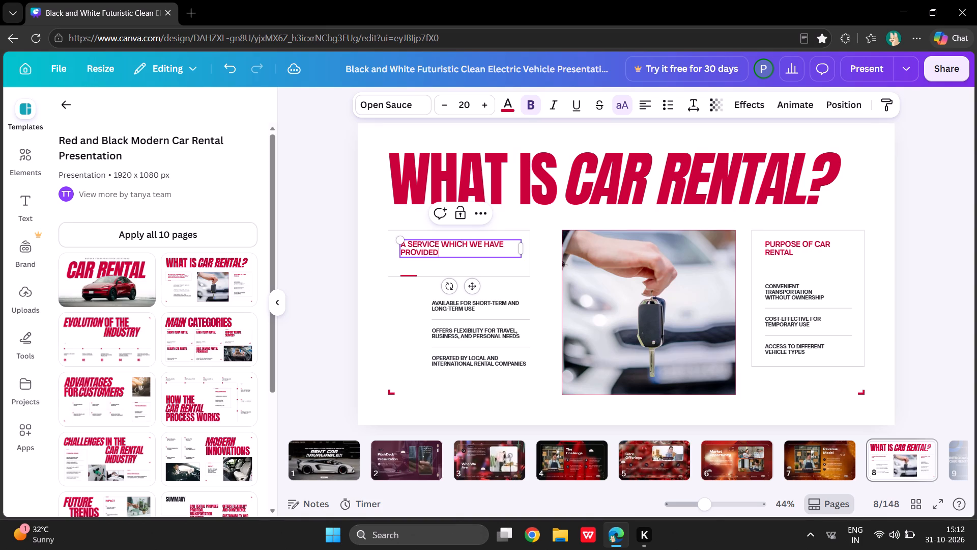
key("space")
key("space")
type("THE CAR RENTAL SYSTEM")
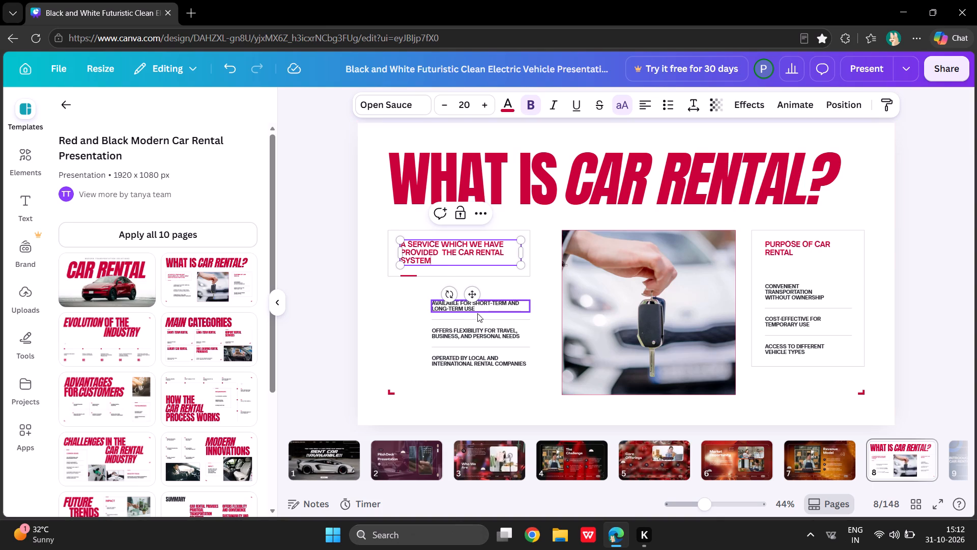
Replace the first point below the service description with "AVAVLABLE MANY CAR OPTION".
double_click(478, 309)
key("BackSpace")
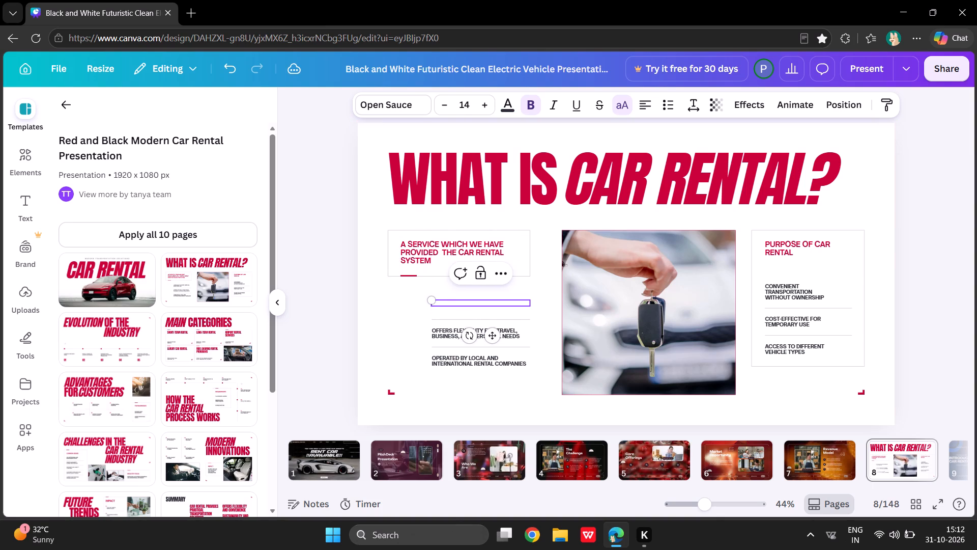
type("AVAVLABLE MANY")
key("space")
type("CAR OPTION")
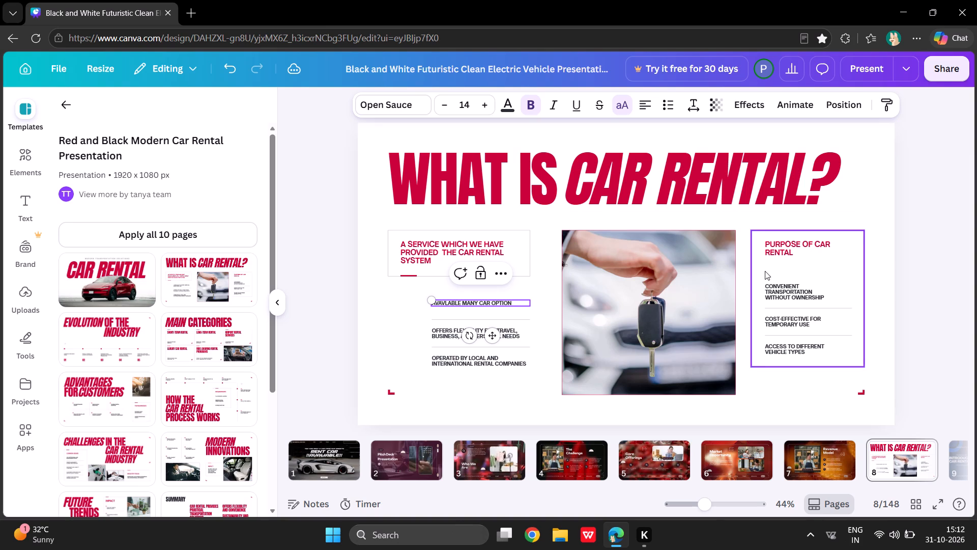
Replace the second point, about flexibility, with "MANY OFFERS ARE AVALABLE FOR EACH CAR YOU HAVE RENT".
double_click(433, 334)
key("BackSpace")
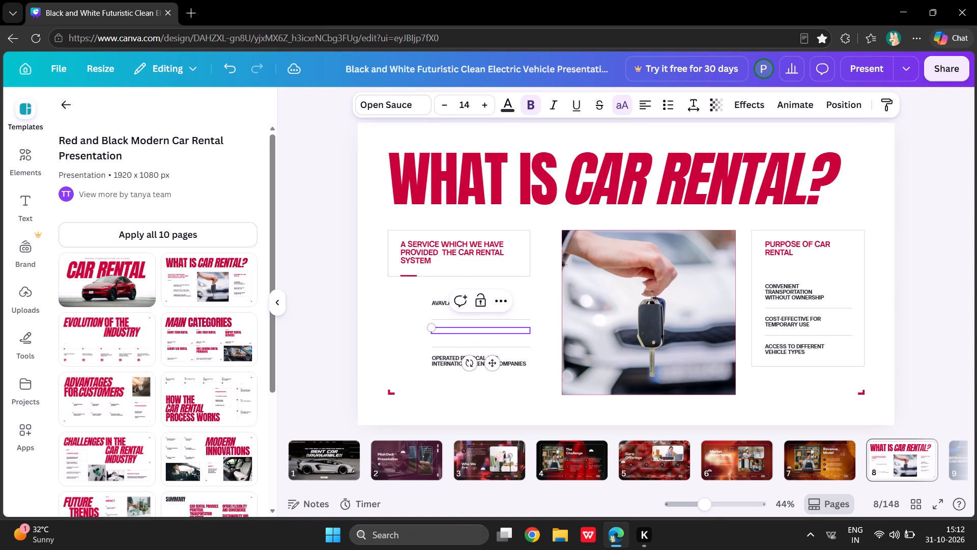
type("MANY OFFERS")
key("space")
type("ARE VA")
key("BackSpace")
key("BackSpace")
type("AVALABLE")
key("space")
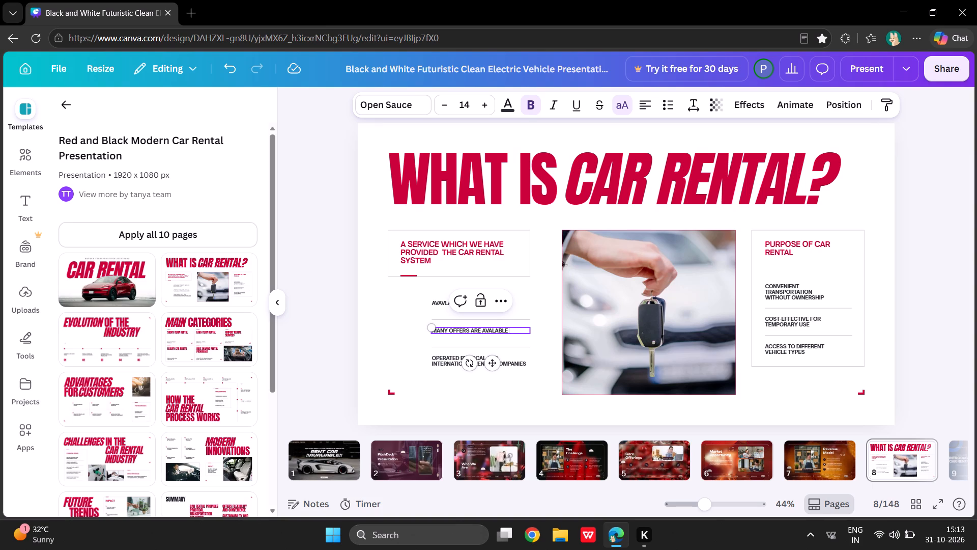
type("FOR EACH CAR R")
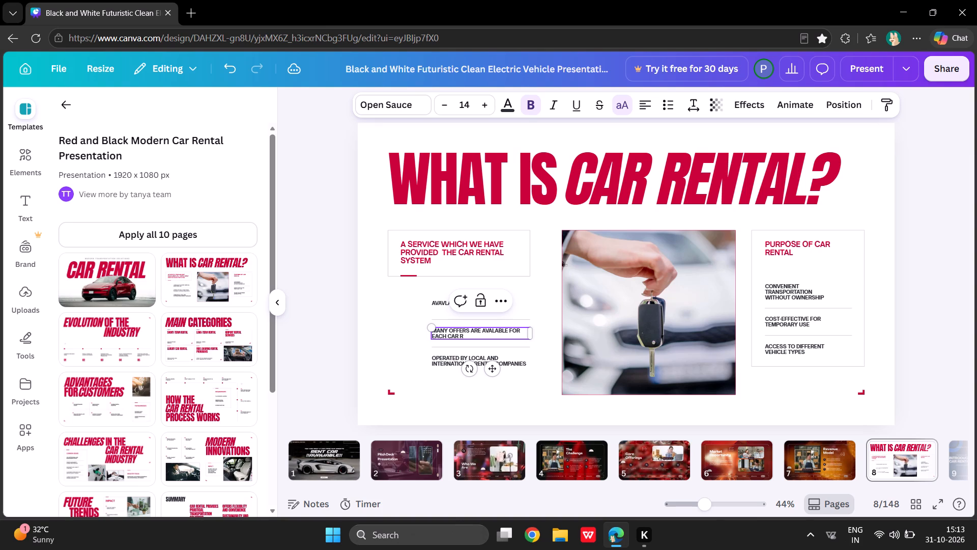
key("BackSpace")
type("YOU HAVE")
key("space")
type("RENT")
key("space")
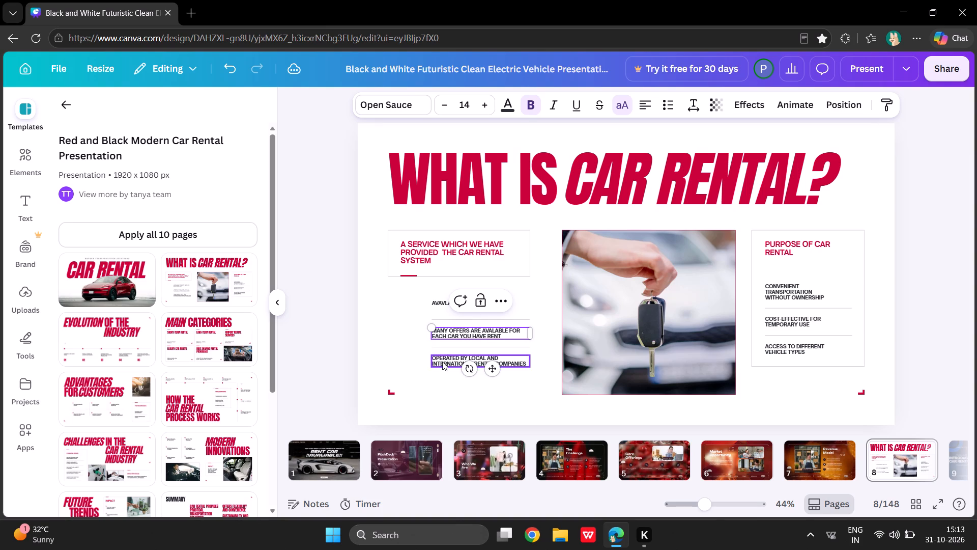
Replace the third point, about rental companies, with "OPRATED BY THE RELIGION SERVICES WAS PROIDED TO EVERY PEOPLE".
left_click(442, 362)
double_click(474, 362)
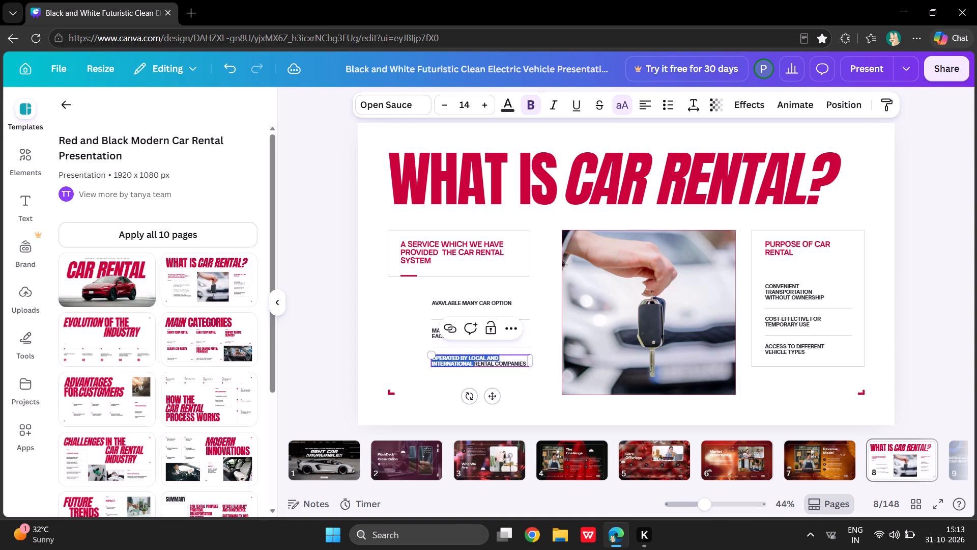
triple_click(495, 361)
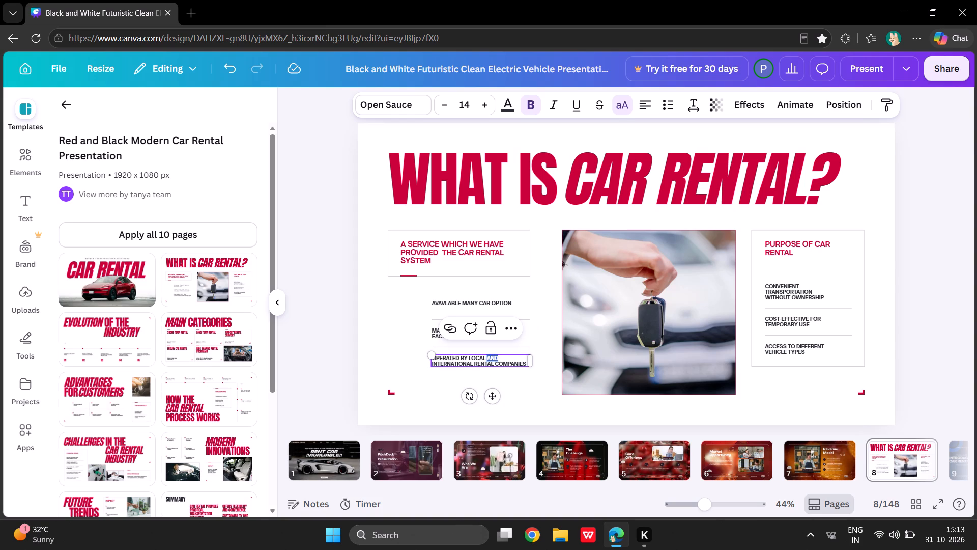
double_click(495, 361)
triple_click(495, 361)
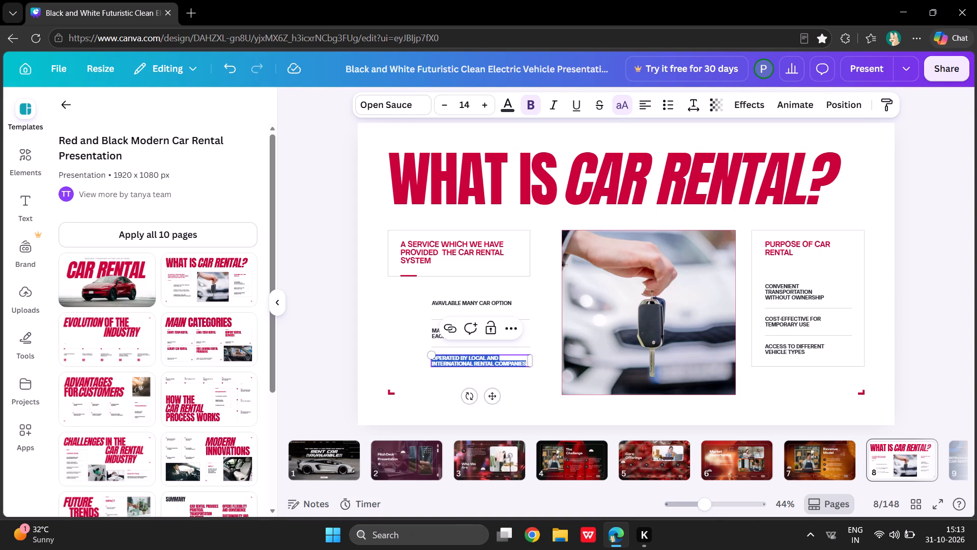
key("BackSpace")
type("OPE")
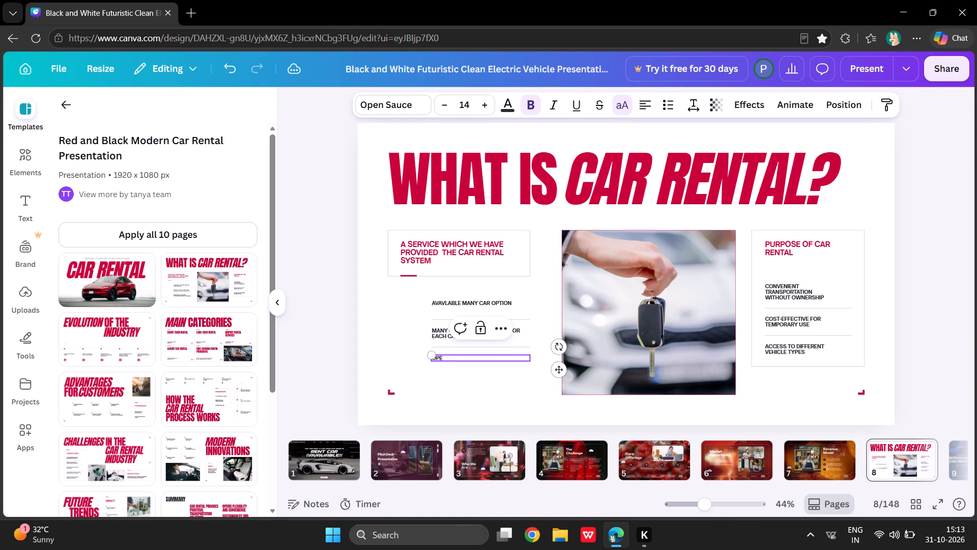
key("BackSpace")
type("RATED BY THE")
key("space")
key("i")
key("BackSpace")
type("RELIGION SERVICES WAS PRO")
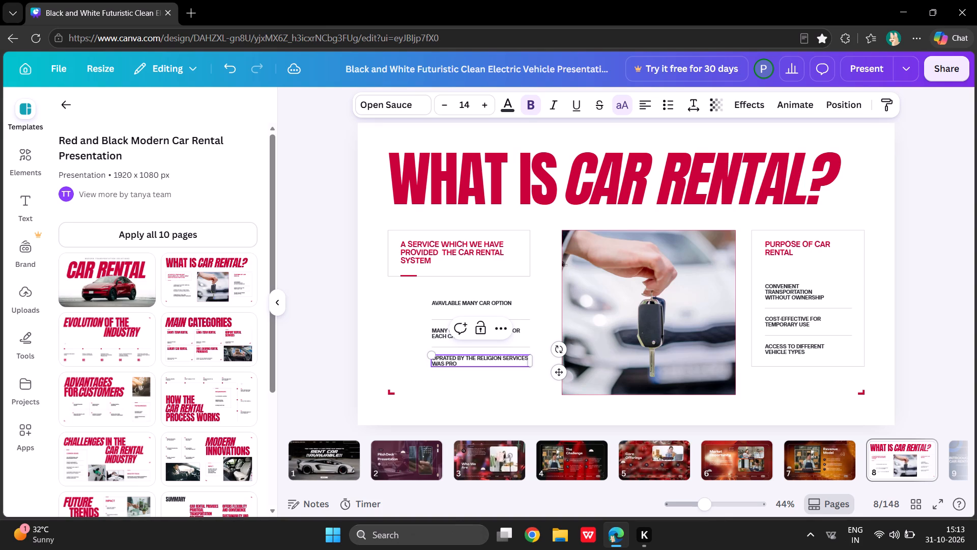
type("IDED TO")
key("space")
type("EVERY PEOPLE")
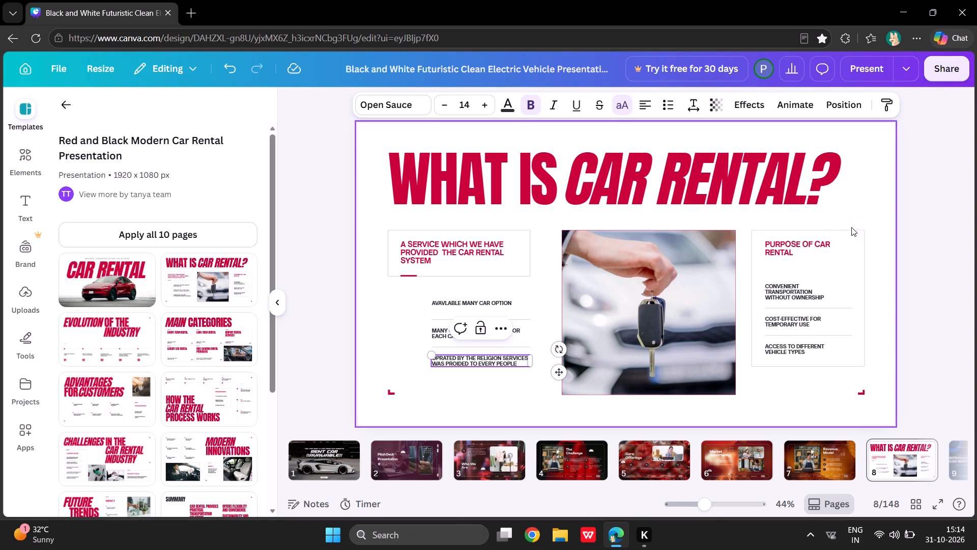
Apply the Shift animation to both parts of the title, "WHAT IS" and "CAR RENTAL?", trying Burst on the second part first.
left_click(490, 164)
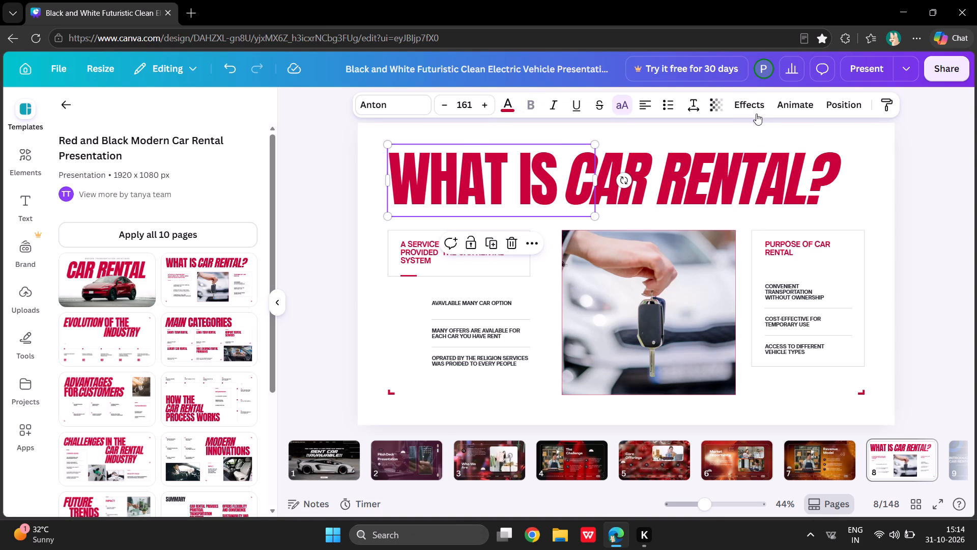
left_click(795, 104)
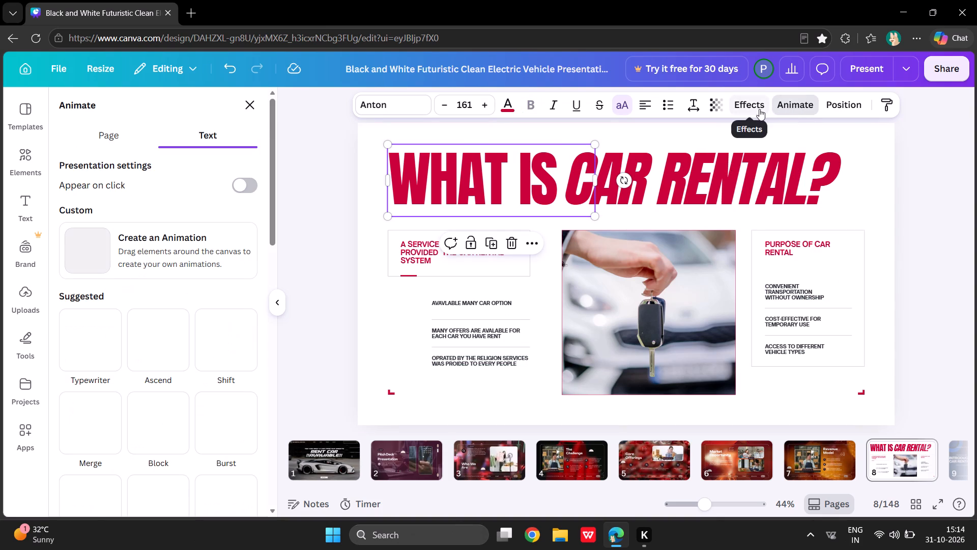
left_click(231, 340)
left_click(665, 196)
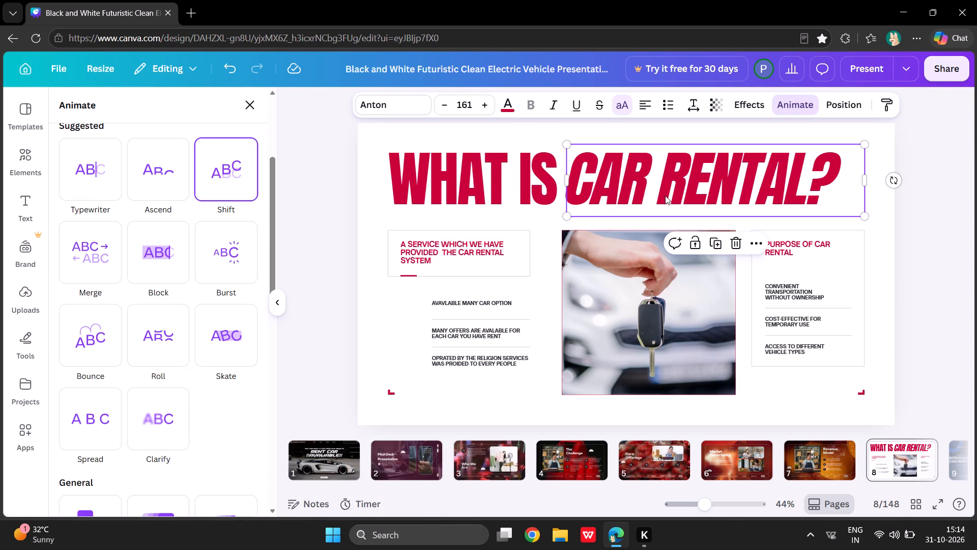
left_click(231, 240)
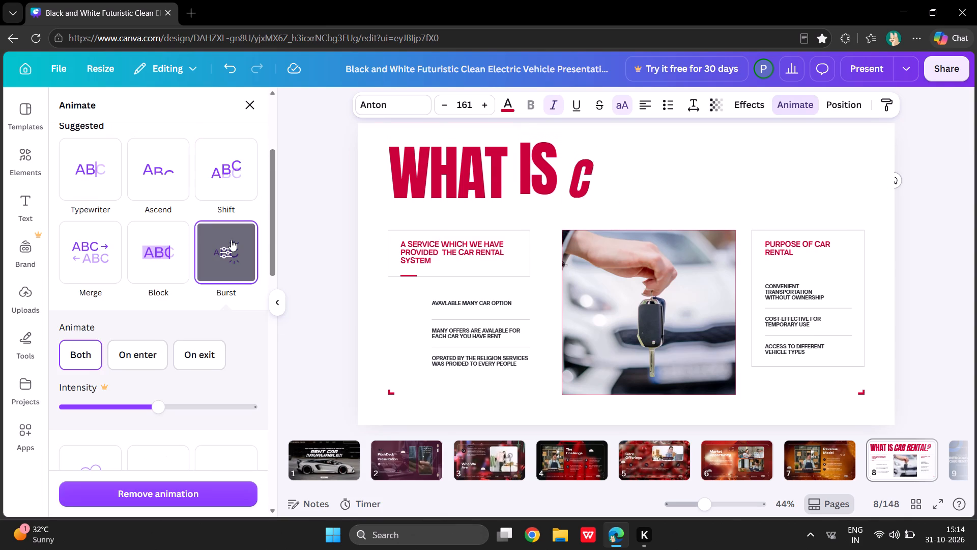
left_click(231, 194)
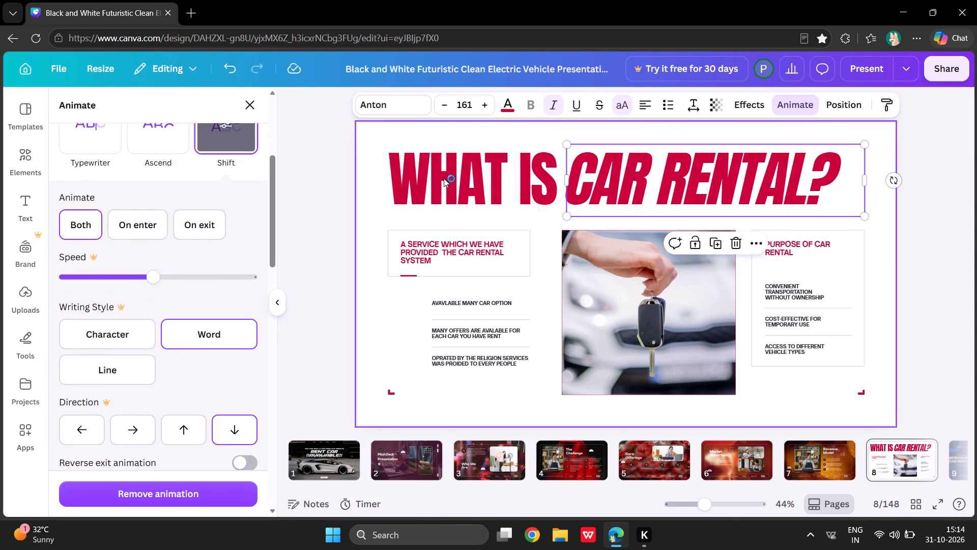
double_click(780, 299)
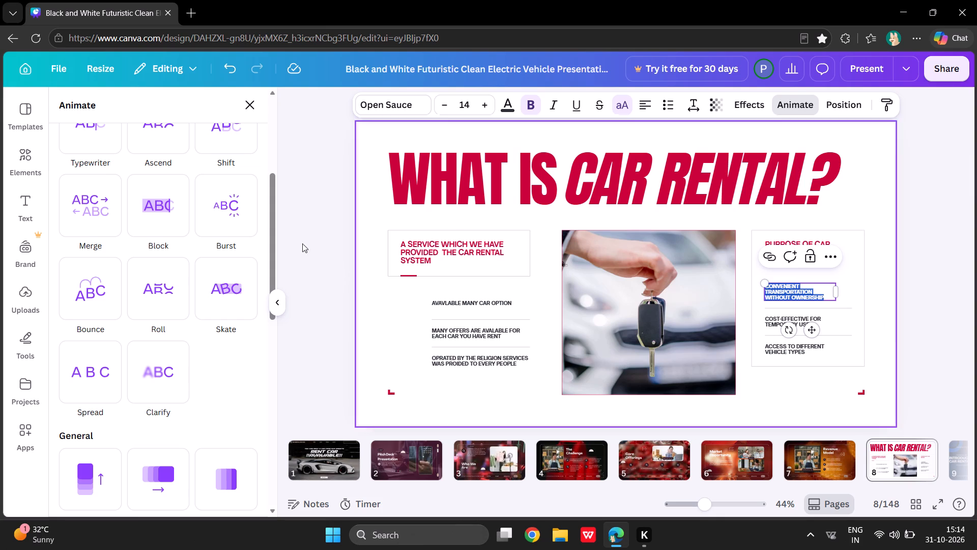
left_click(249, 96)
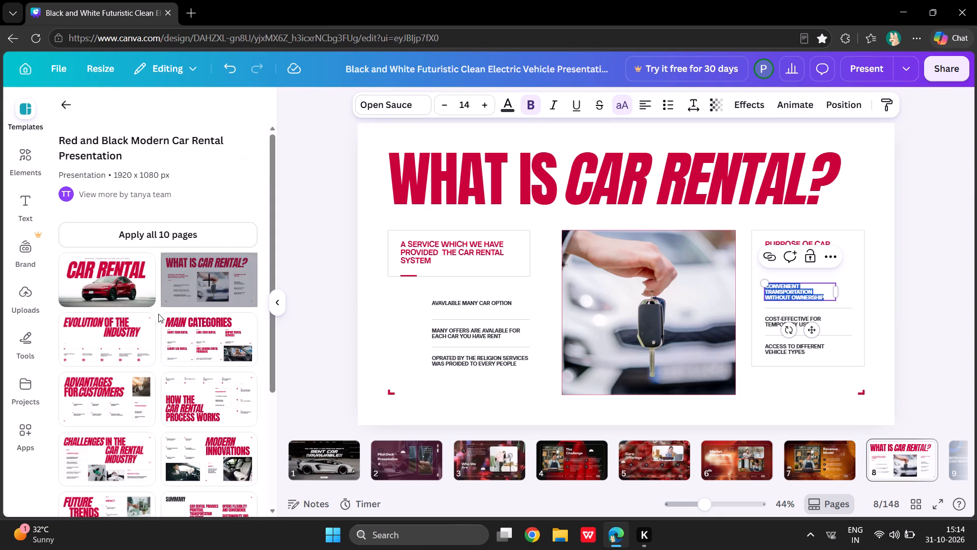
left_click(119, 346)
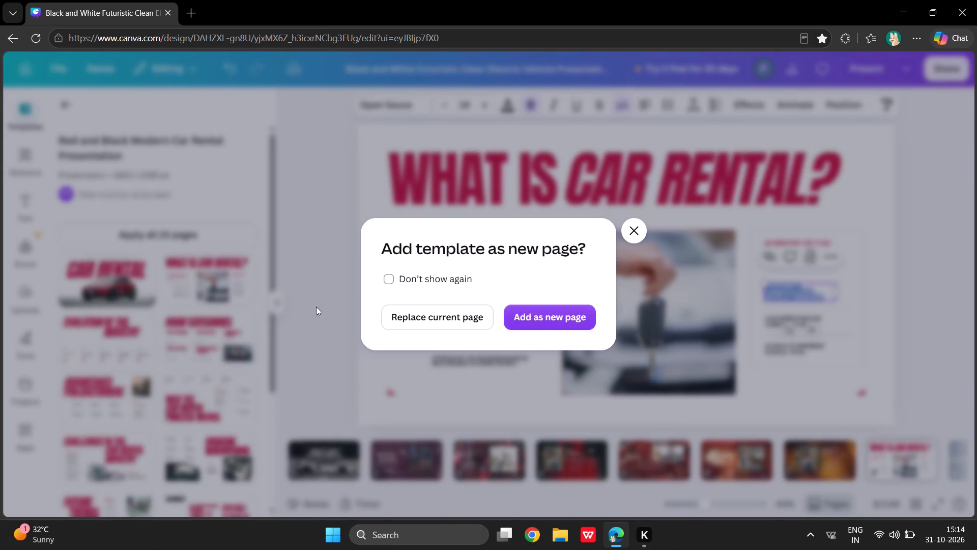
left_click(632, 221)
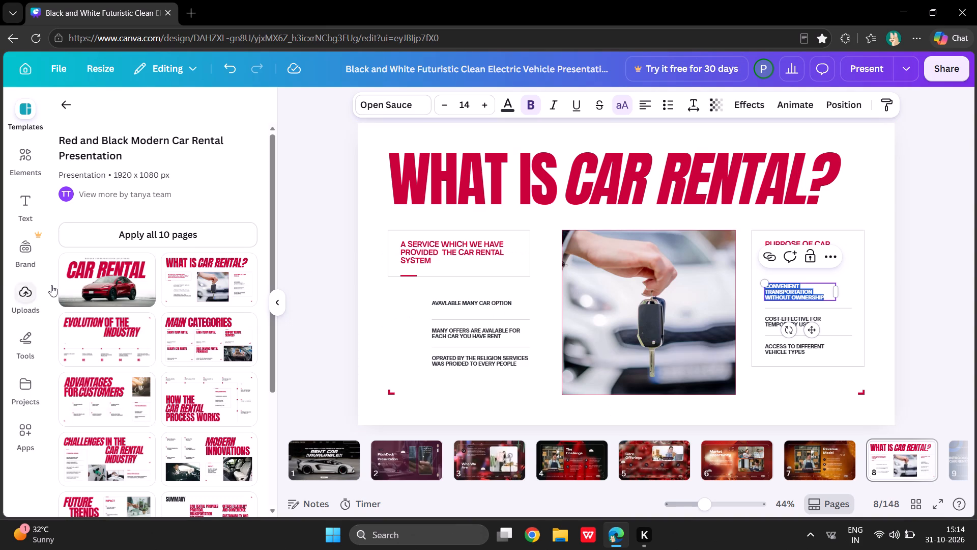
Add the "CAR RENTAL" cover with the red car from the red and black template as a new page.
left_click(84, 297)
left_click(518, 306)
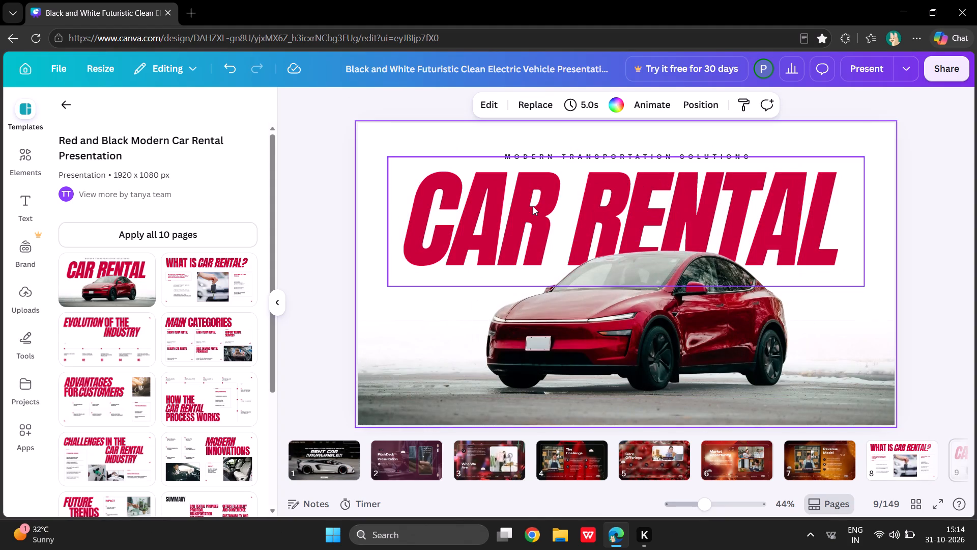
Apply the Typewriter animation to the large "CAR RENTAL" title, comparing it with Ascend and Shift.
left_click(533, 206)
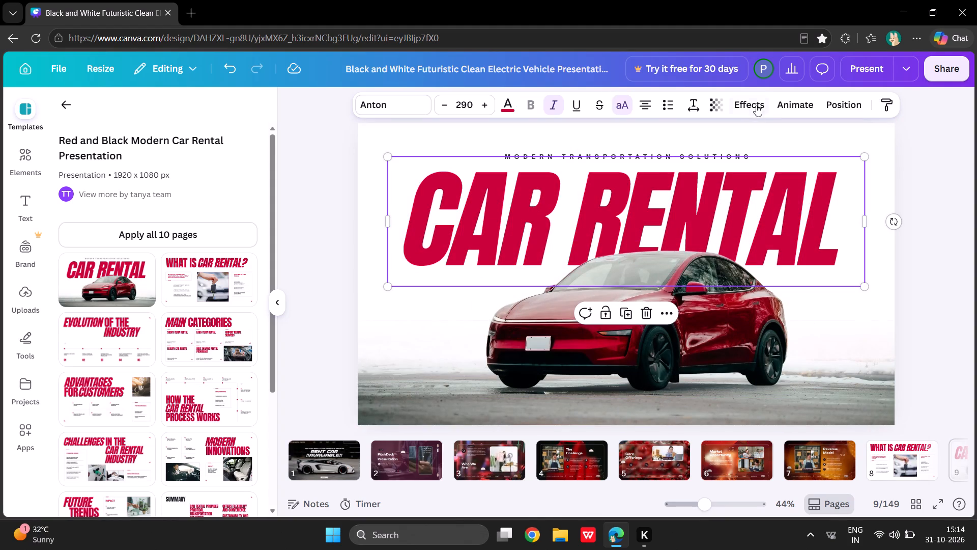
left_click(756, 104)
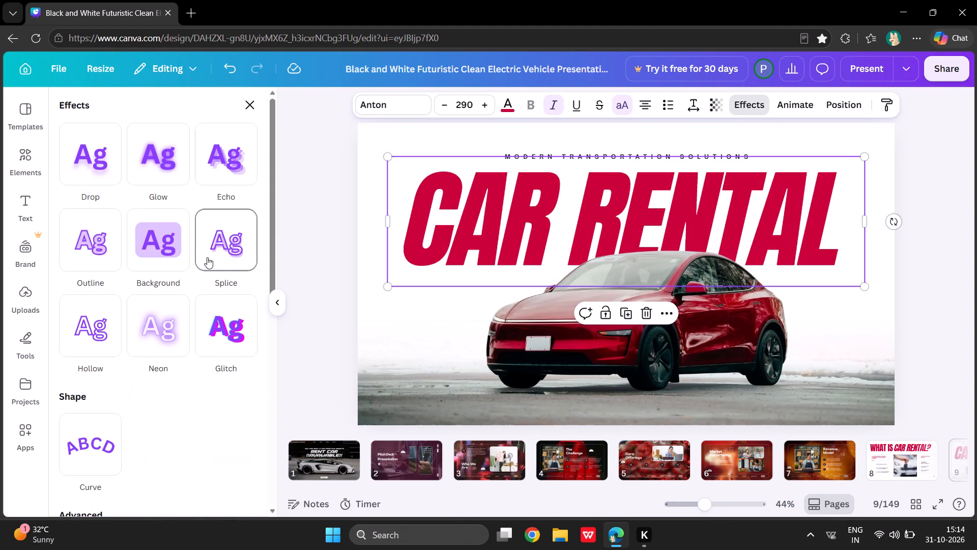
scroll(207, 257, "down", 4)
scroll(207, 257, "up", 6)
left_click(797, 109)
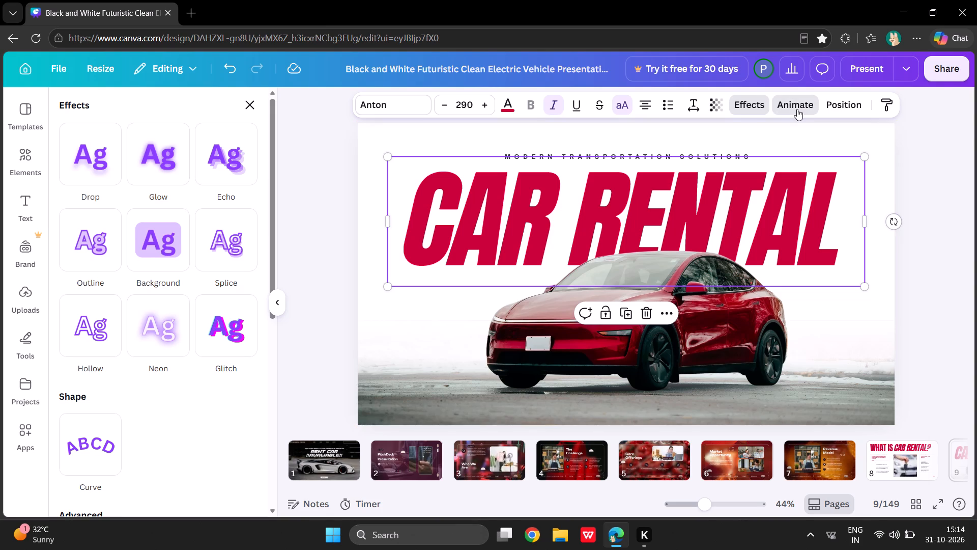
left_click(102, 347)
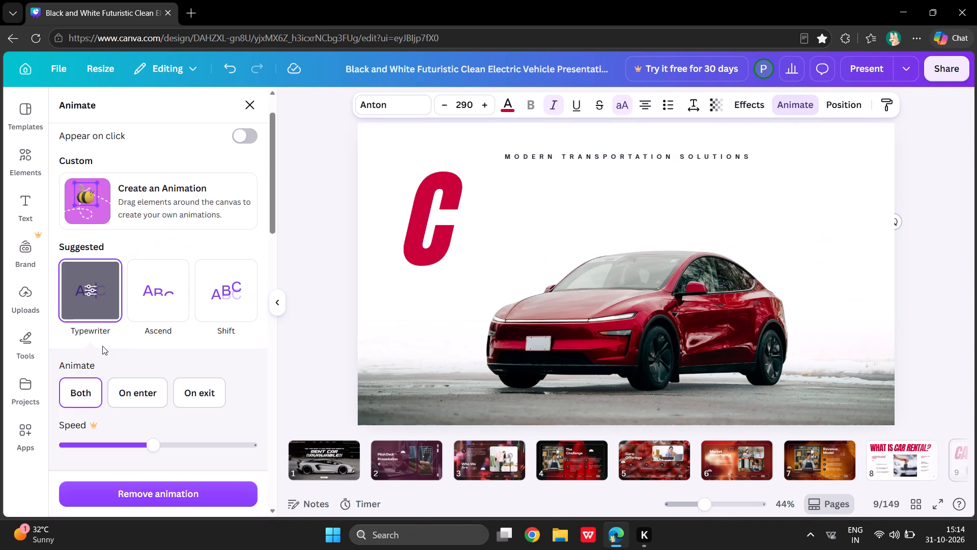
left_click(104, 345)
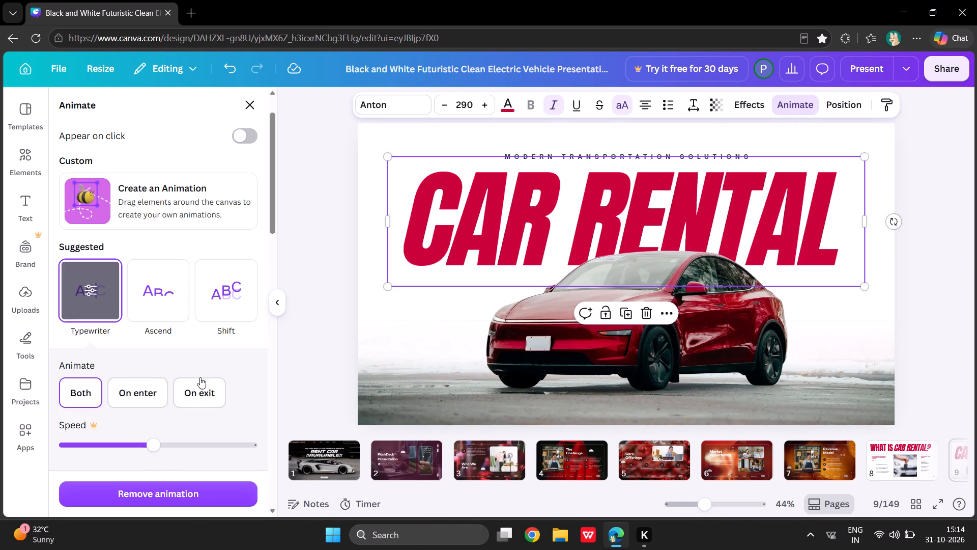
left_click(140, 293)
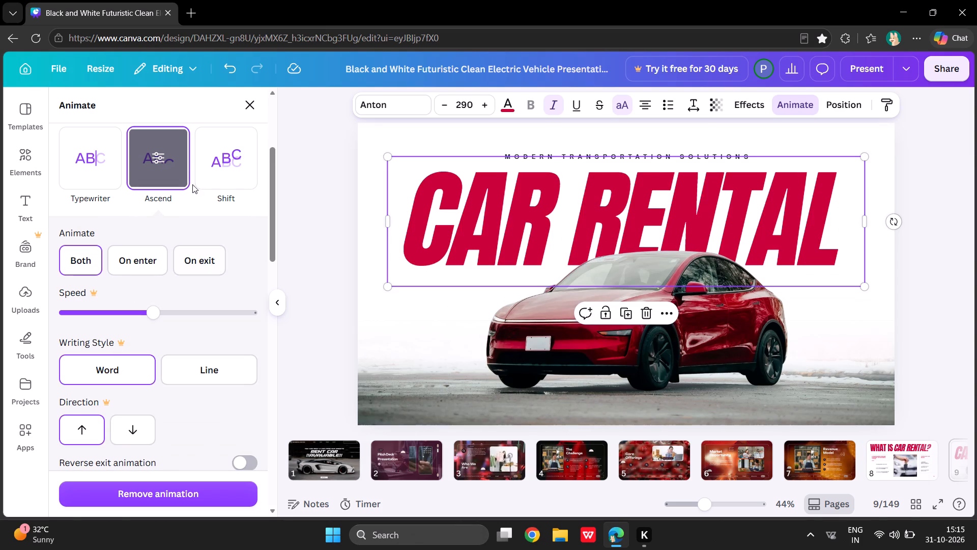
left_click_drag(193, 184, 200, 177)
left_click(203, 175)
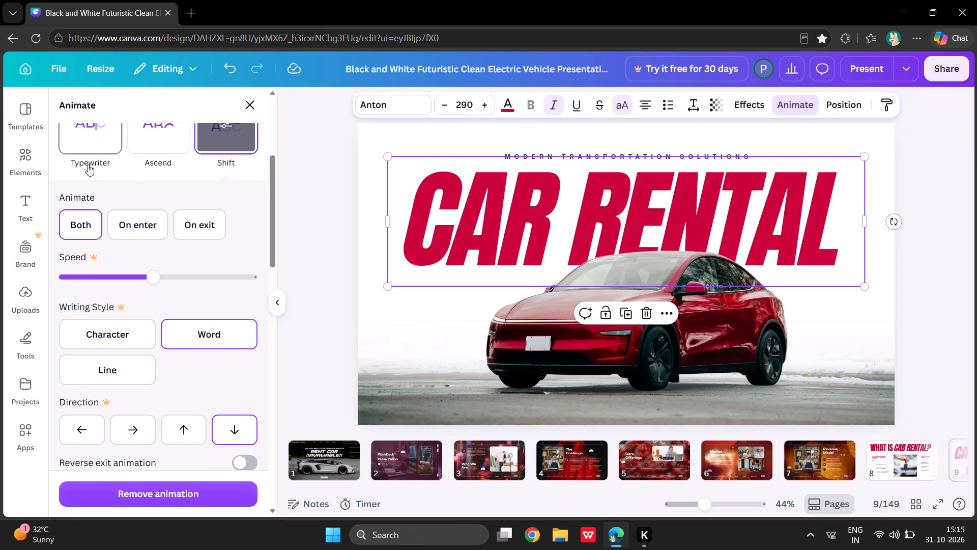
scroll(101, 194, "up", 1)
left_click(101, 194)
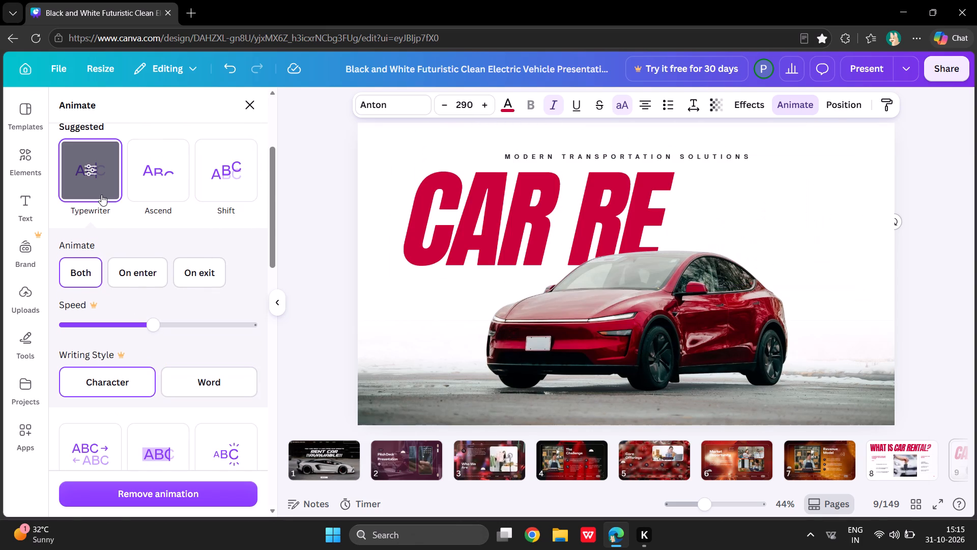
Apply the Burst animation to the "MODERN TRANSPORTATION SOLUTIONS" line above the title, after trying Shift and Ascend.
left_click(554, 152)
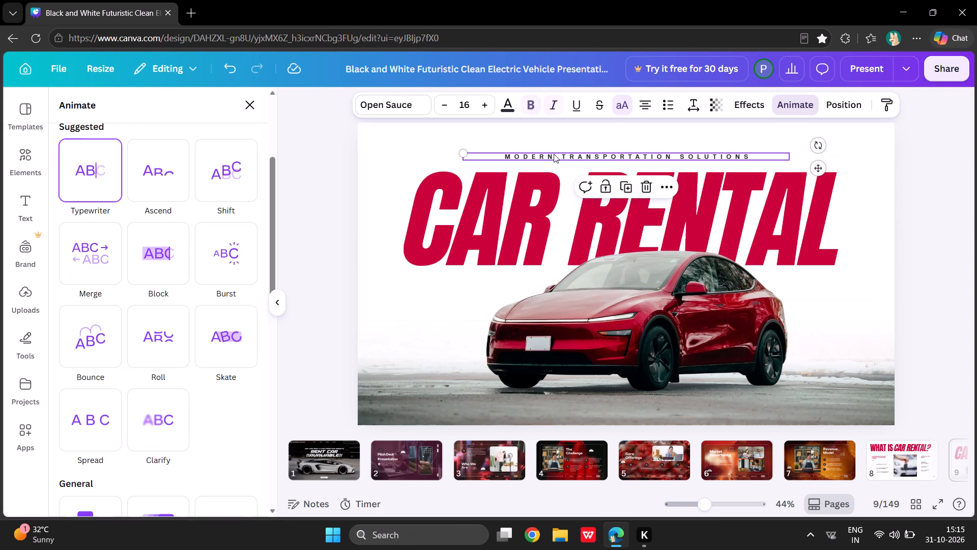
left_click(549, 154)
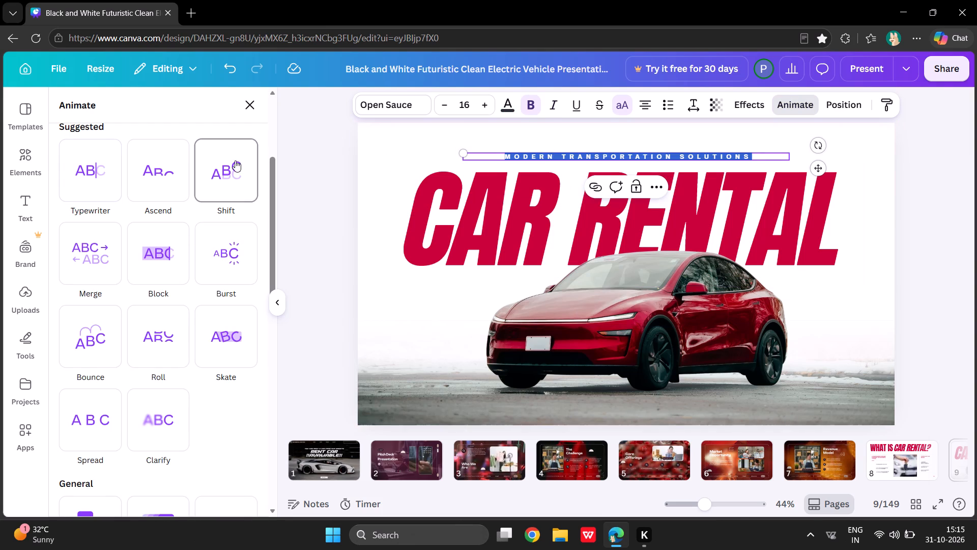
left_click(223, 169)
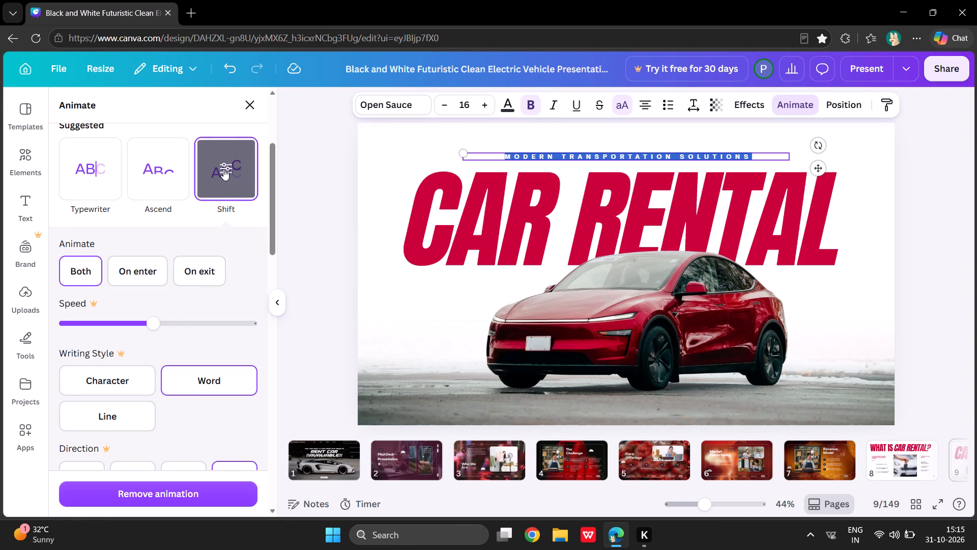
left_click(167, 201)
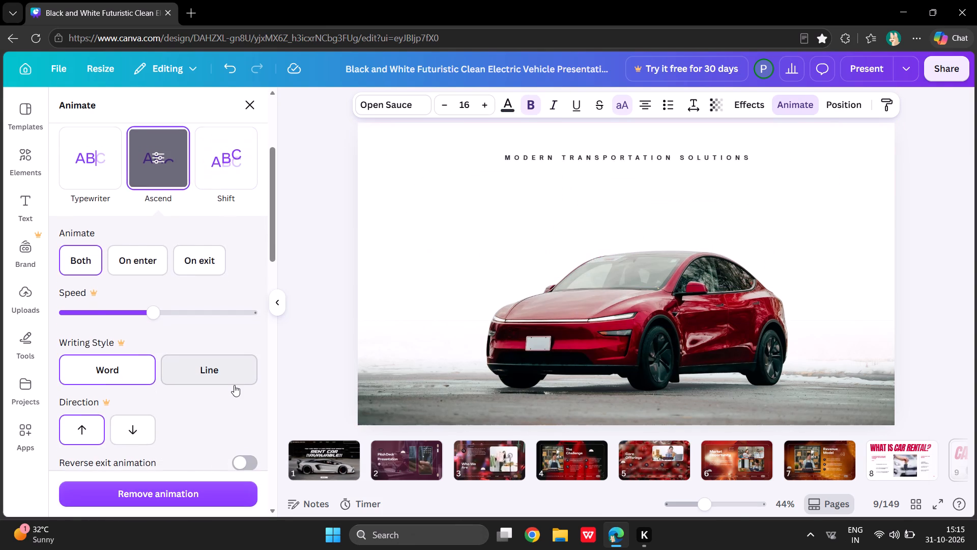
scroll(234, 385, "down", 4)
left_click(230, 298)
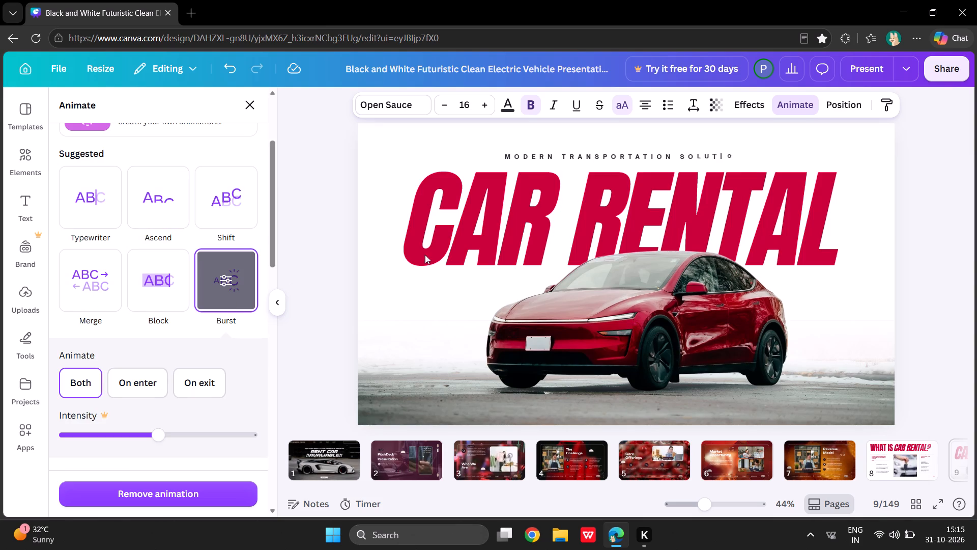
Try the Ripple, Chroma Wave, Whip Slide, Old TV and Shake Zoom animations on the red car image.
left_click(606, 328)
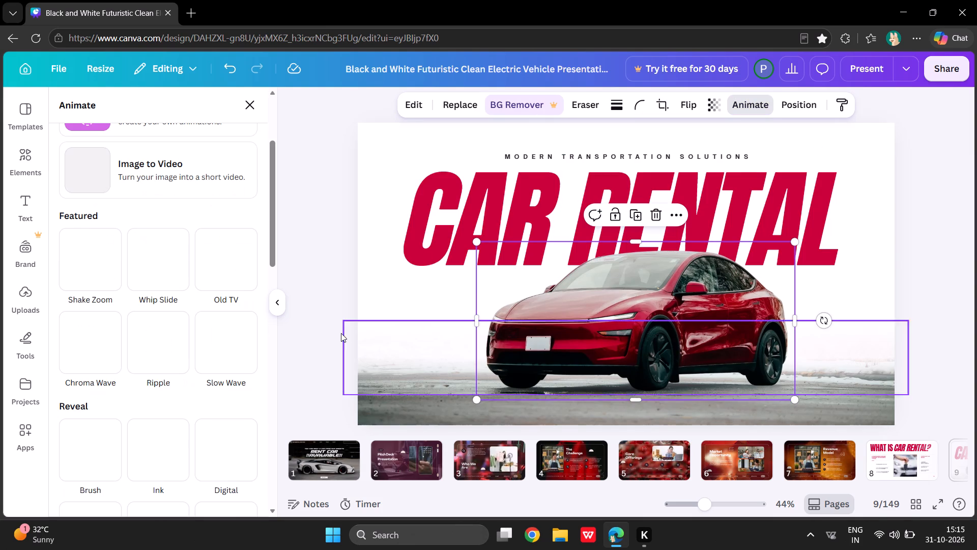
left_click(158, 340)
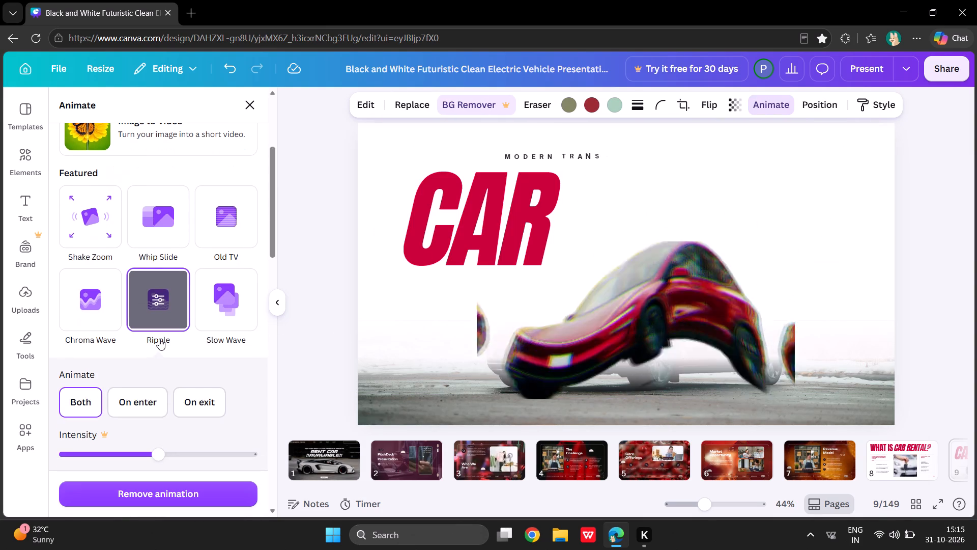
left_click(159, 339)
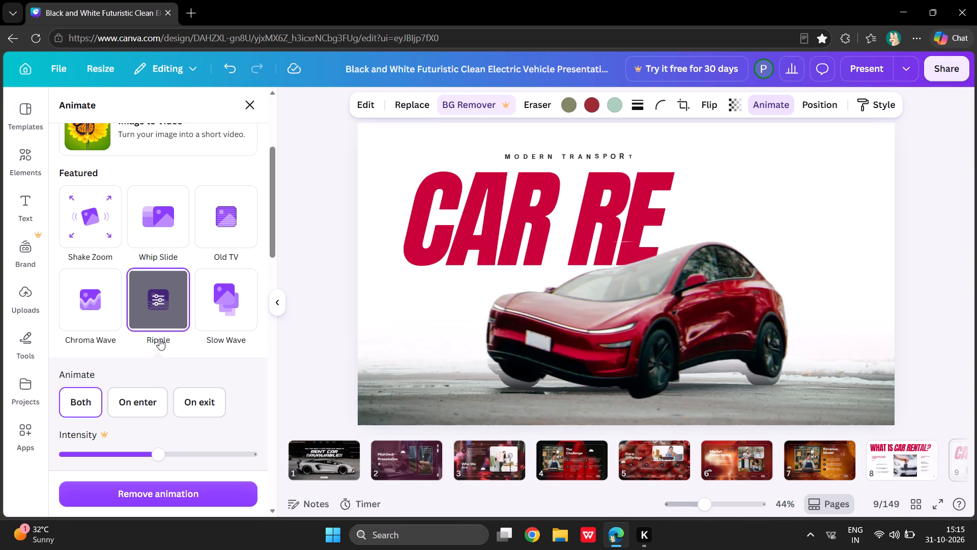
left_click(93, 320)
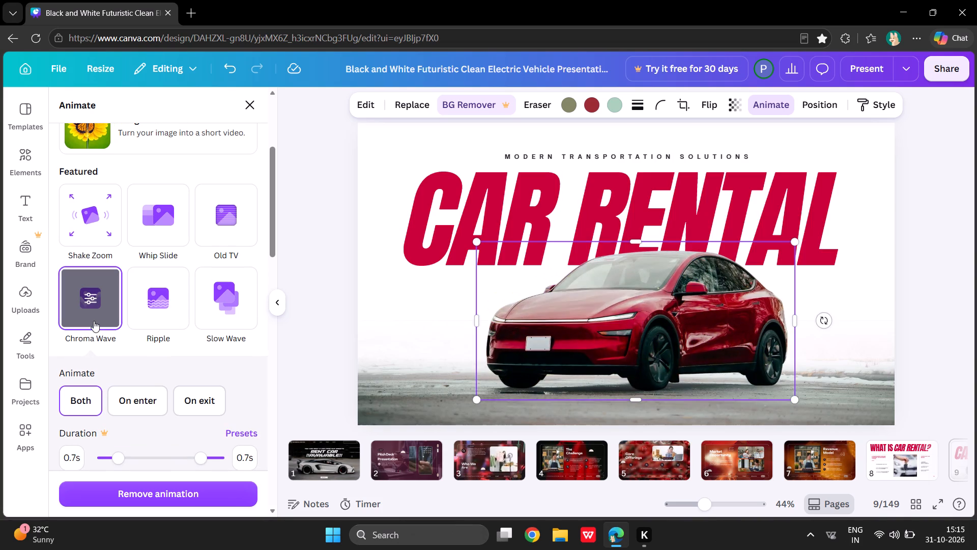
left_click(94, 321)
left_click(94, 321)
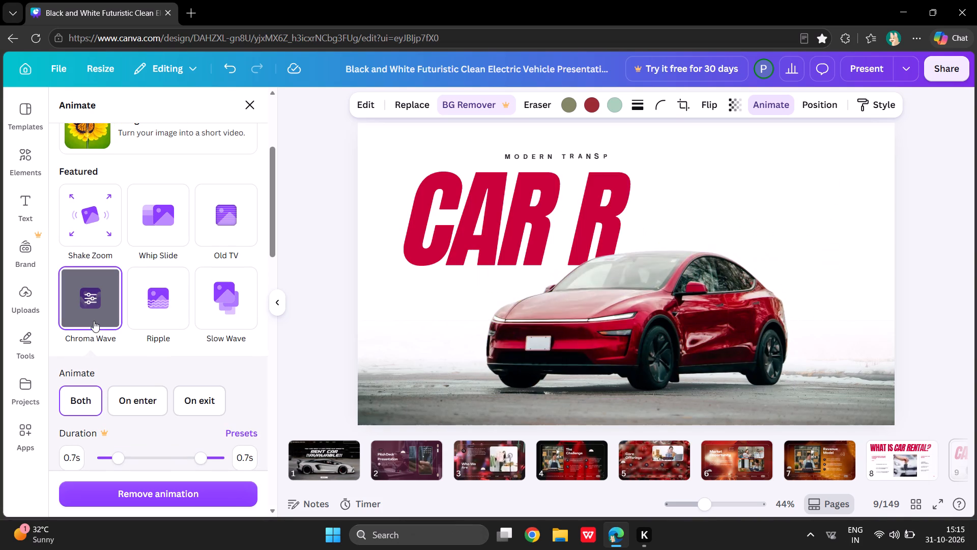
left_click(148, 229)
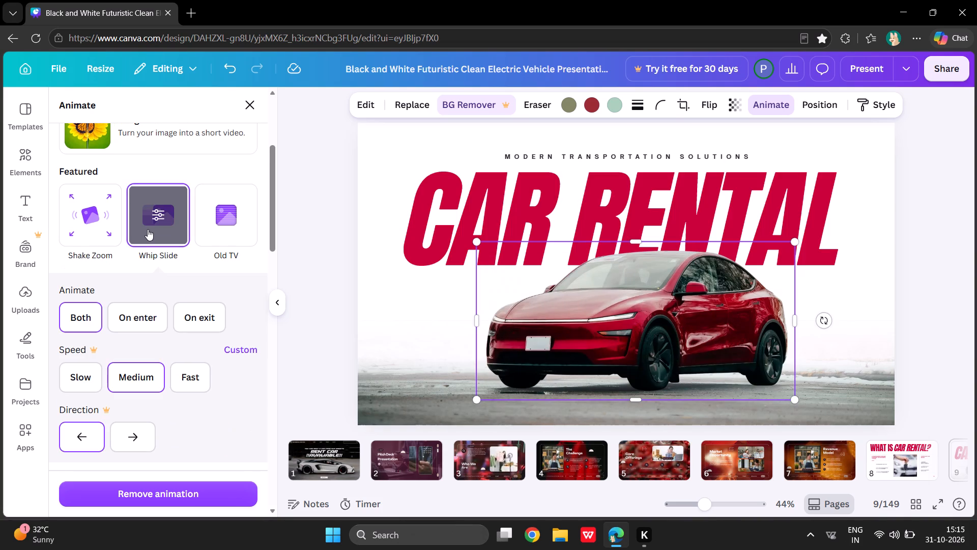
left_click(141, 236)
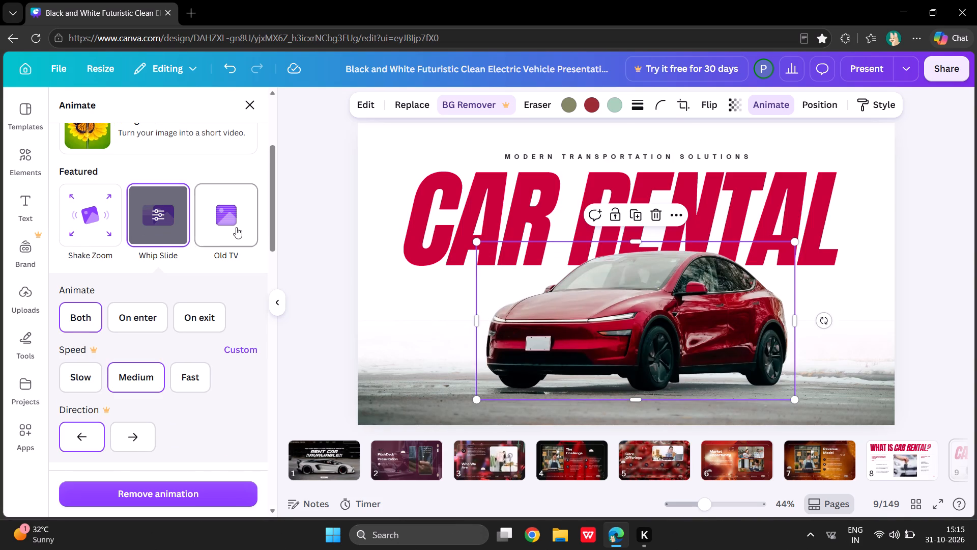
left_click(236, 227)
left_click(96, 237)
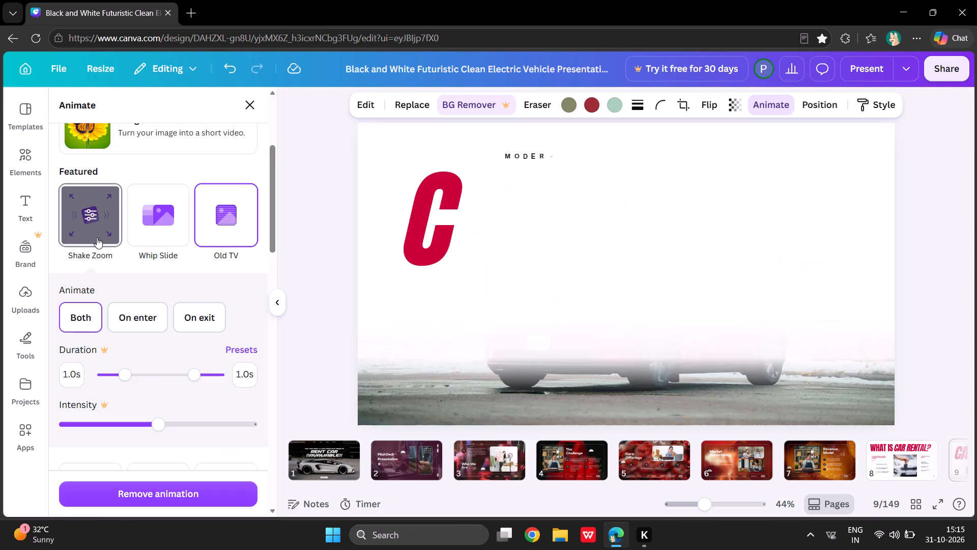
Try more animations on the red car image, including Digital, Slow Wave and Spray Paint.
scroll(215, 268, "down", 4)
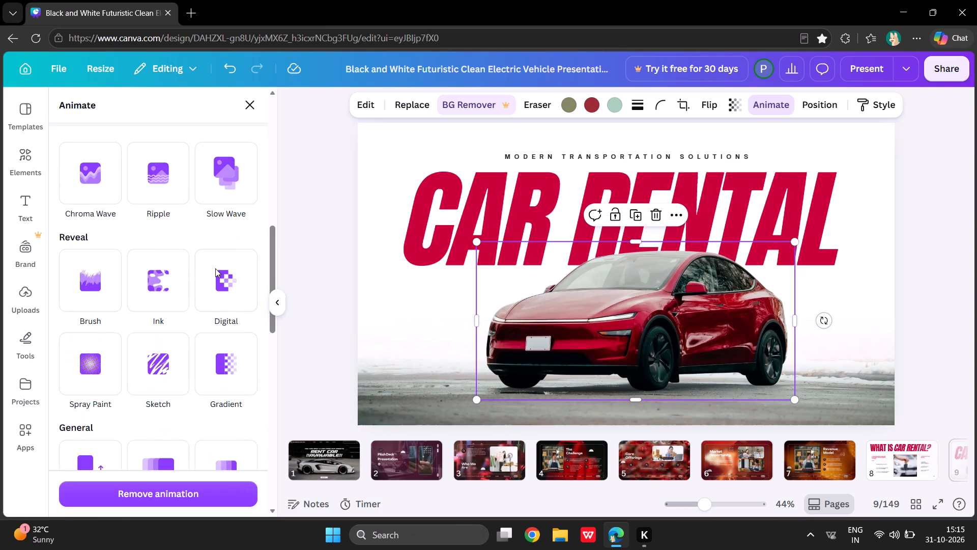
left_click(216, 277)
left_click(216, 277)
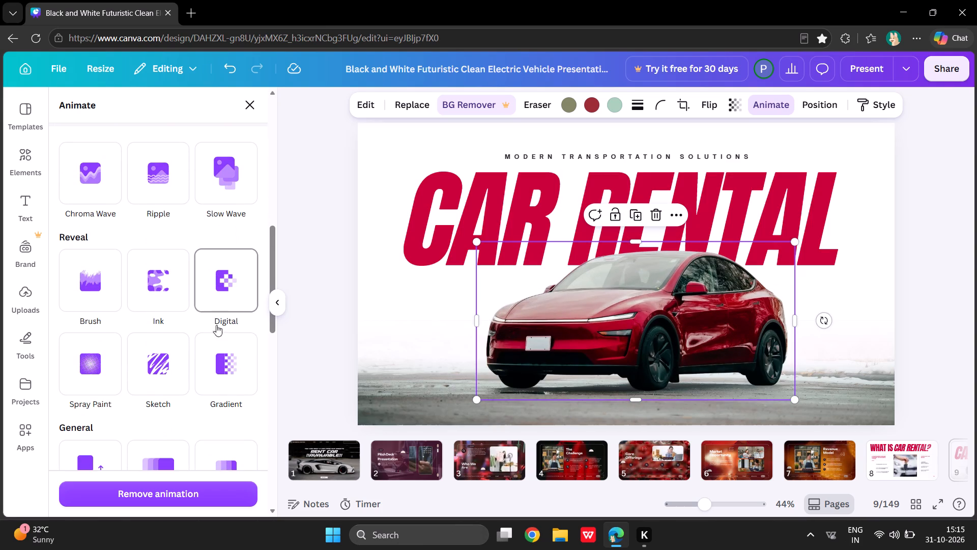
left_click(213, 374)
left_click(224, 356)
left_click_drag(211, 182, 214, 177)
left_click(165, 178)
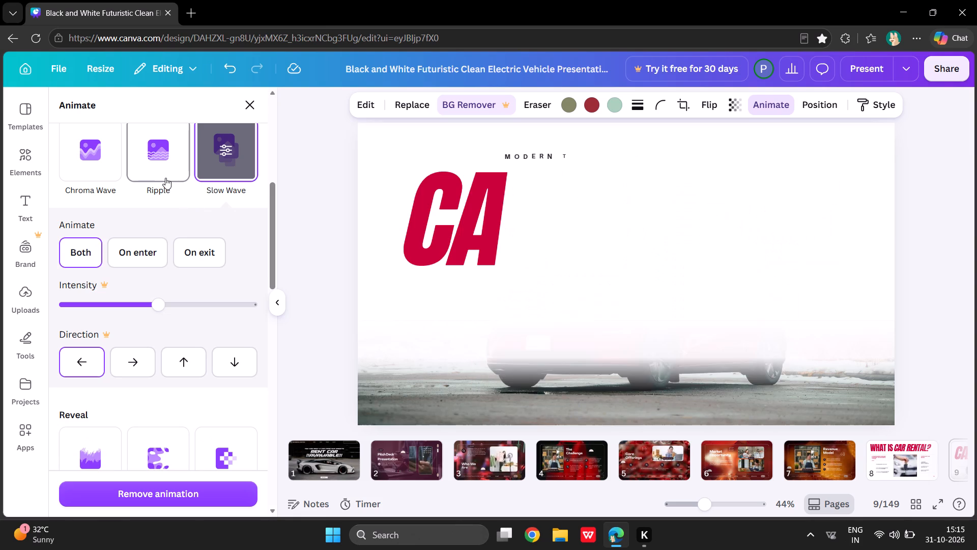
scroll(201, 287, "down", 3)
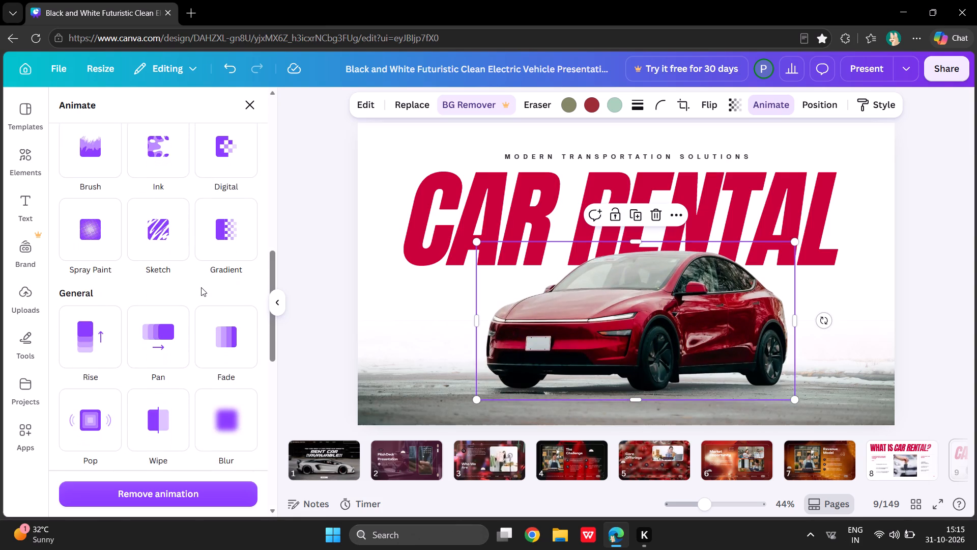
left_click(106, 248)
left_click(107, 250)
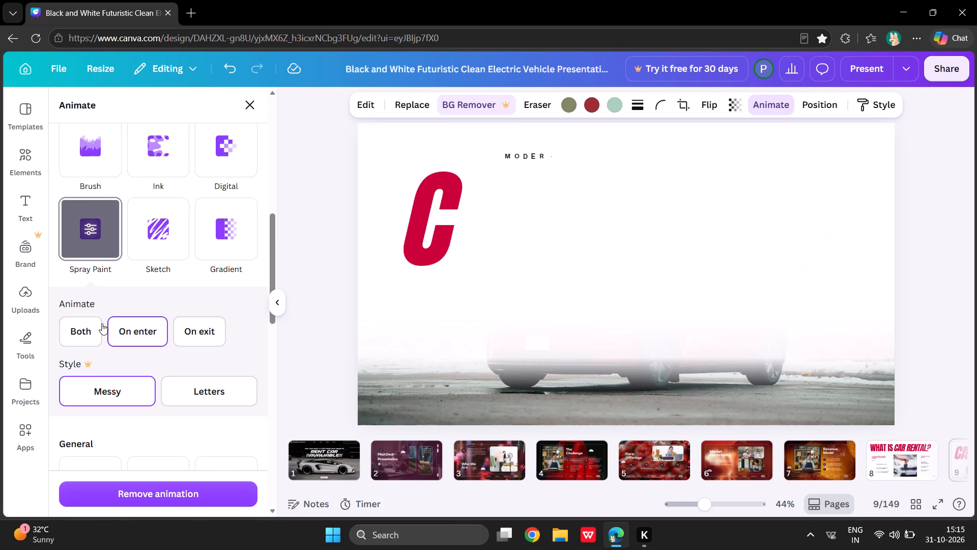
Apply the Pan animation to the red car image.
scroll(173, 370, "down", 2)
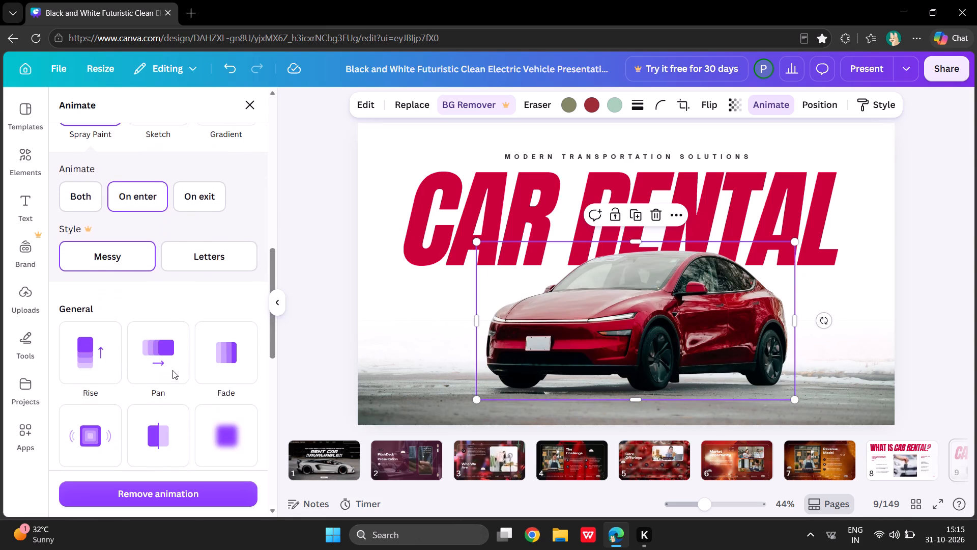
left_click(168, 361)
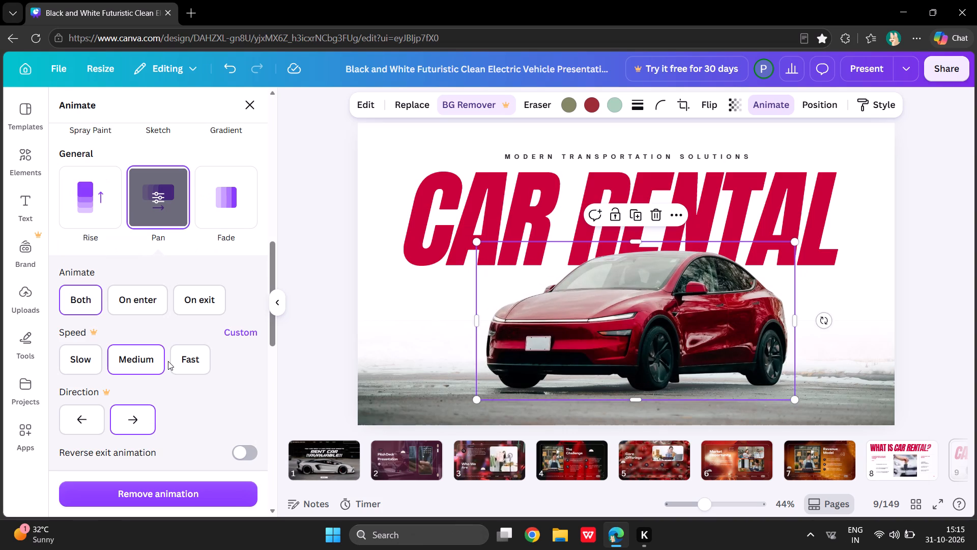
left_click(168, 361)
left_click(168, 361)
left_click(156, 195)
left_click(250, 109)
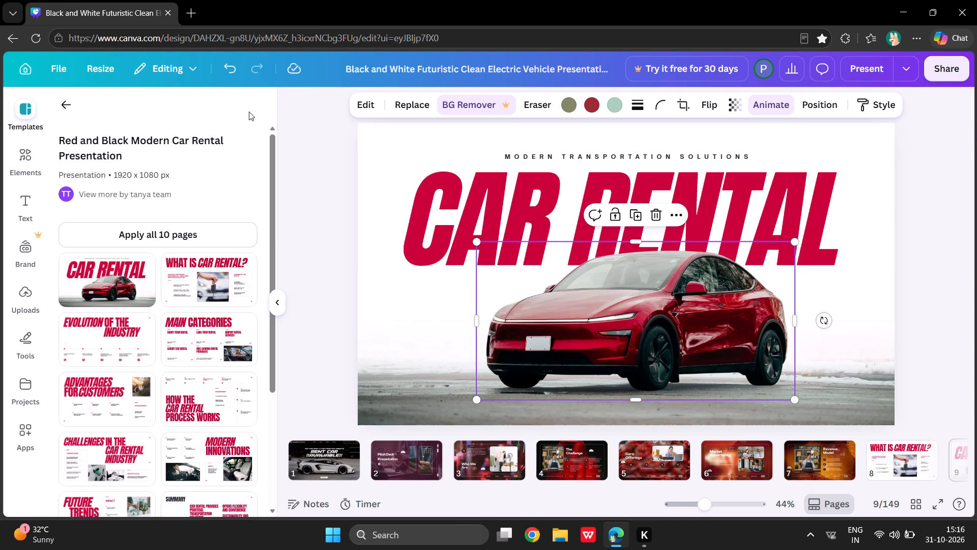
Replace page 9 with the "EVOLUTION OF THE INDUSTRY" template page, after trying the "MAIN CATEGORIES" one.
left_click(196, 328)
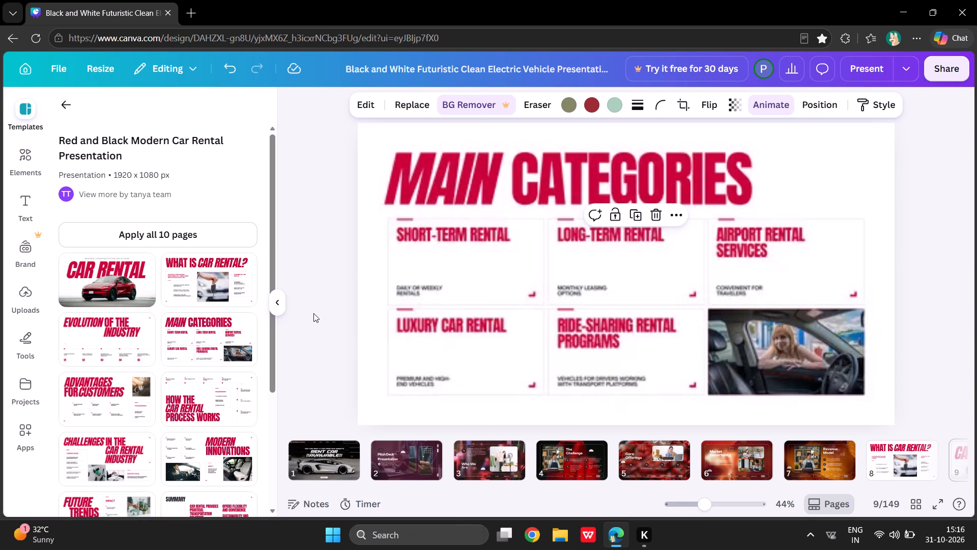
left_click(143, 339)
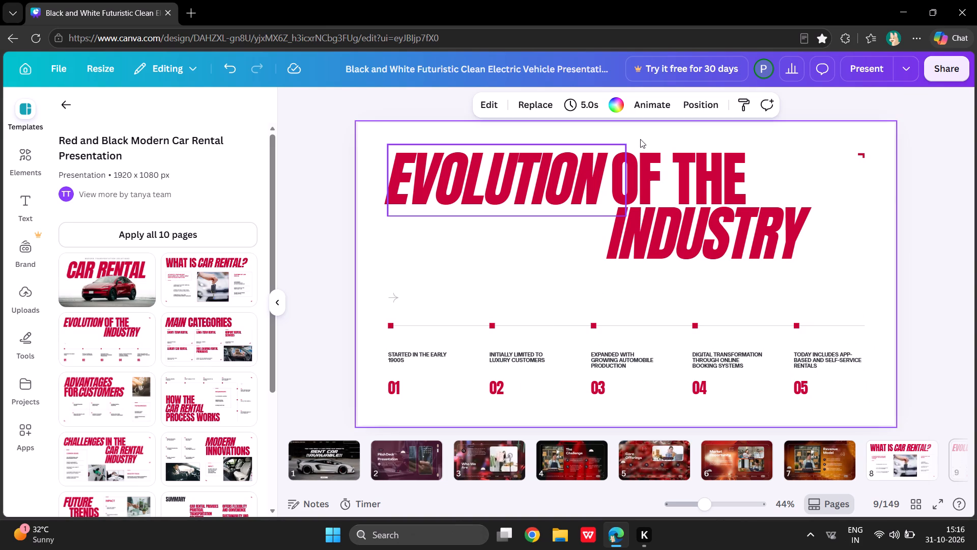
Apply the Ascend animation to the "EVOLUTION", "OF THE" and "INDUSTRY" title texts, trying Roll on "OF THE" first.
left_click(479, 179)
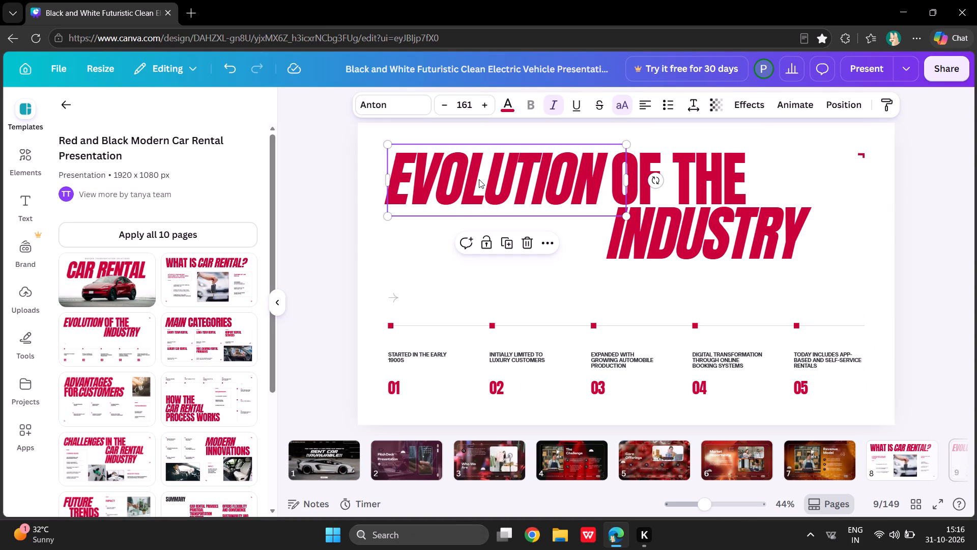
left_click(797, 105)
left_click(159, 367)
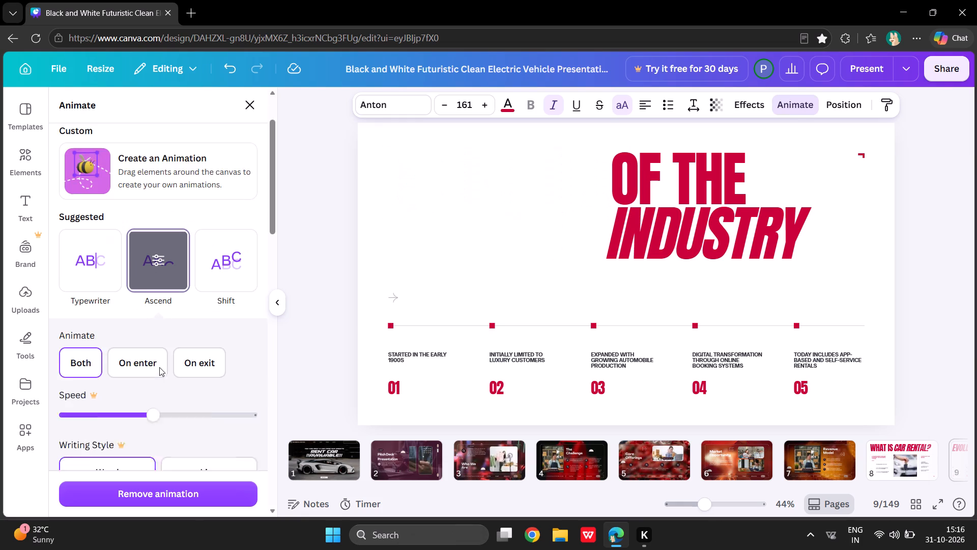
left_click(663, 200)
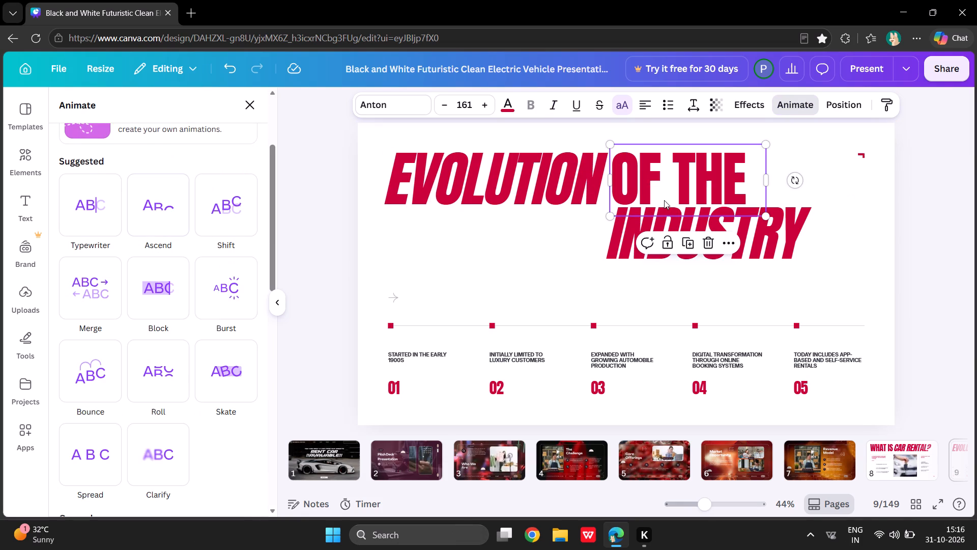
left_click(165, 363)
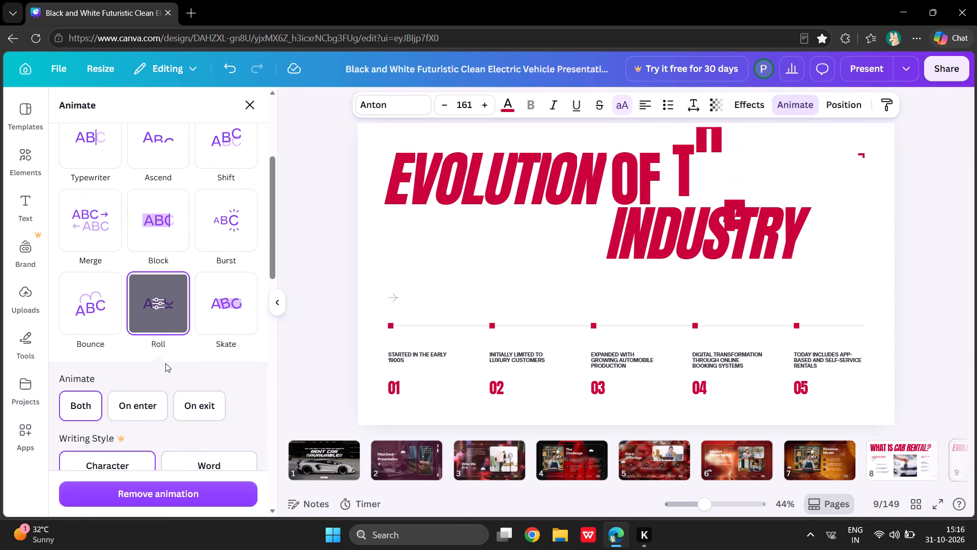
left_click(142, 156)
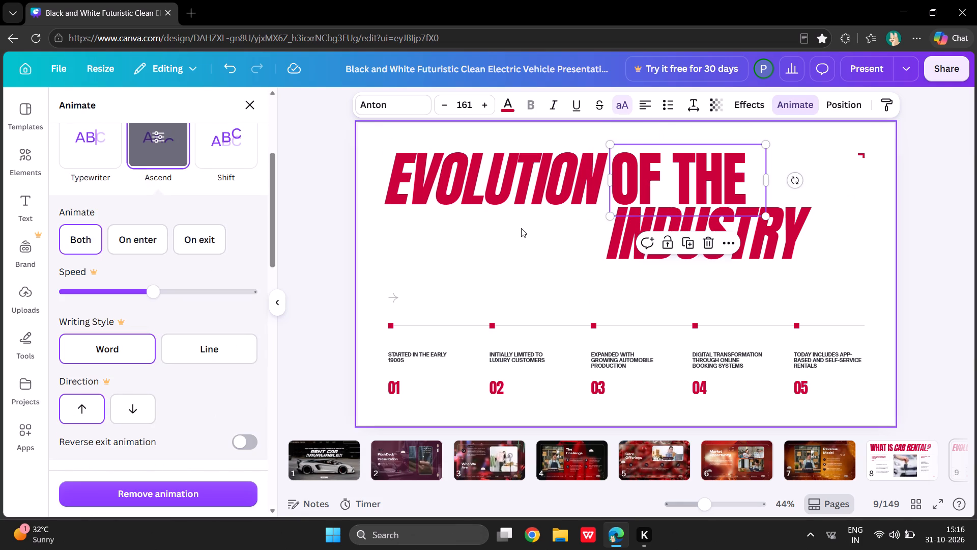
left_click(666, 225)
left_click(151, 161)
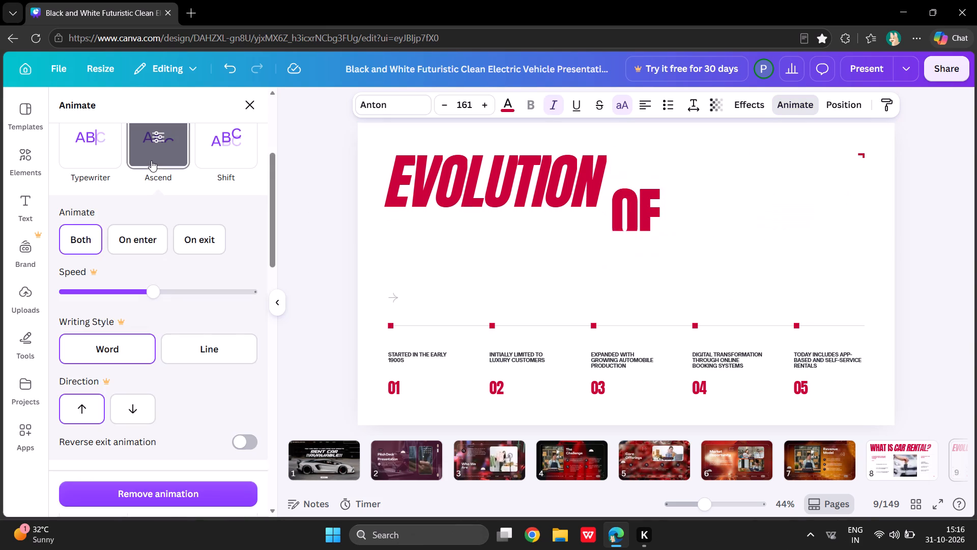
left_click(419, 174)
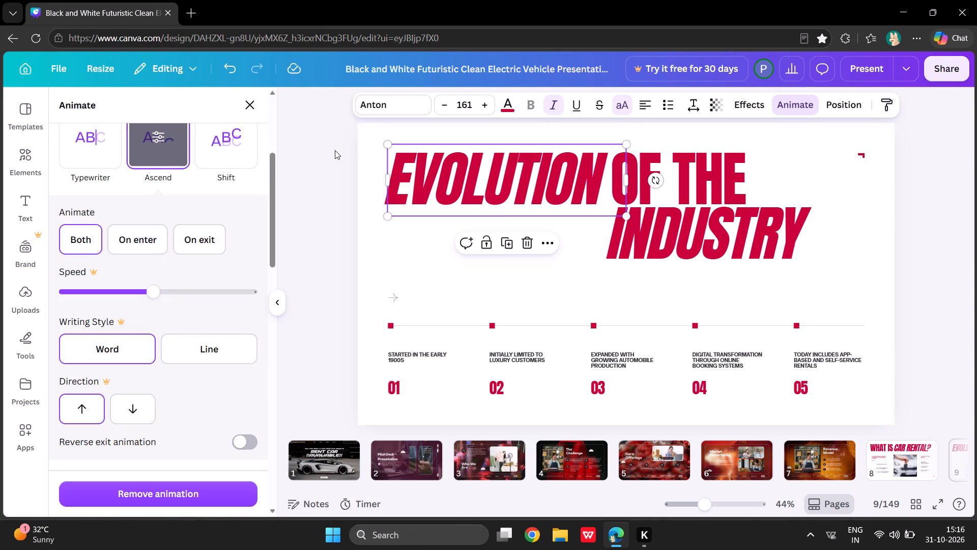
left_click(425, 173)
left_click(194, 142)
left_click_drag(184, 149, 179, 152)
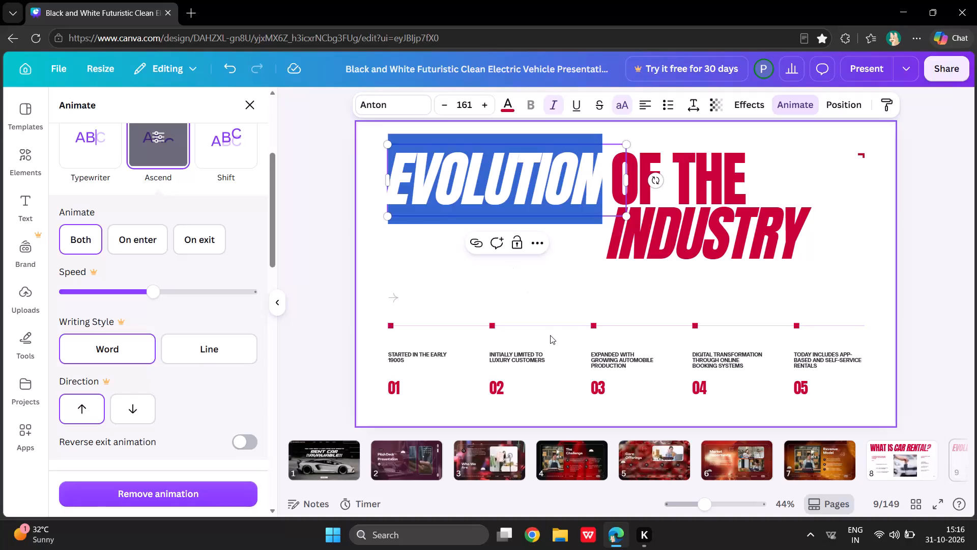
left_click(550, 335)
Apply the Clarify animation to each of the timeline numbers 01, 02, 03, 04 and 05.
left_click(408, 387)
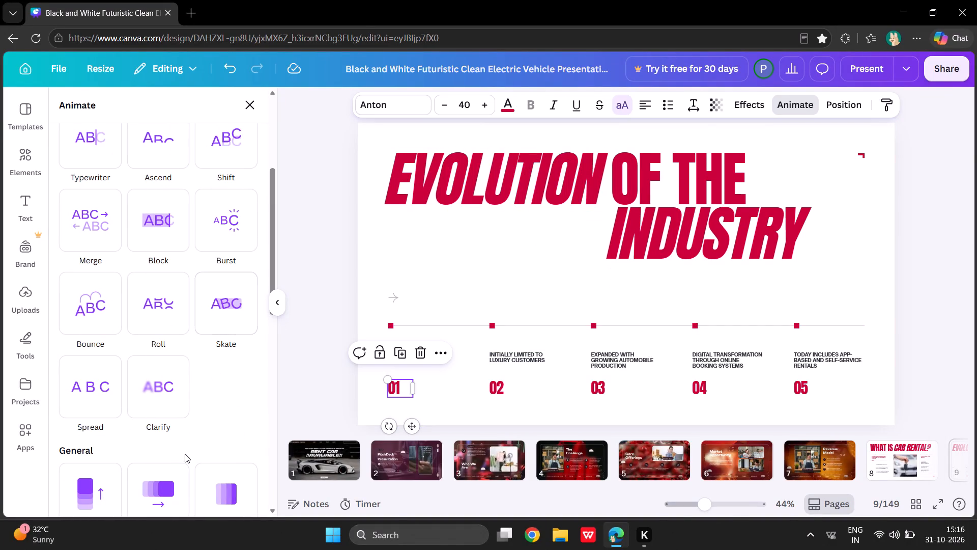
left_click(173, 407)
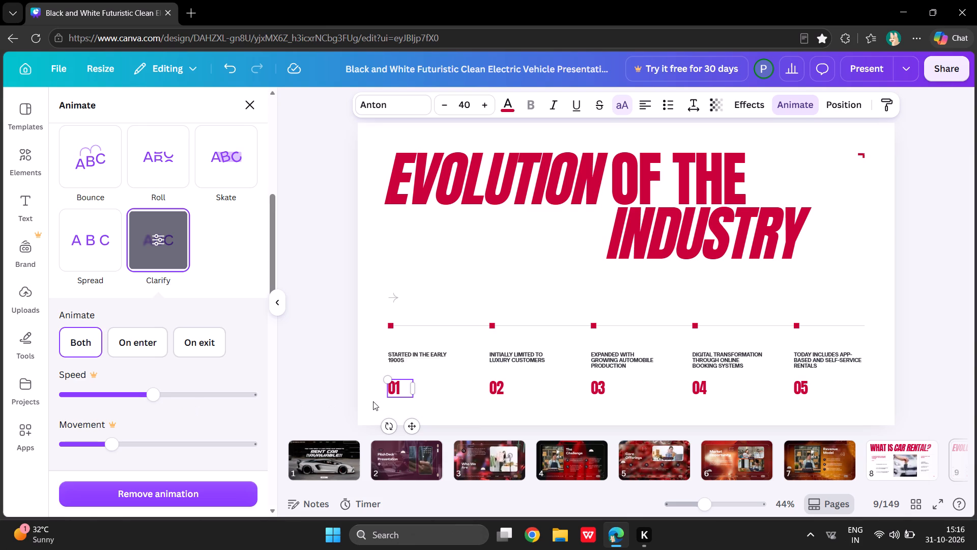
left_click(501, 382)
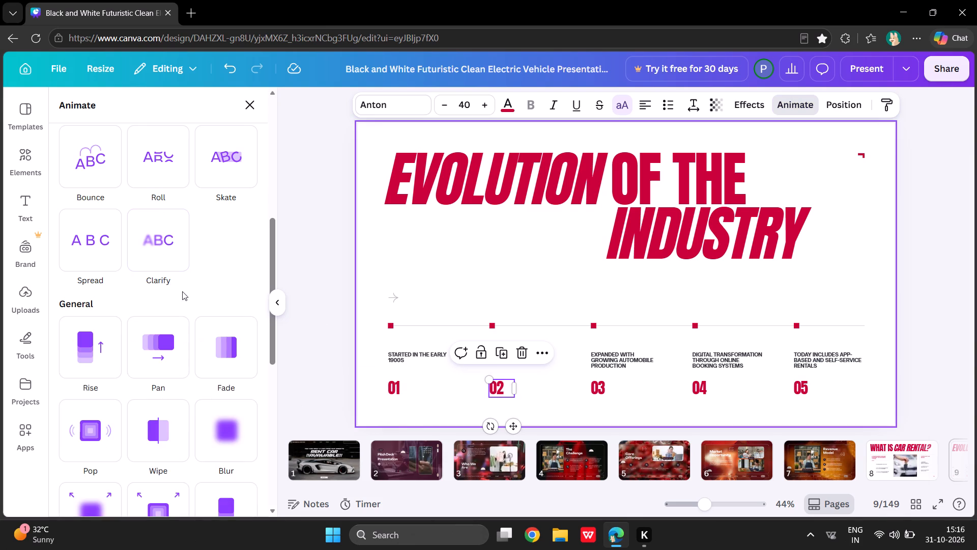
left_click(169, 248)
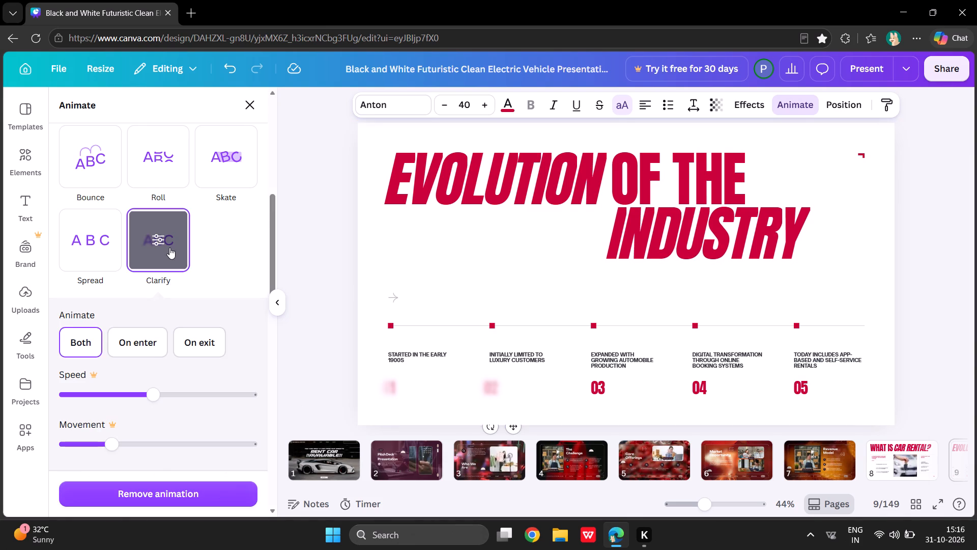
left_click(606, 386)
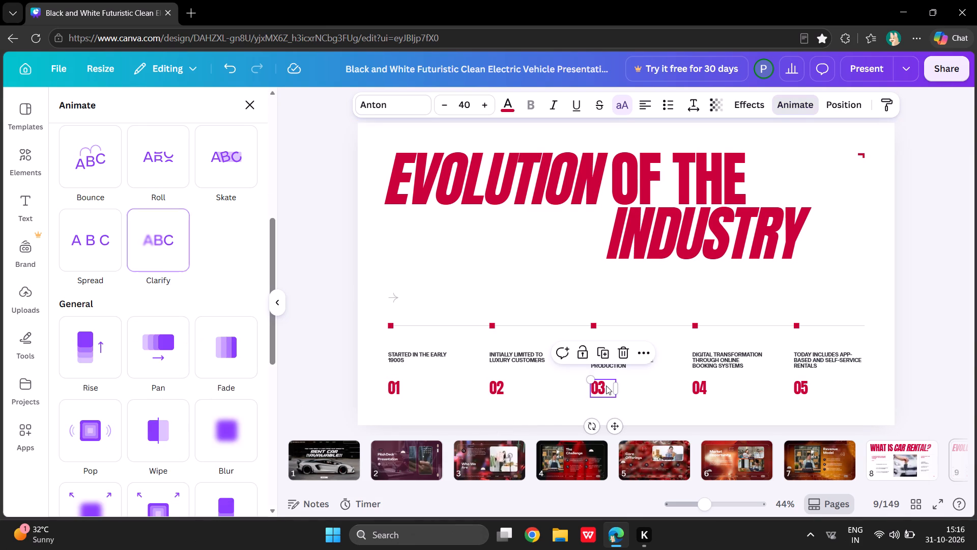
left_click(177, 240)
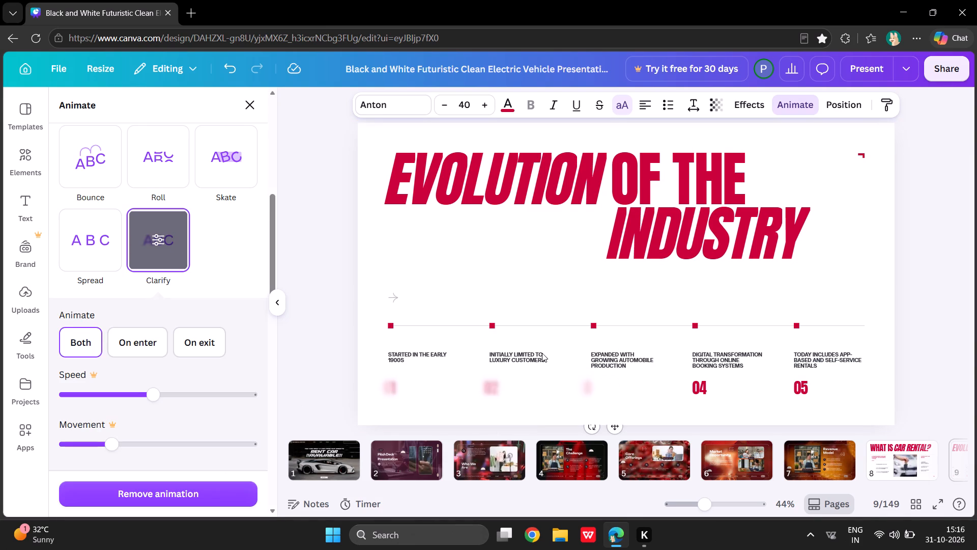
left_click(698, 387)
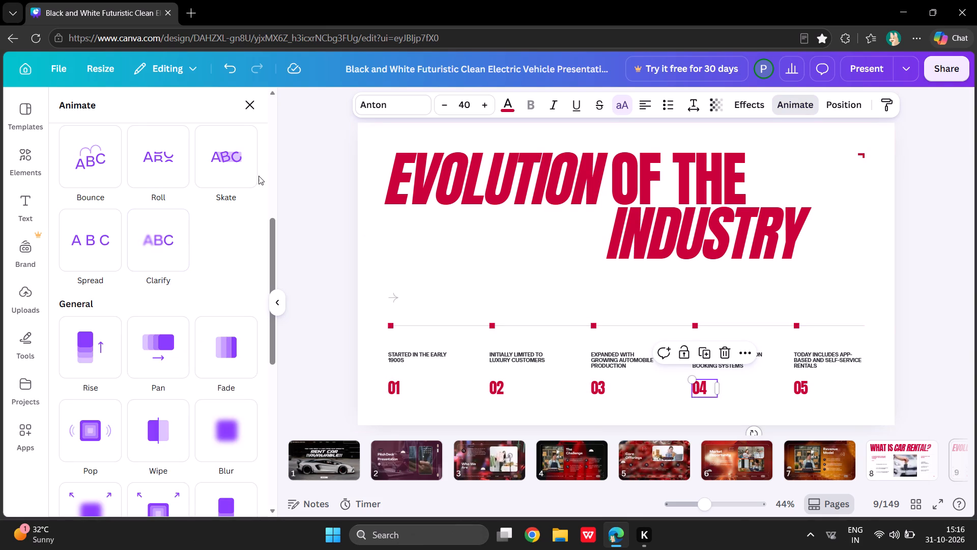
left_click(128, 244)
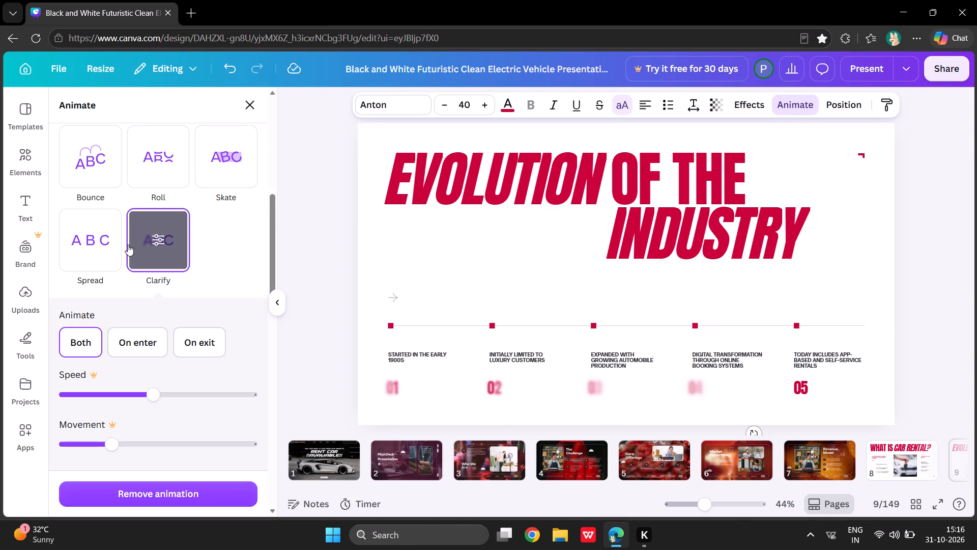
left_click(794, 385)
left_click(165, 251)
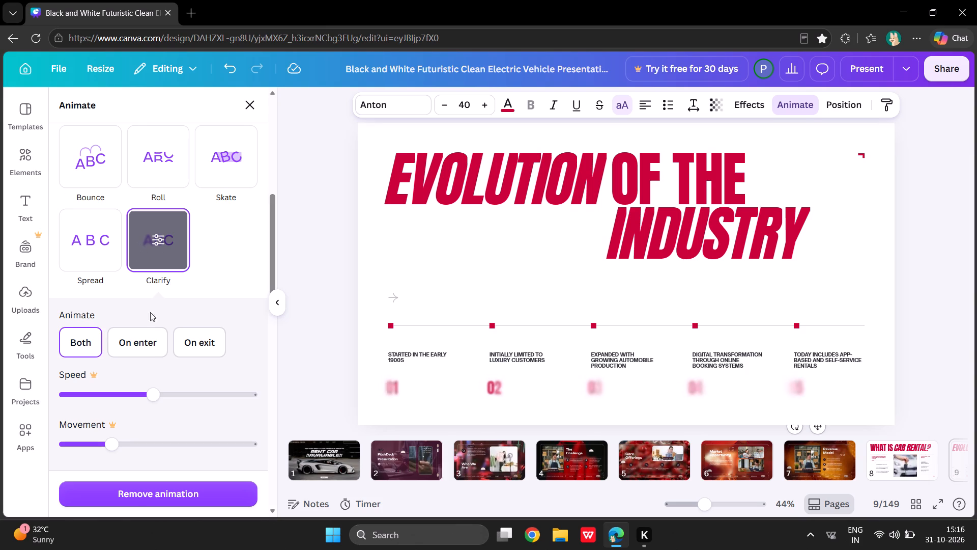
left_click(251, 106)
Replace page 9 with the "MAIN CATEGORIES" page from the red and black car rental template.
left_click(207, 326)
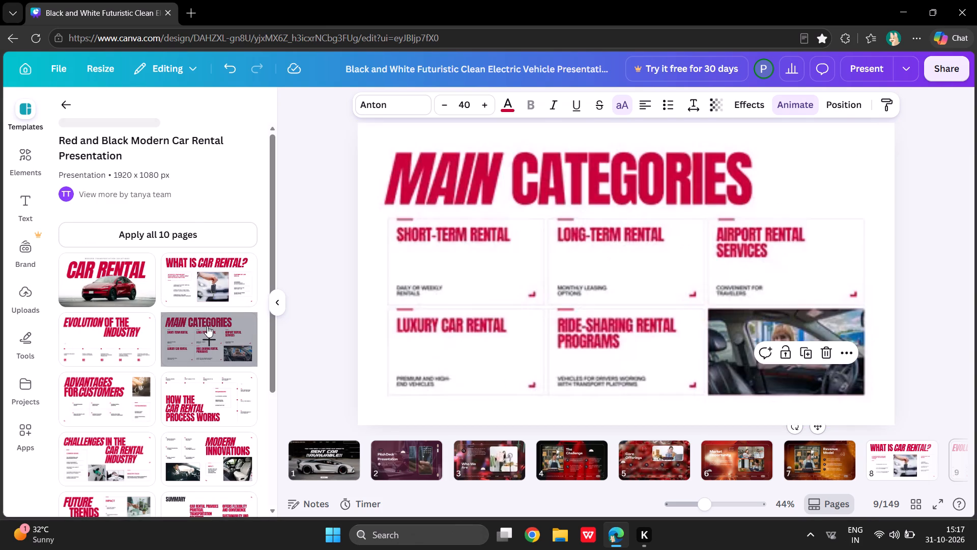
Apply the Typewriter animation to both title texts, "MAIN" and "CATEGORIES".
left_click(473, 176)
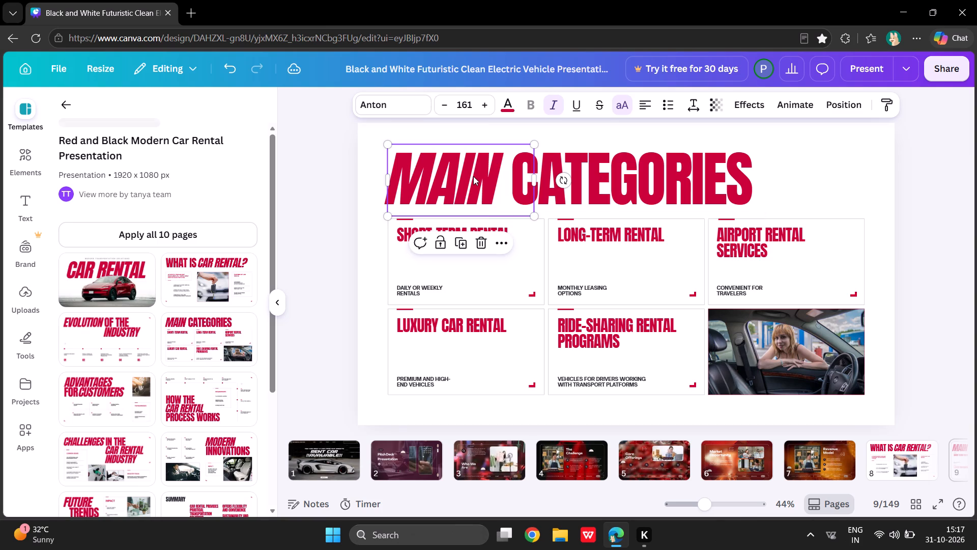
left_click(793, 101)
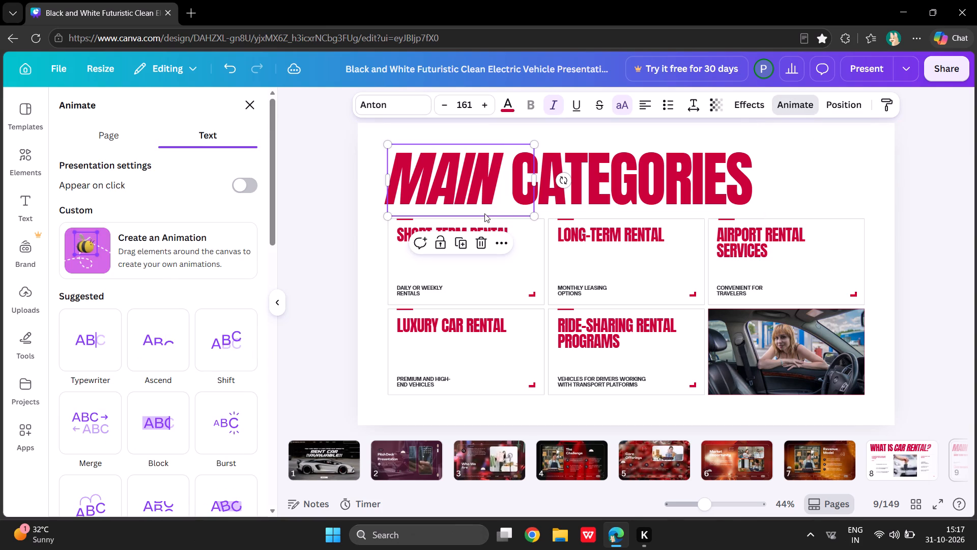
left_click(81, 338)
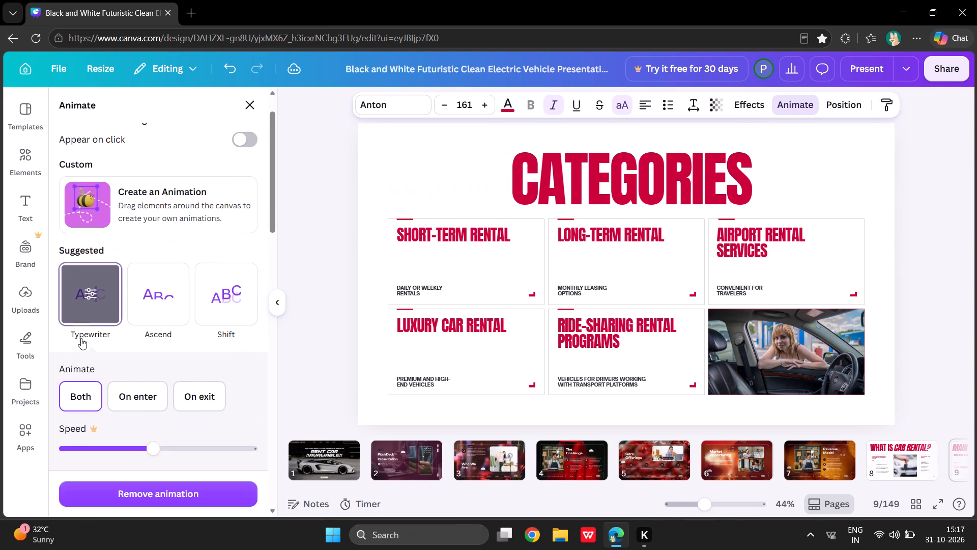
left_click(611, 198)
left_click(106, 294)
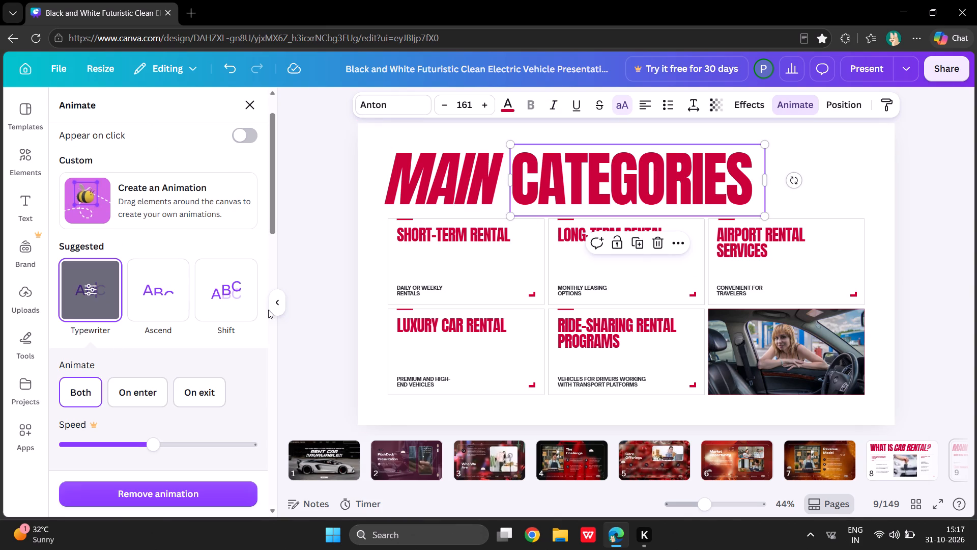
Replace the SHORT-TERM RENTAL card's description with "WWEE HAVE GAVE CARE ON RENT FOR SMALL PEROID OF".
double_click(423, 291)
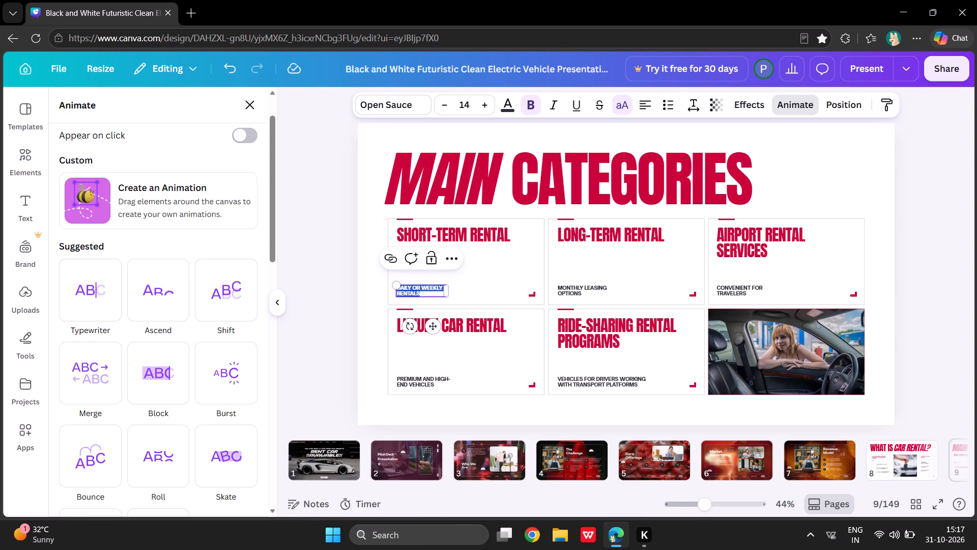
key("BackSpace")
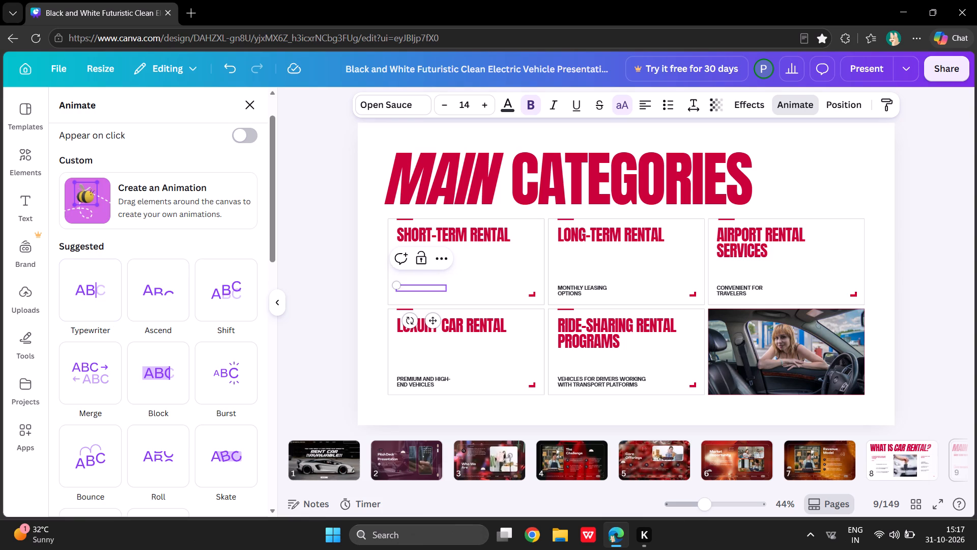
type("WWEE HAVE")
key("space")
type("GAVE")
key("space")
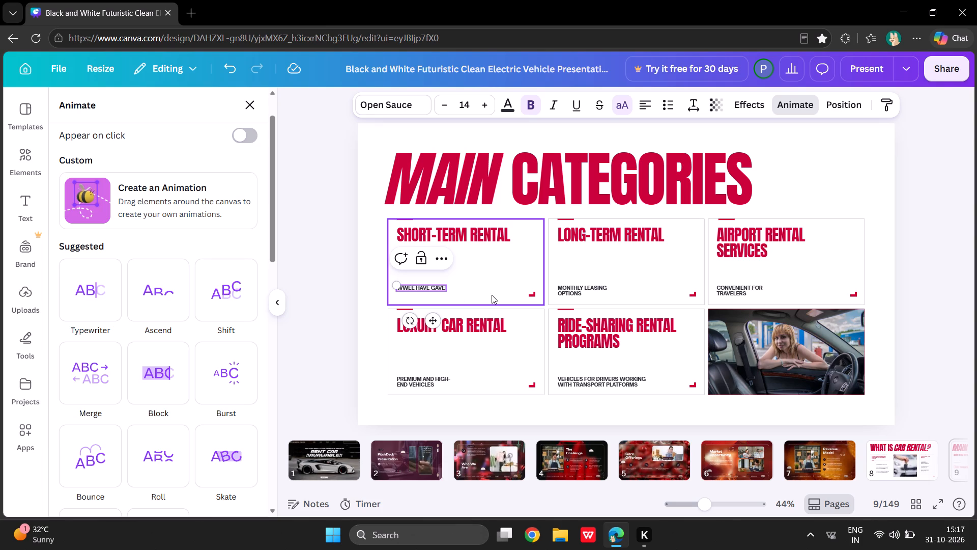
key("space")
key("space")
type("CA")
type("RE ON RENT I")
key("BackSpace")
type("FOR")
key("space")
type("SMALL PEROID")
key("space")
type("OF")
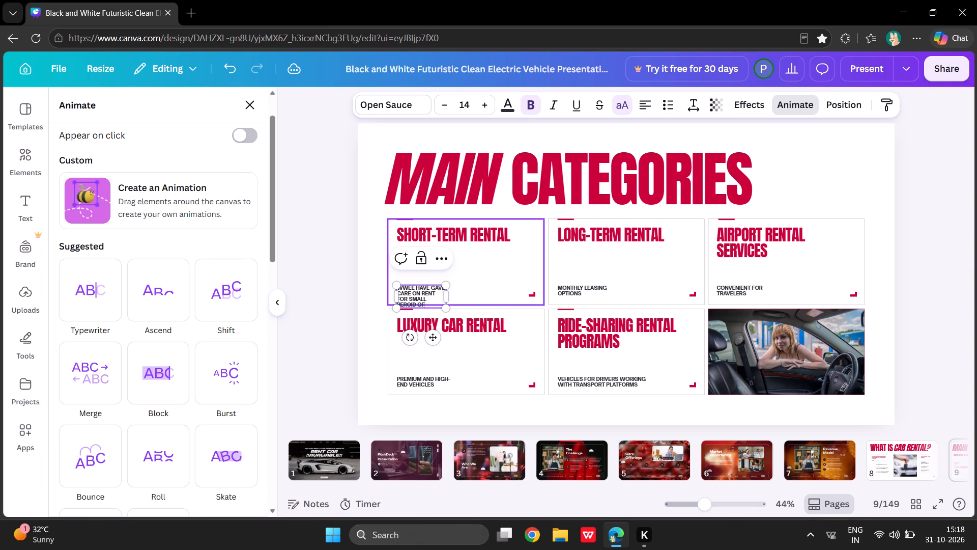
key("space")
Widen the SHORT-TERM RENTAL description box across most of its card and add "TIME" at the end of the text.
left_click(444, 297)
left_click_drag(447, 294, 481, 288)
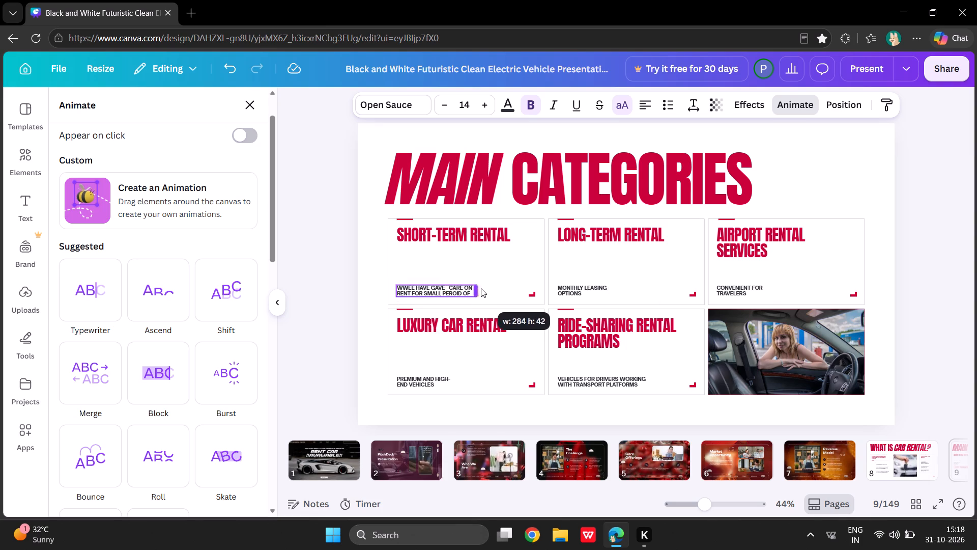
left_click_drag(481, 288, 516, 284)
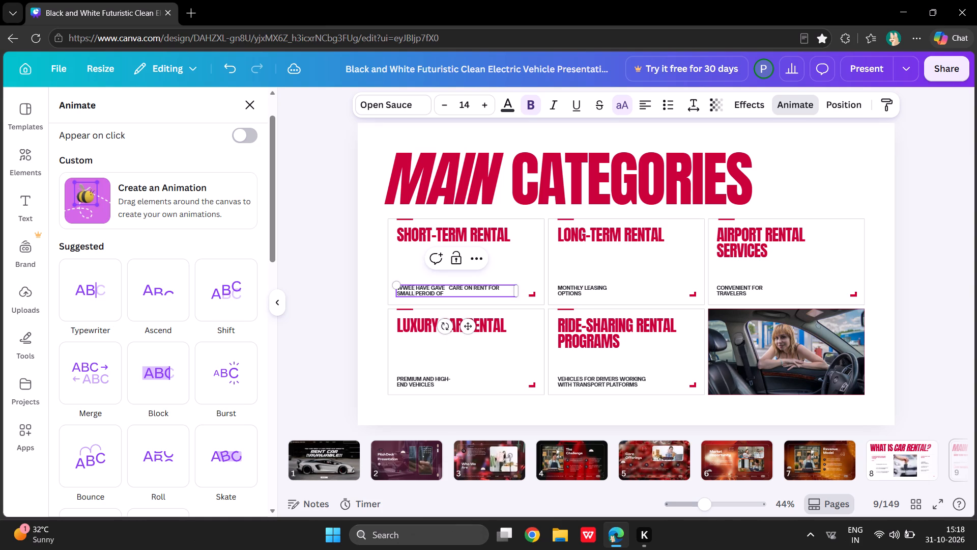
left_click(453, 296)
key("space")
type("TIME")
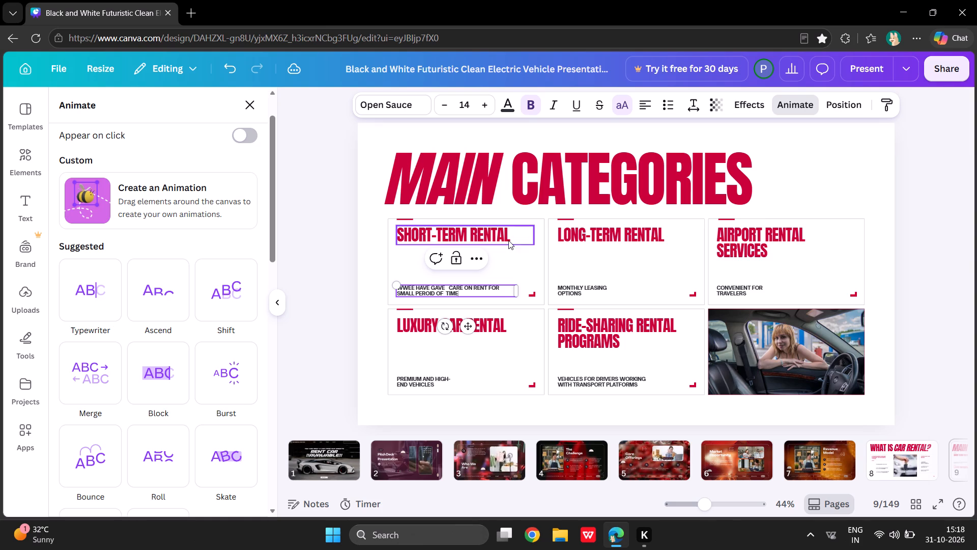
Replace the LONG-TERM RENTAL description with "IT GAVE CAR ELEASE FOR MONTH" and widen its box to fit one line.
triple_click(582, 293)
key("BackSpace")
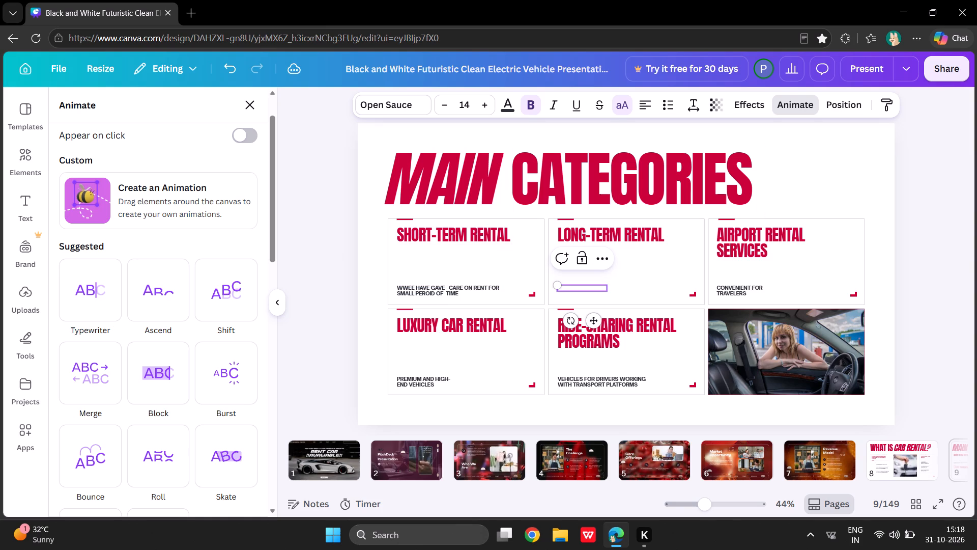
type("IT GAVE")
key("space")
type("CAR EE")
key("BackSpace")
type("LEASE")
key("space")
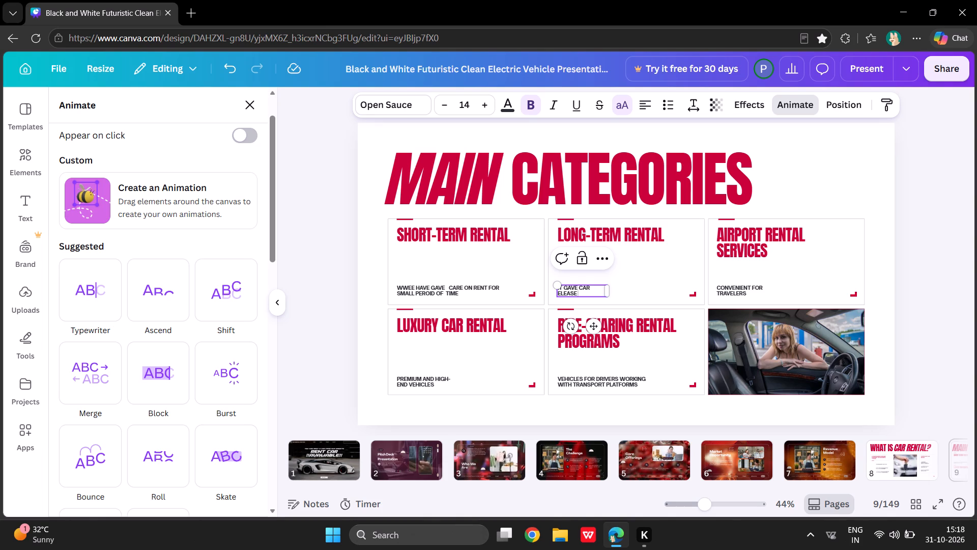
key("space")
type("FOR MONTH")
key("space")
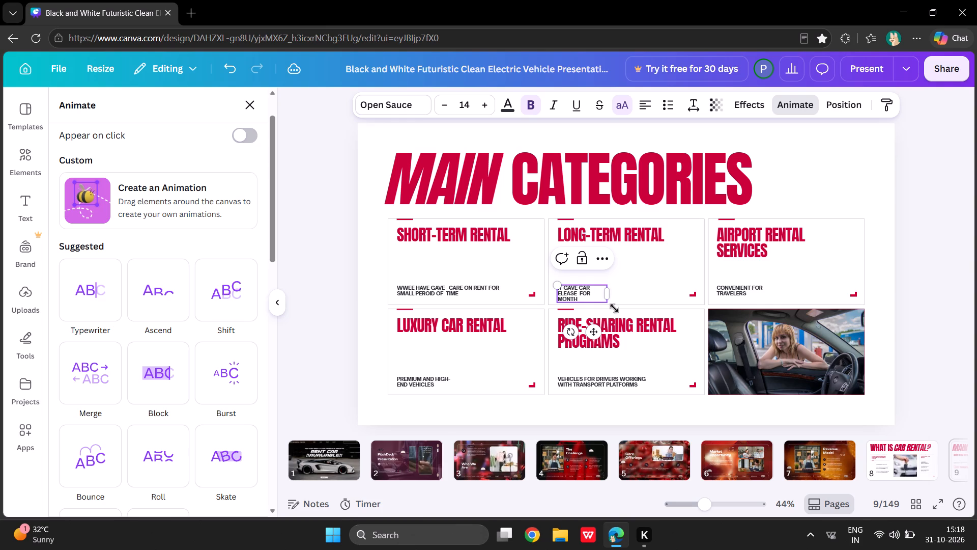
left_click_drag(608, 299, 617, 298)
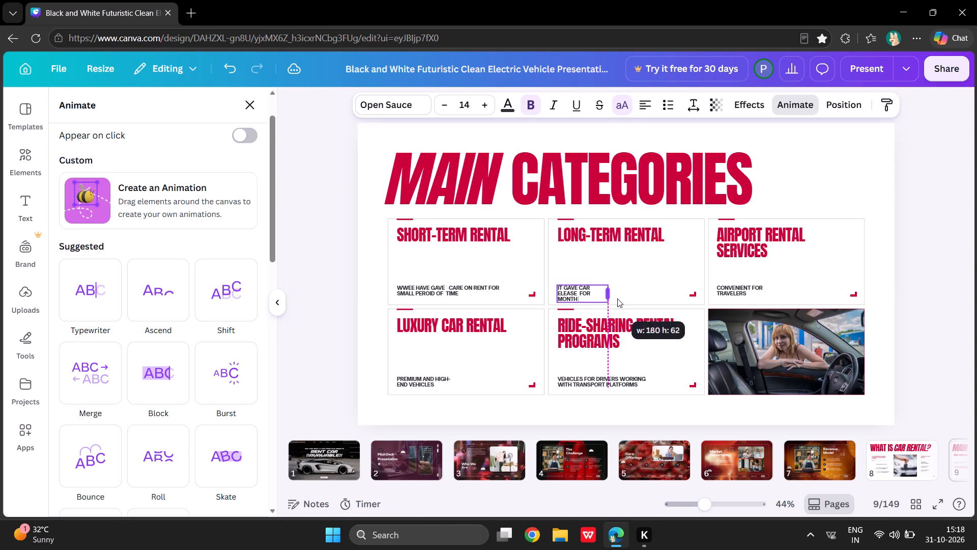
left_click_drag(617, 298, 650, 286)
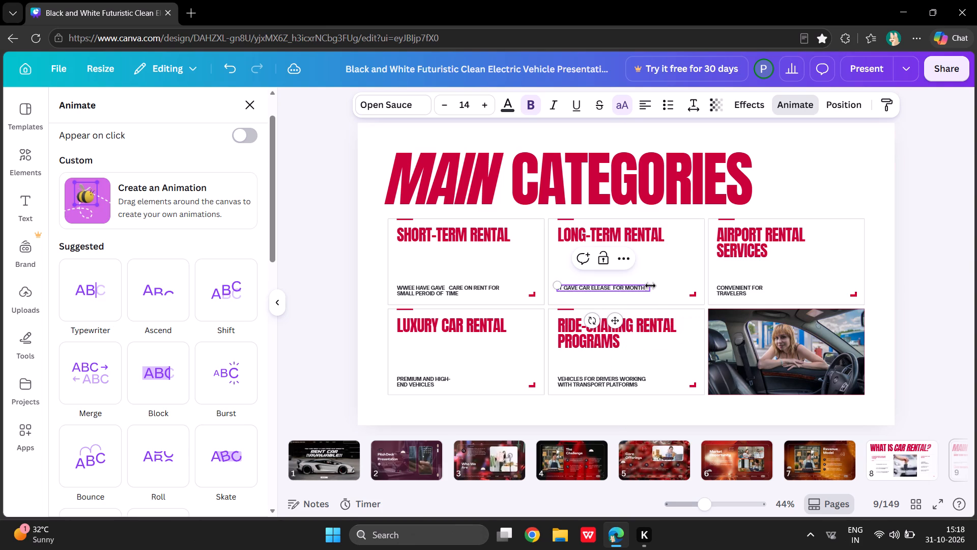
Replace the AIRPORT RENTAL SERVICES description with "IT GAVE THE CAR RENTAL FOR GOING TO AIR PORT ANDD TAKE 3000 K CHARGE".
double_click(752, 294)
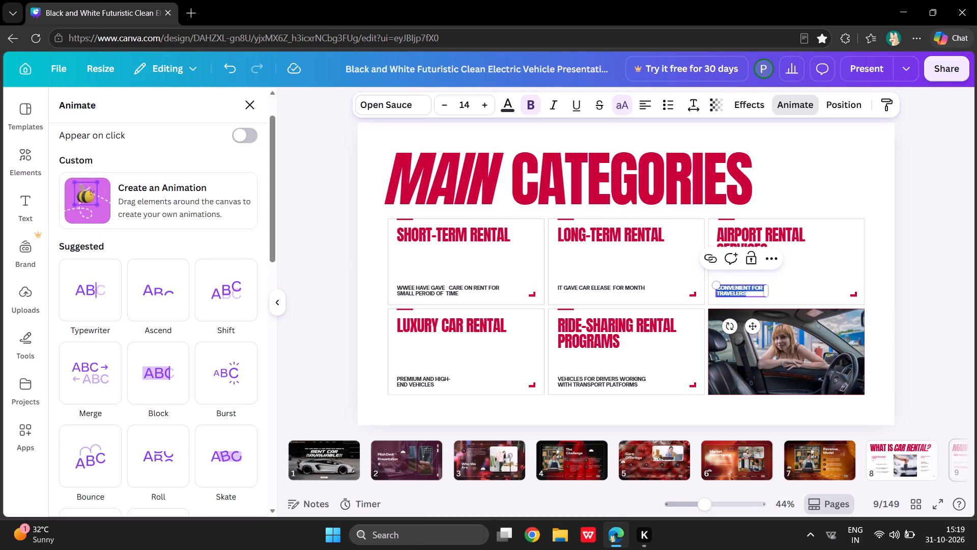
key("BackSpace")
type("IT GA")
key("BackSpace")
type("AVE THE CAR RENTAL FOR GOING TO AIR PORT")
key("space")
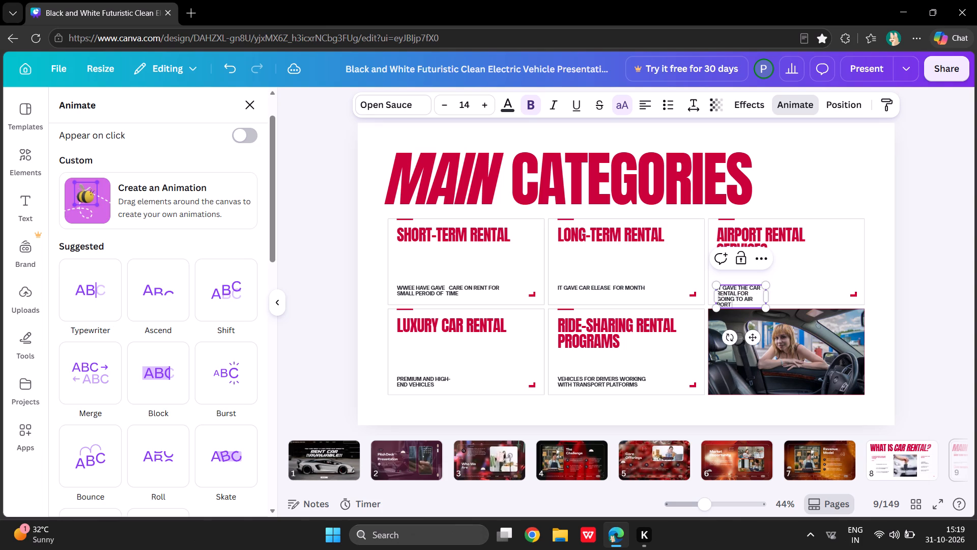
type("ANDD TAKE")
key("space")
type("300")
type("0 K")
key("space")
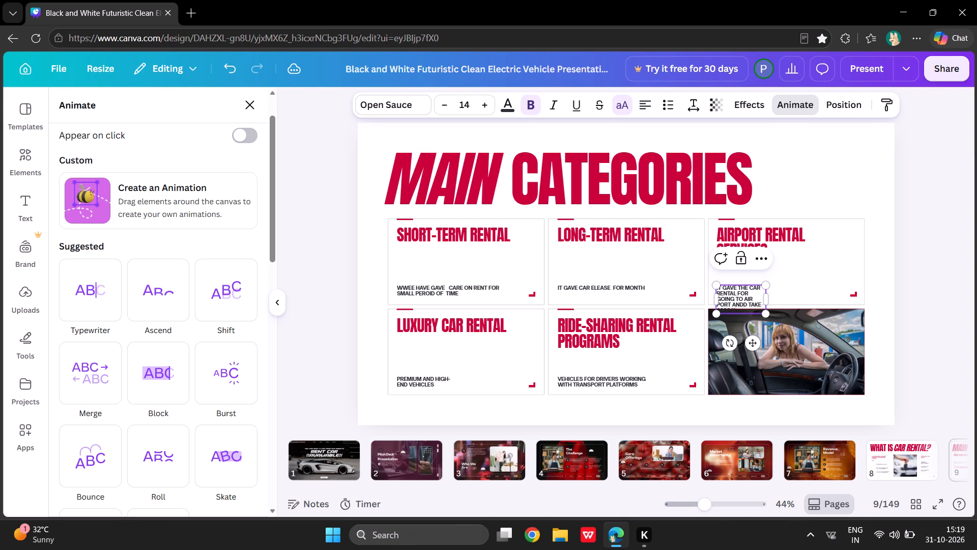
type("CHARGE")
key("space")
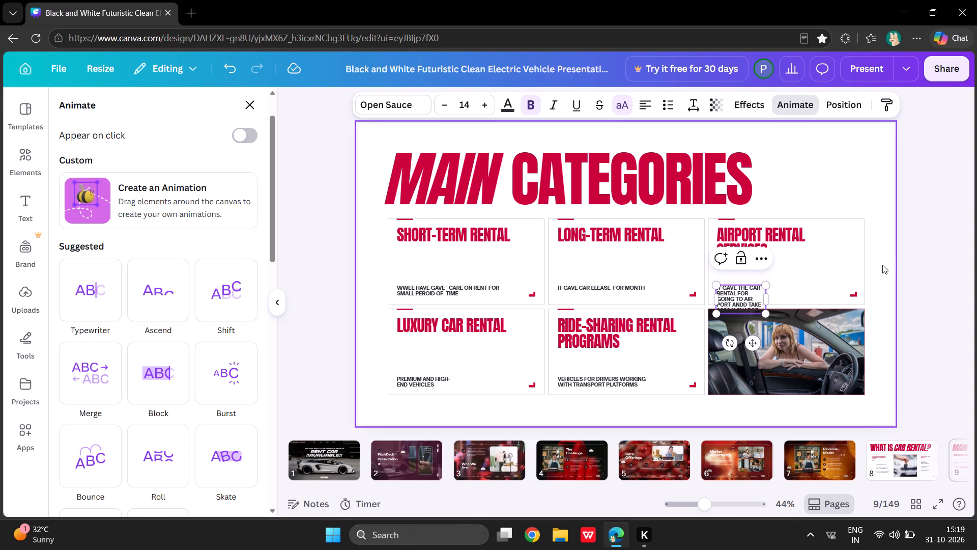
Widen the AIRPORT RENTAL SERVICES description box across most of its card so the text fits on two lines.
left_click_drag(772, 299, 793, 298)
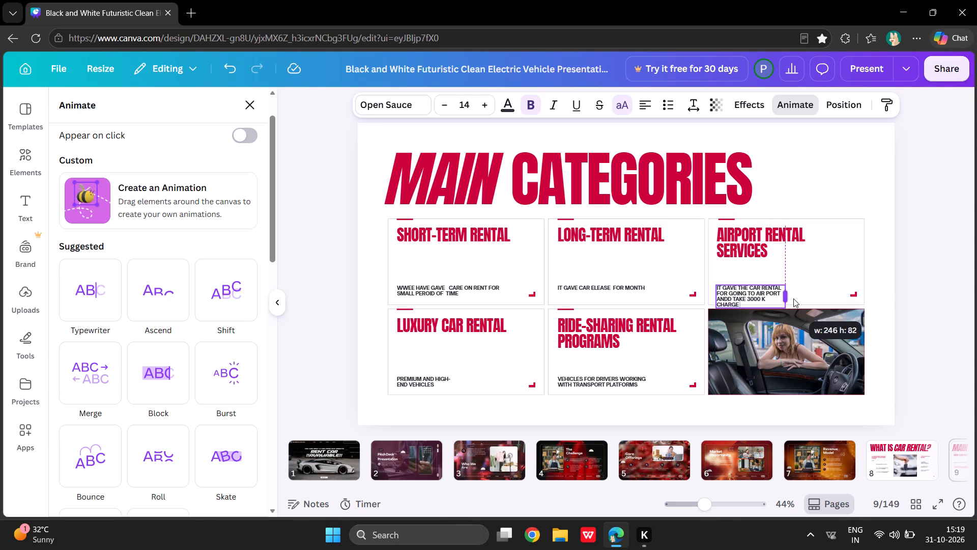
left_click_drag(793, 298, 846, 293)
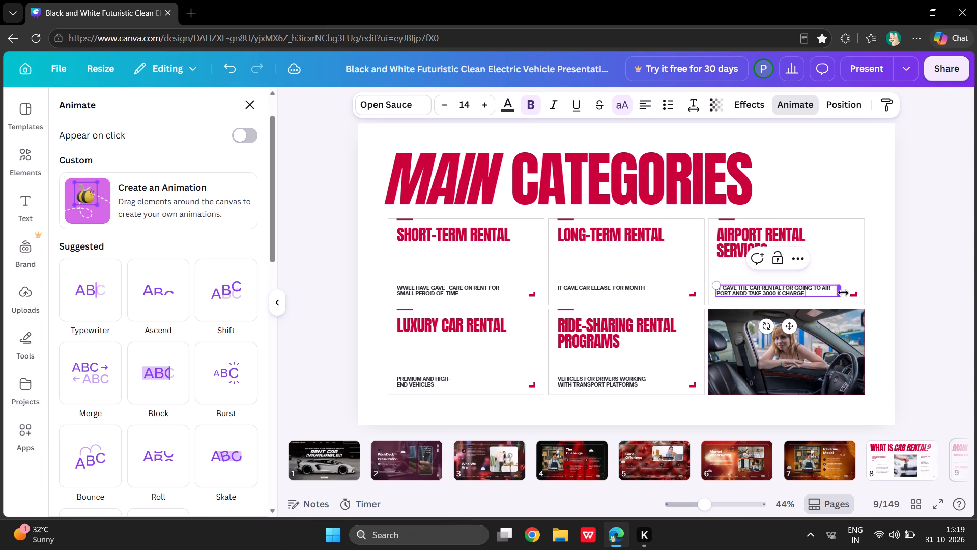
left_click(810, 292)
Replace the LUXURY CAR RENTAL card's description with "LUXURY CAR RENTAL SYSTEM WHERE WE RENTED THE CAR".
double_click(424, 377)
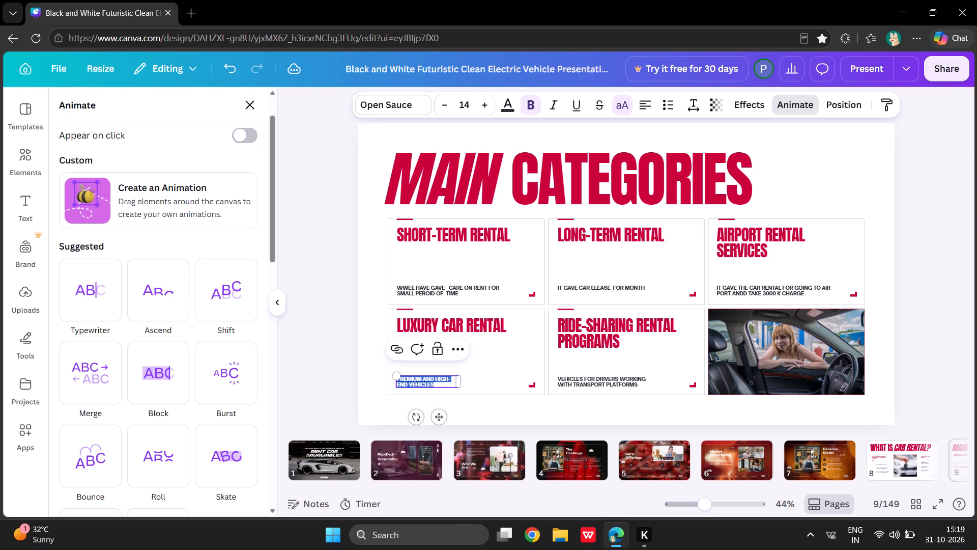
key("BackSpace")
type("LU")
type("XURY")
key("space")
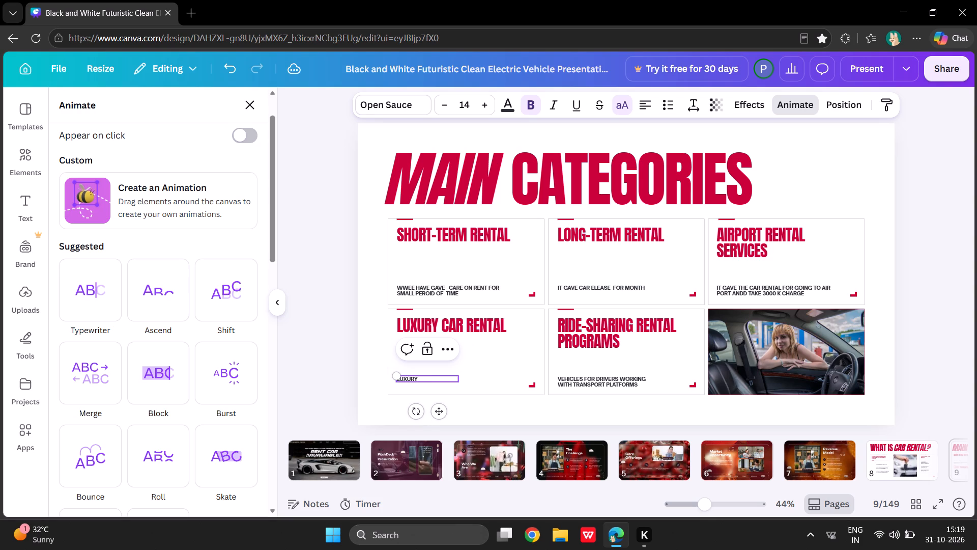
type("CAR RENTAL SYSTEM")
key("space")
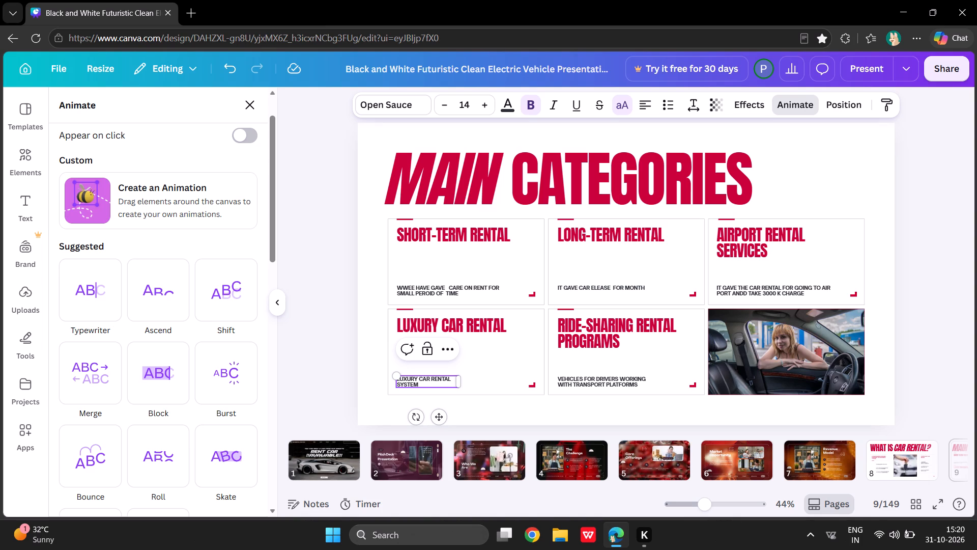
key("space")
type("WHERE WE RENTED THE")
key("space")
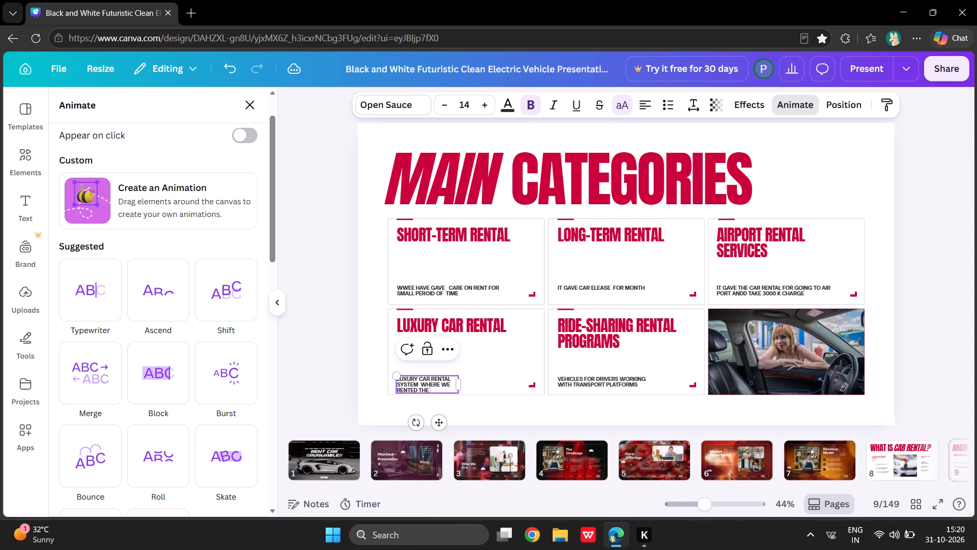
type("CAR")
key("space")
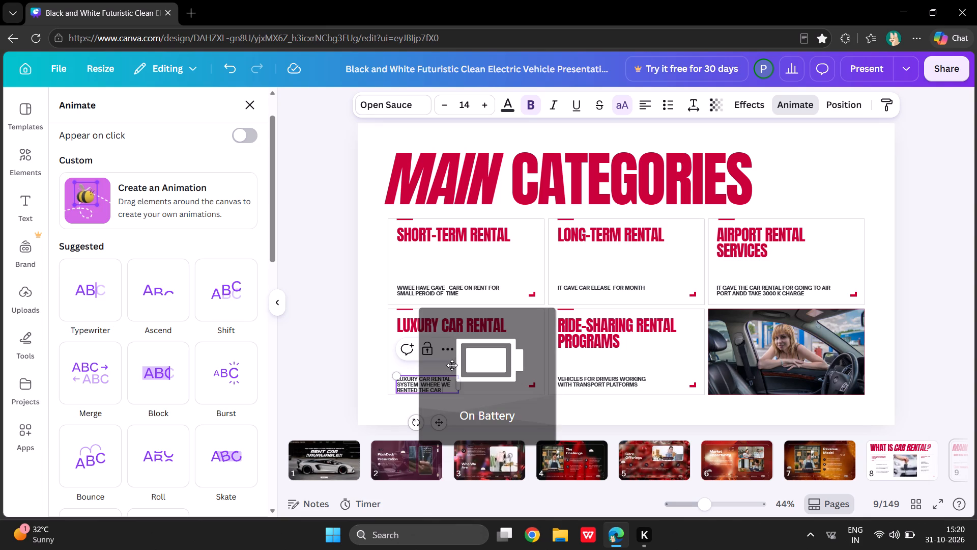
Widen the LUXURY CAR RENTAL description box to about the width of its heading so the text fits on two lines.
left_click_drag(463, 386, 485, 382)
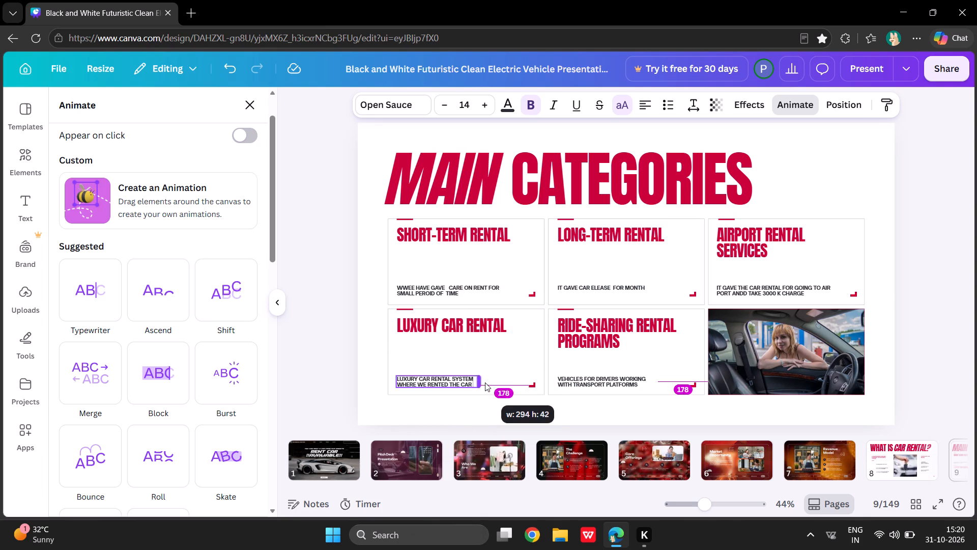
left_click_drag(485, 382, 518, 376)
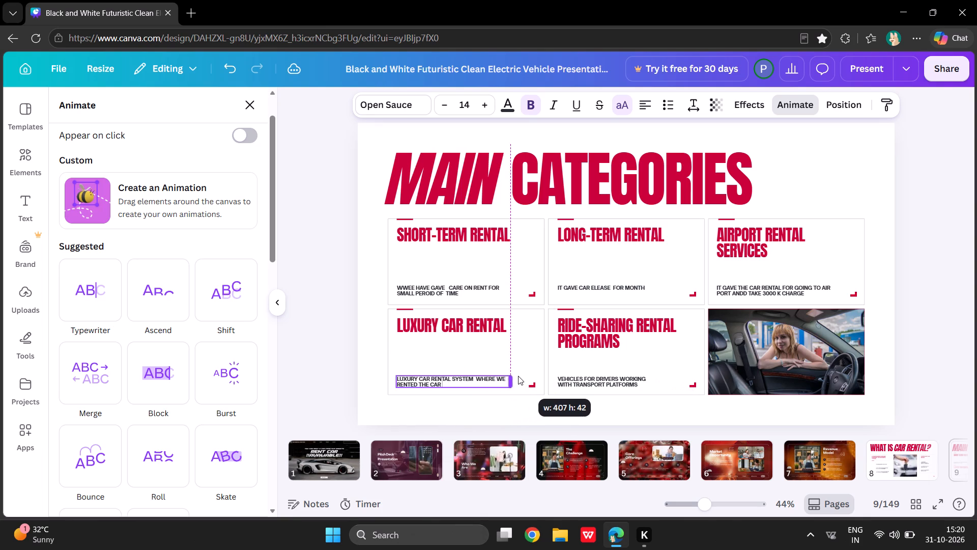
left_click_drag(518, 376, 512, 377)
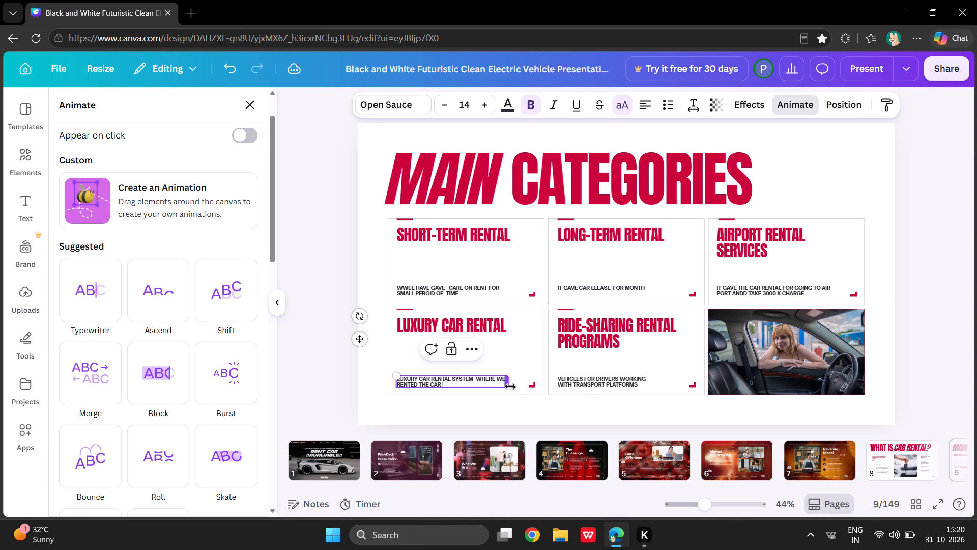
Widen the LUXURY CAR RENTAL description box slightly beyond the width of its heading.
left_click_drag(510, 386, 523, 383)
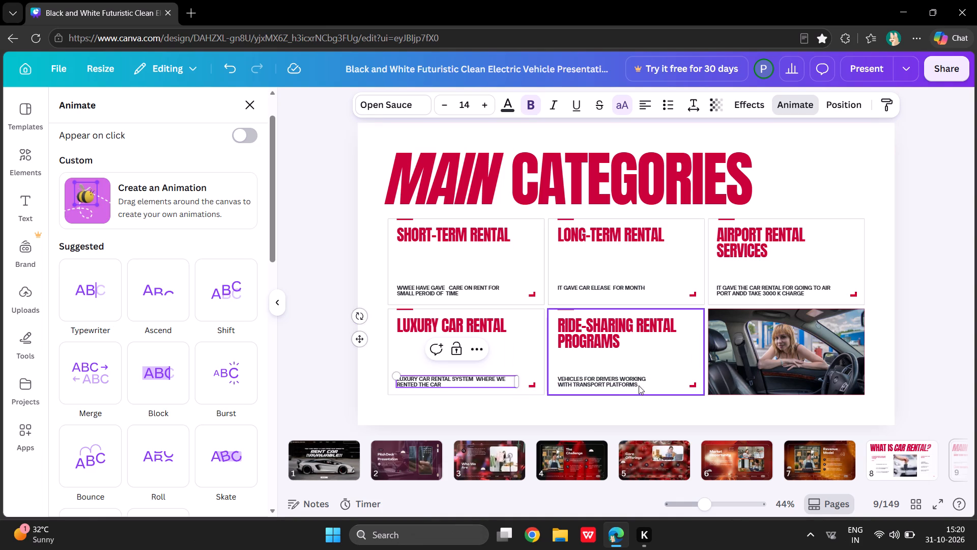
Replace the RIDE-SHARING RENTAL PROGRAMS card's description with "RIDE SHARING RENTAL SYSTEM".
double_click(625, 381)
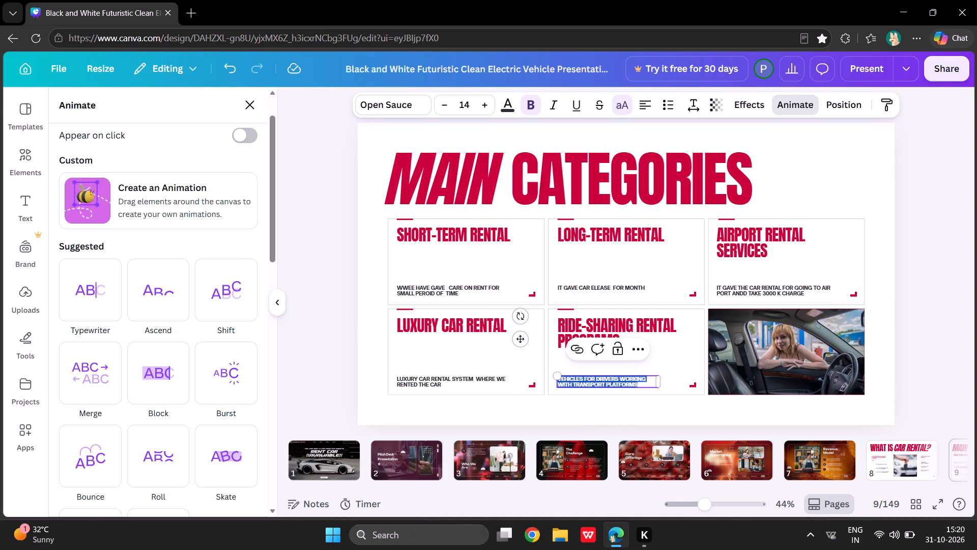
key("BackSpace")
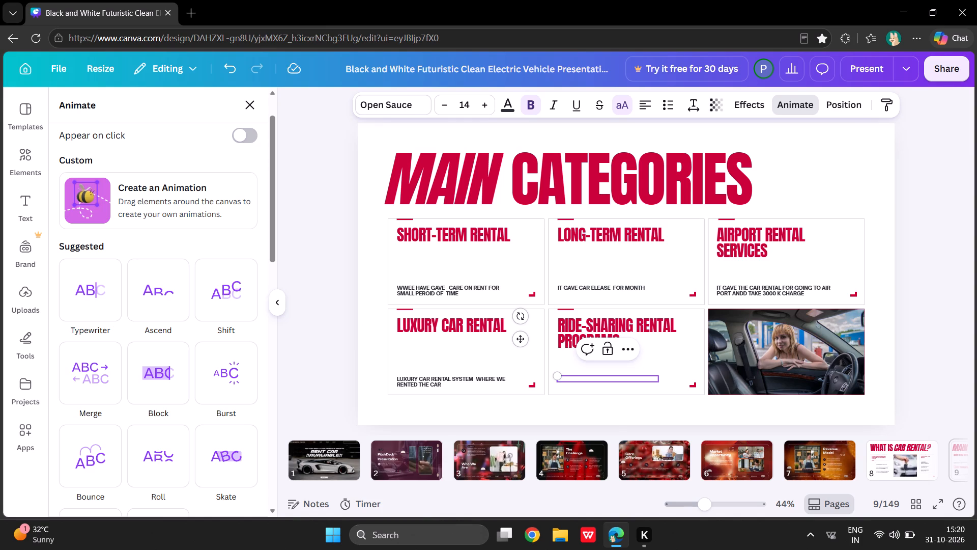
type("RIDE")
key("space")
key("s")
type("HARING")
key("space")
type("REM")
key("BackSpace")
type("NTAL SYSTEM")
key("space")
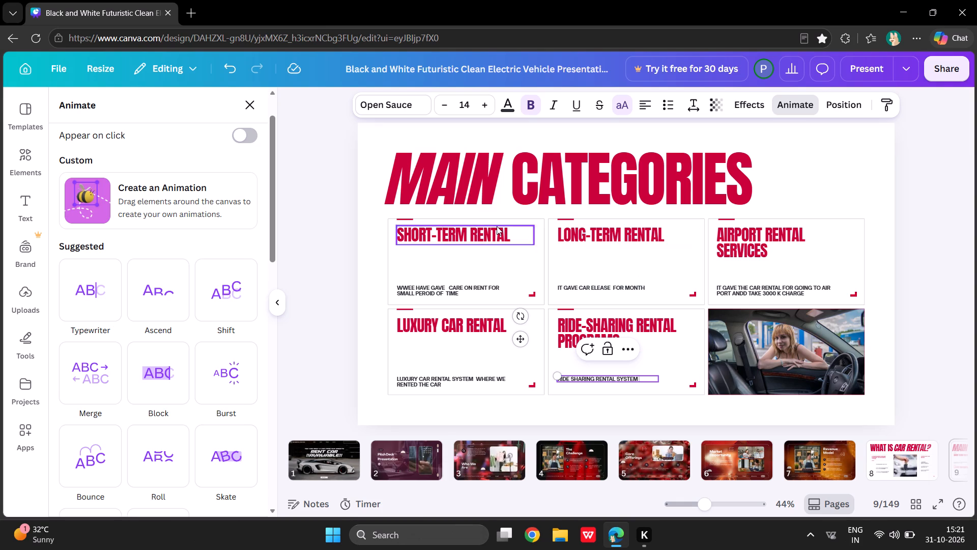
Apply the Shift animation to the SHORT-TERM RENTAL, LONG-TERM RENTAL and AIRPORT RENTAL SERVICES headings.
left_click(423, 231)
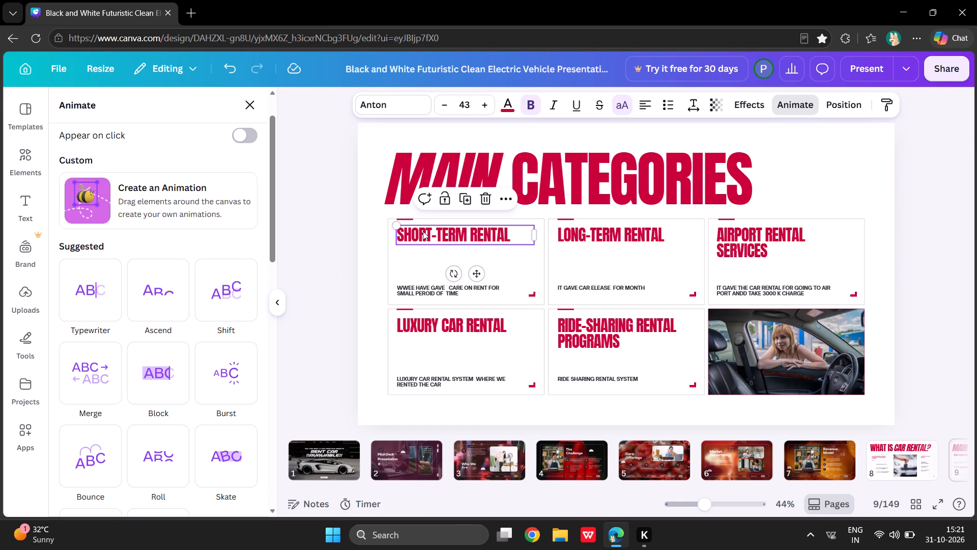
left_click(212, 292)
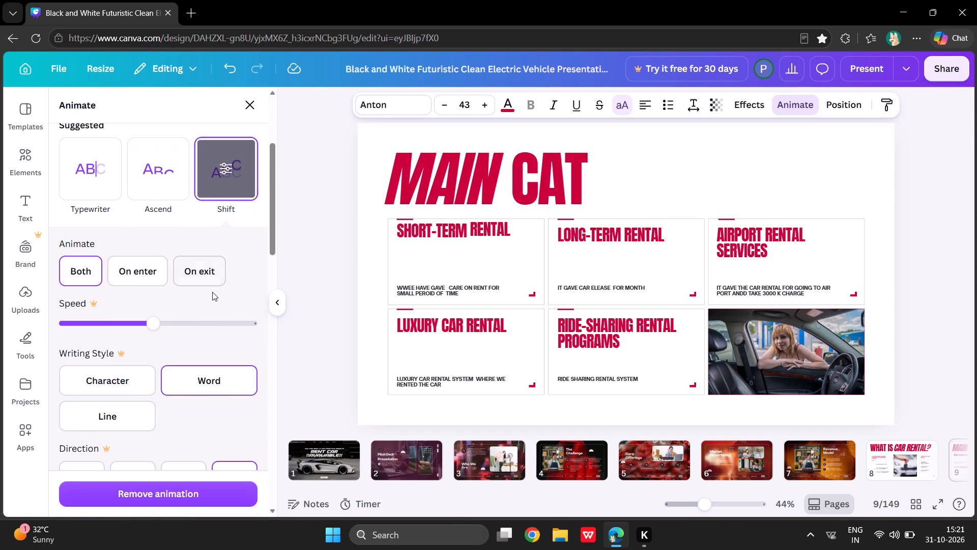
left_click(595, 238)
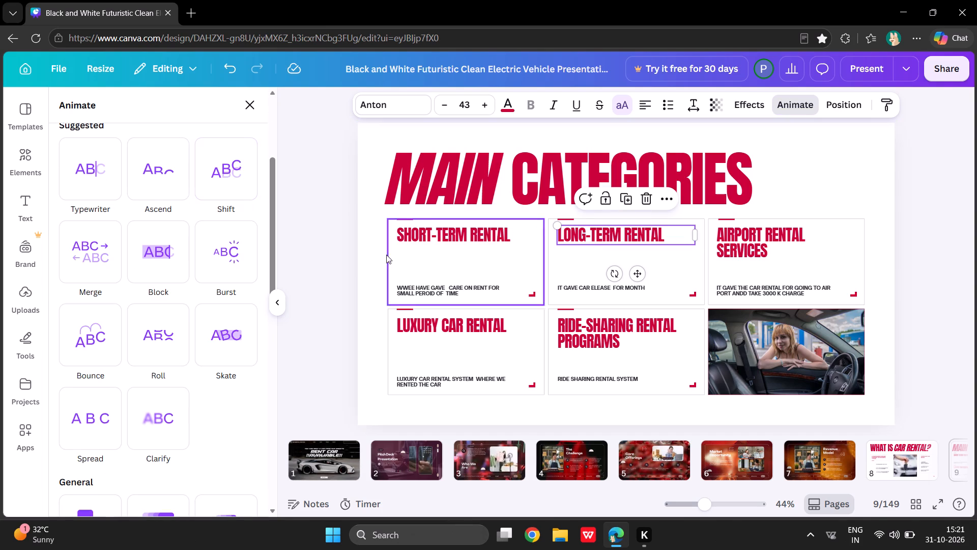
left_click(239, 189)
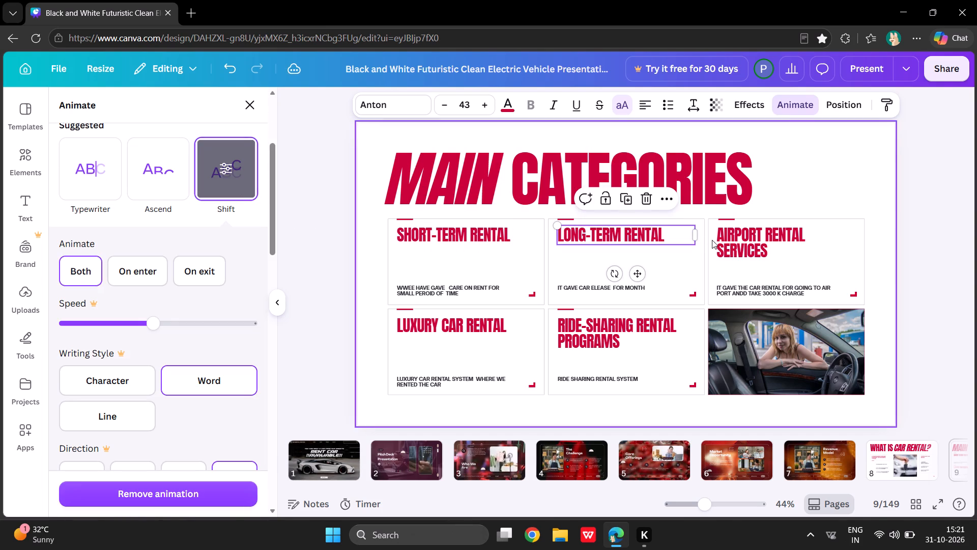
left_click(719, 241)
left_click(244, 163)
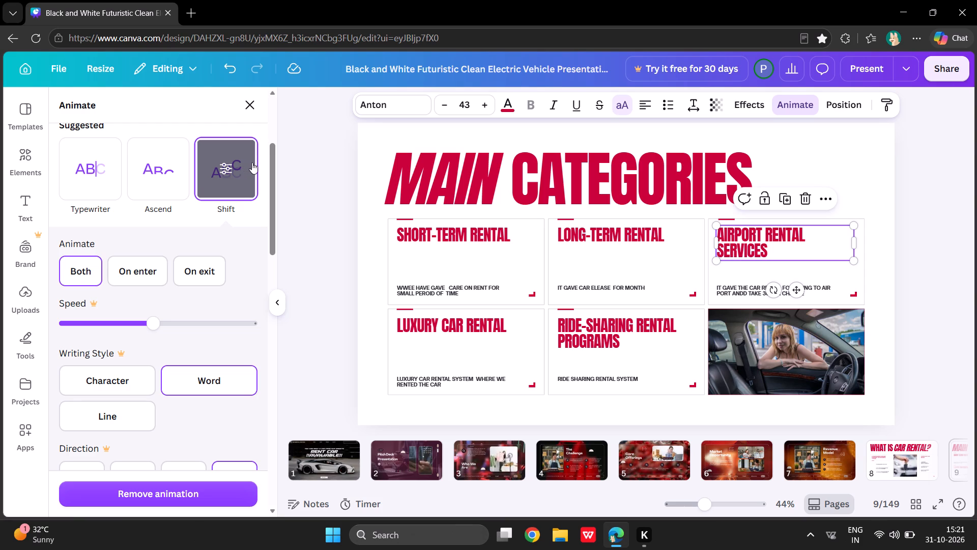
Animate the LUXURY CAR RENTAL heading with Shift, trying Ascend before going back to Shift.
left_click(405, 331)
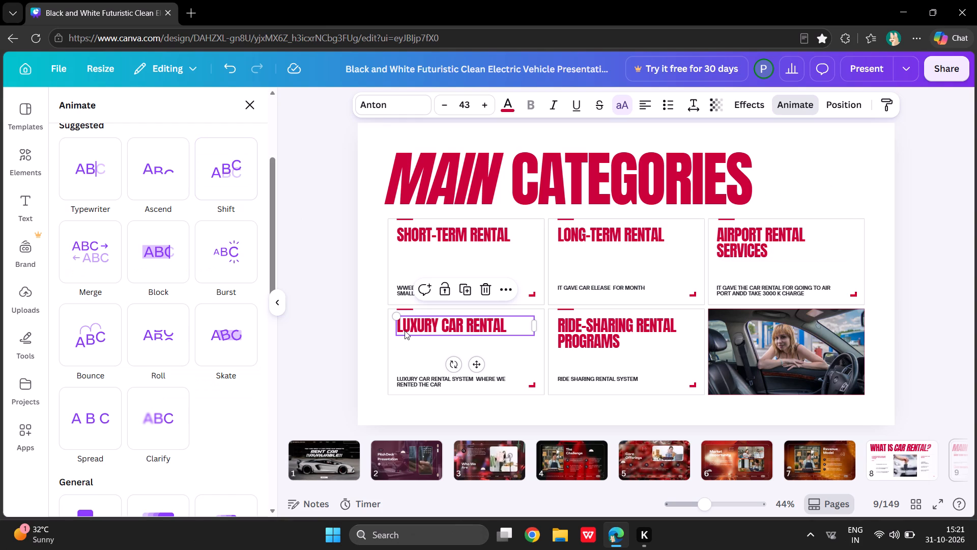
left_click(228, 185)
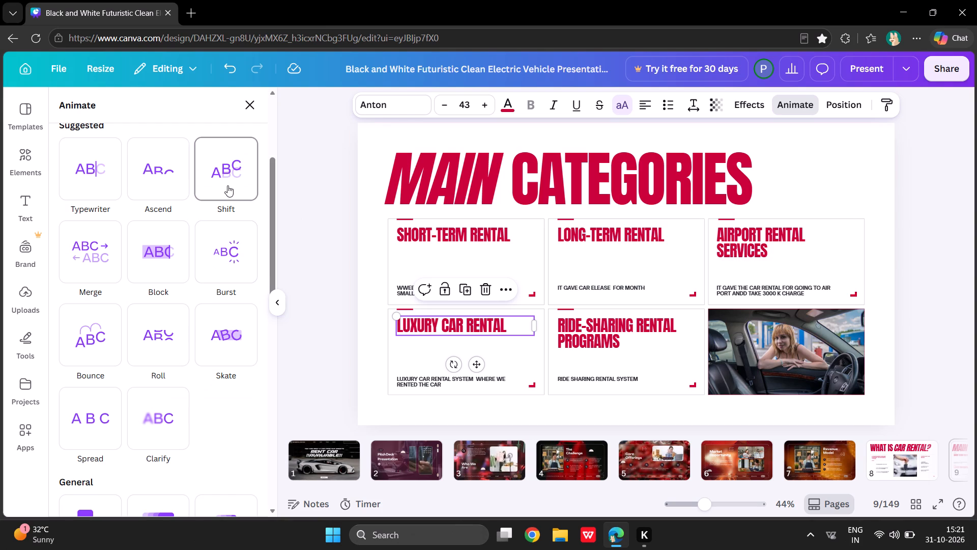
left_click(163, 182)
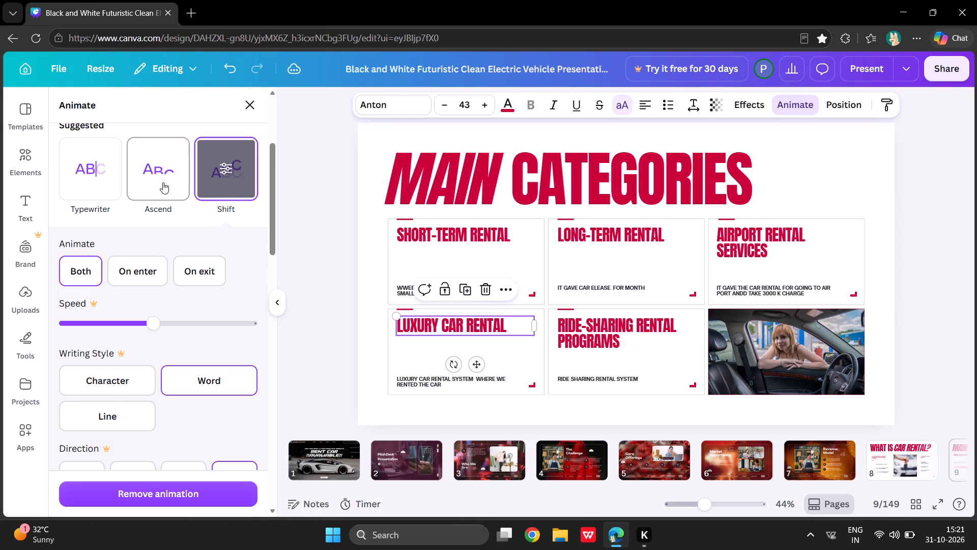
left_click(197, 176)
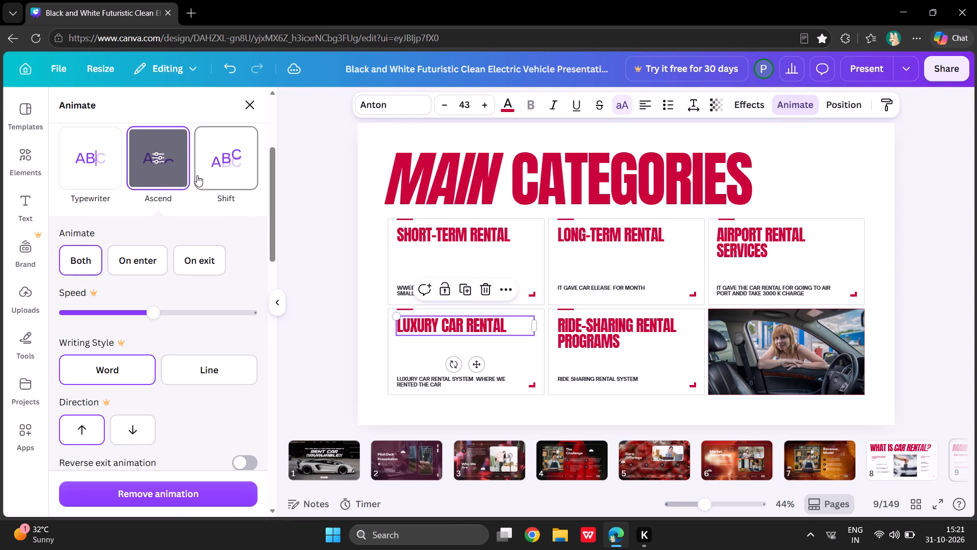
Try the Skate and Block animations on the RIDE-SHARING RENTAL PROGRAMS heading and settle on Shift.
left_click(602, 329)
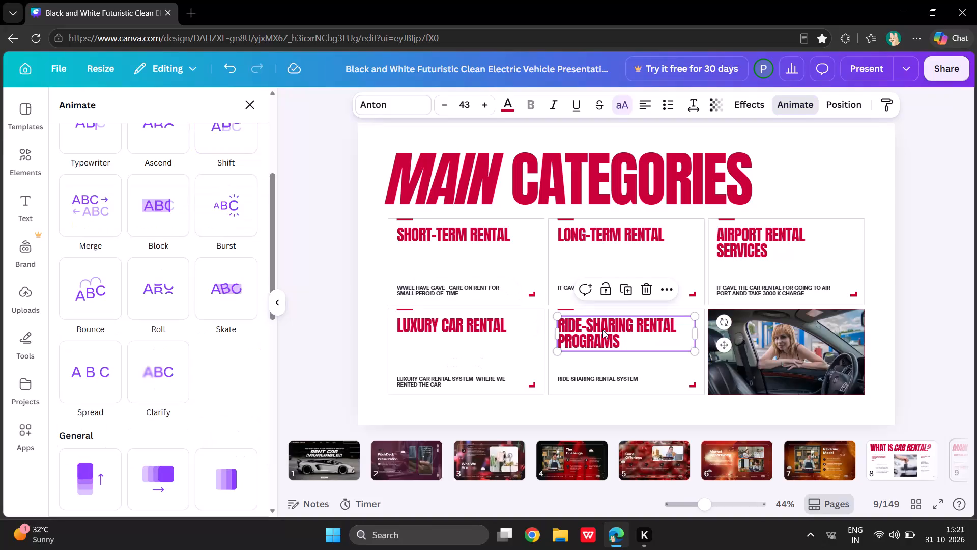
scroll(223, 193, "up", 1)
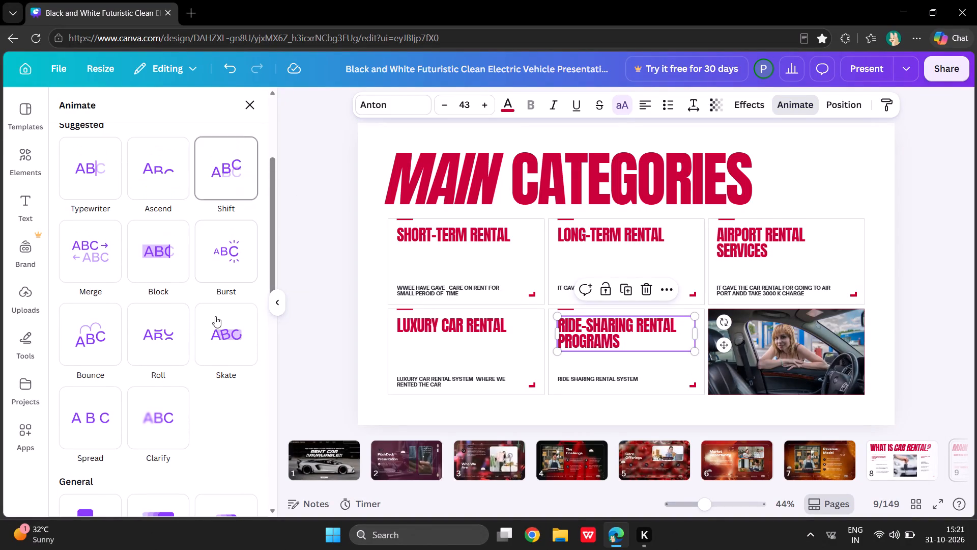
left_click(235, 360)
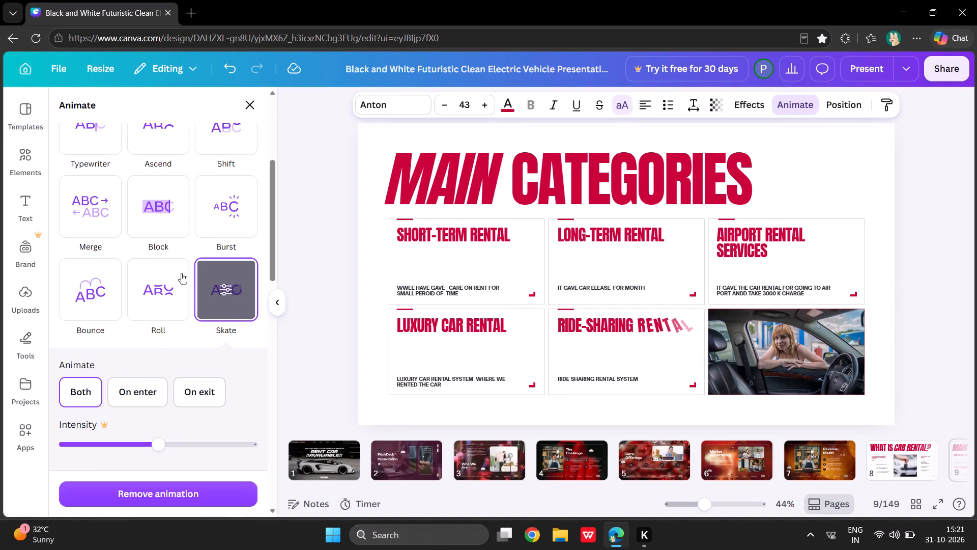
left_click(160, 223)
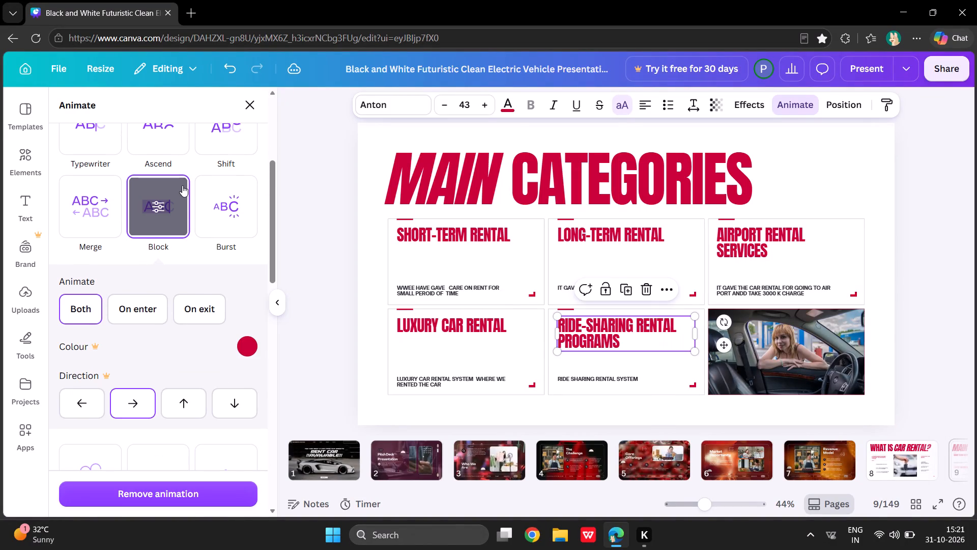
left_click(176, 202)
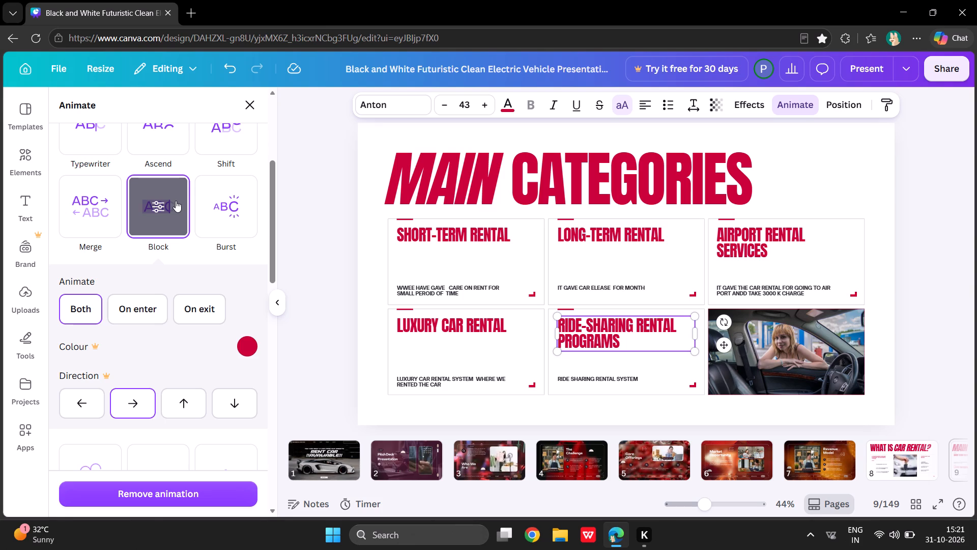
left_click(226, 135)
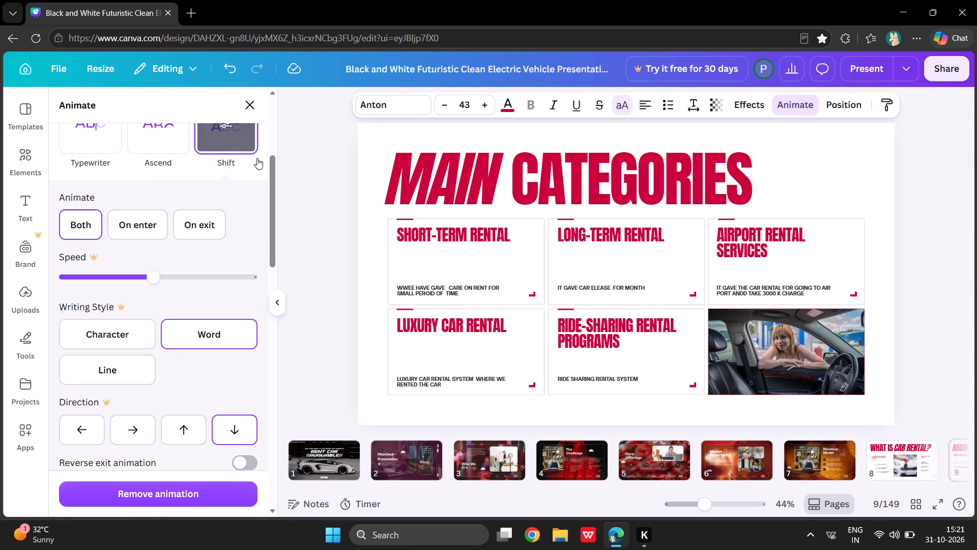
Apply the Blur animation to the photo of the woman leaning on the car window.
left_click(764, 351)
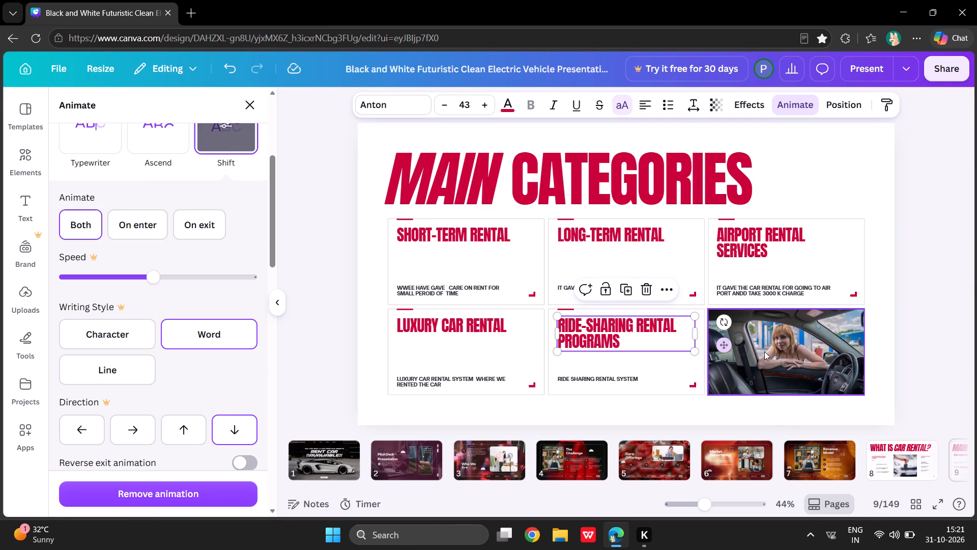
left_click(237, 225)
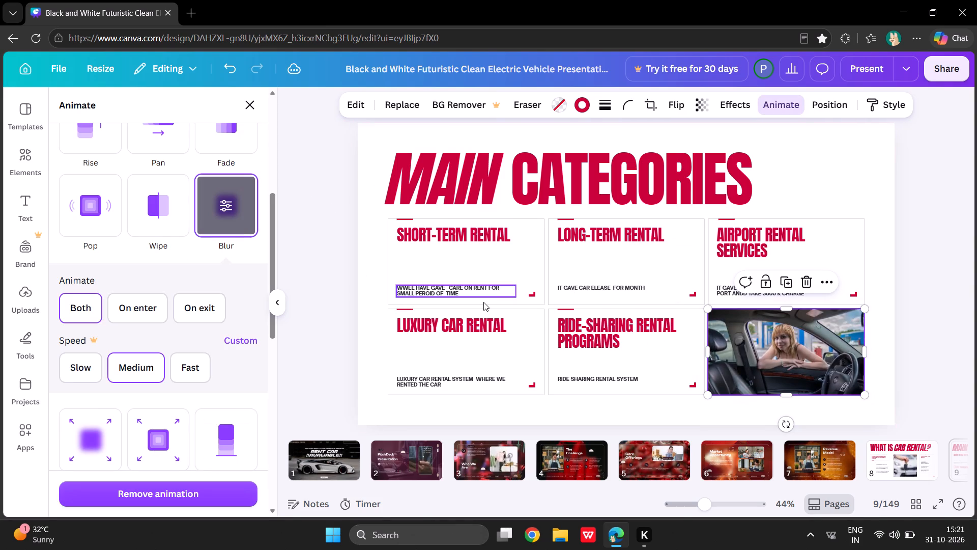
Add the "ADVANTAGES FOR CUSTOMERS" template page as a new page after MAIN CATEGORIES.
left_click(244, 98)
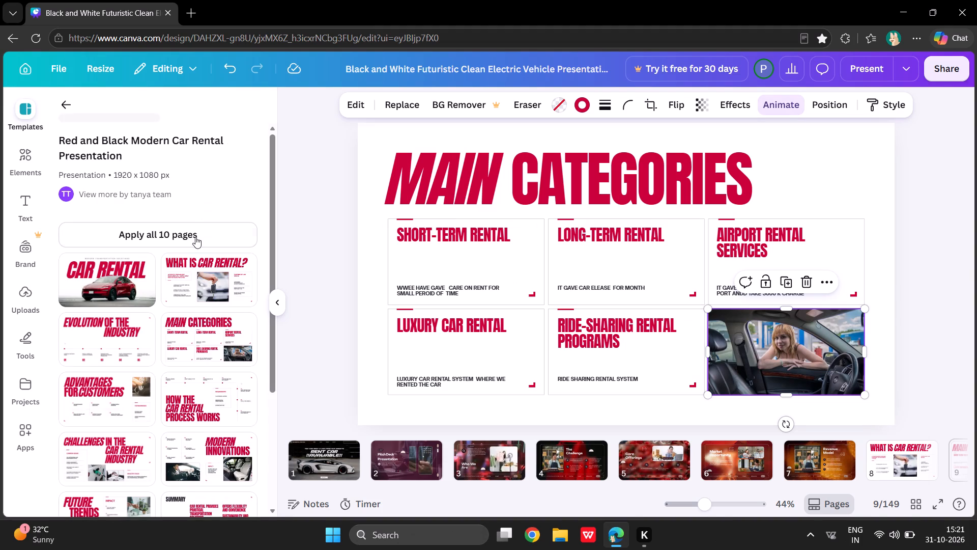
left_click(107, 399)
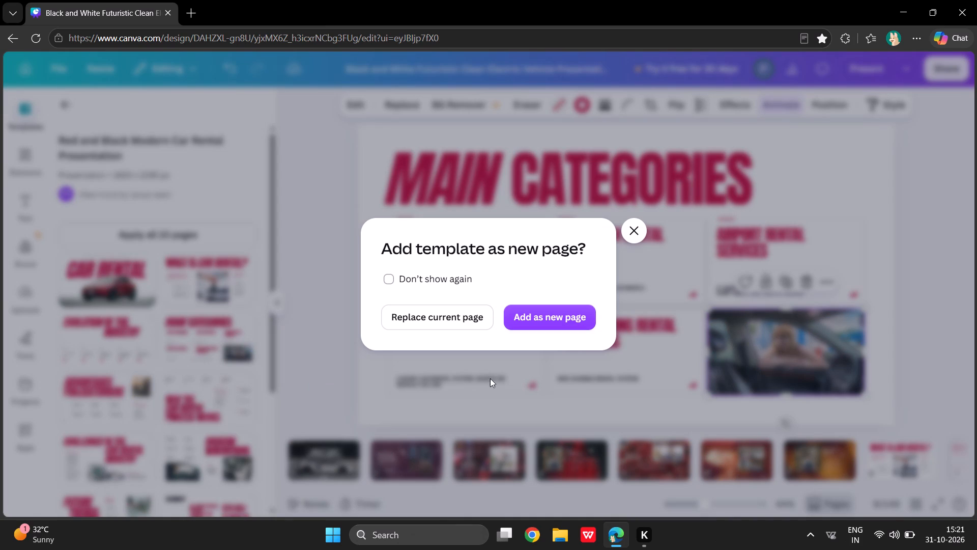
left_click(547, 321)
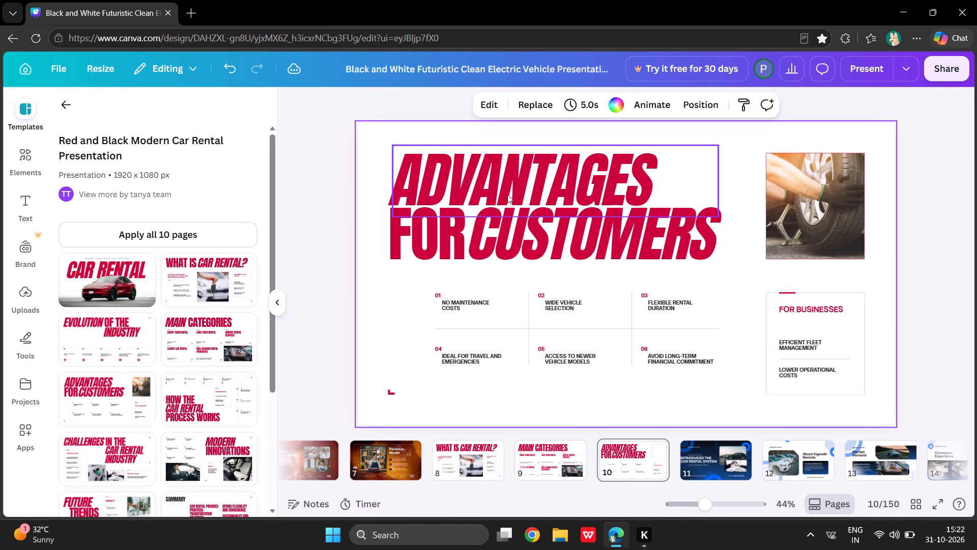
Apply the Block animation to the title texts ADVANTAGES, FOR and CUSTOMERS on the new page.
double_click(512, 176)
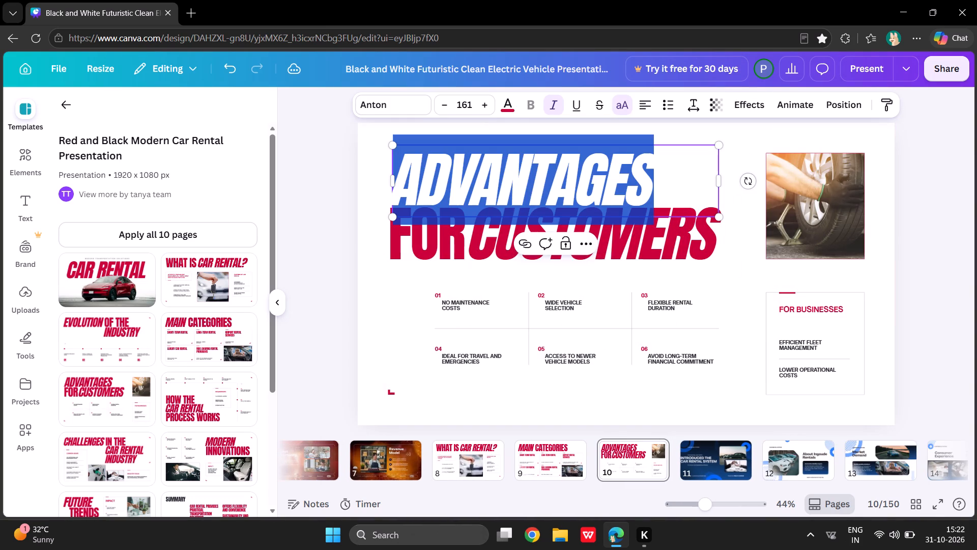
left_click(512, 176)
left_click(560, 169)
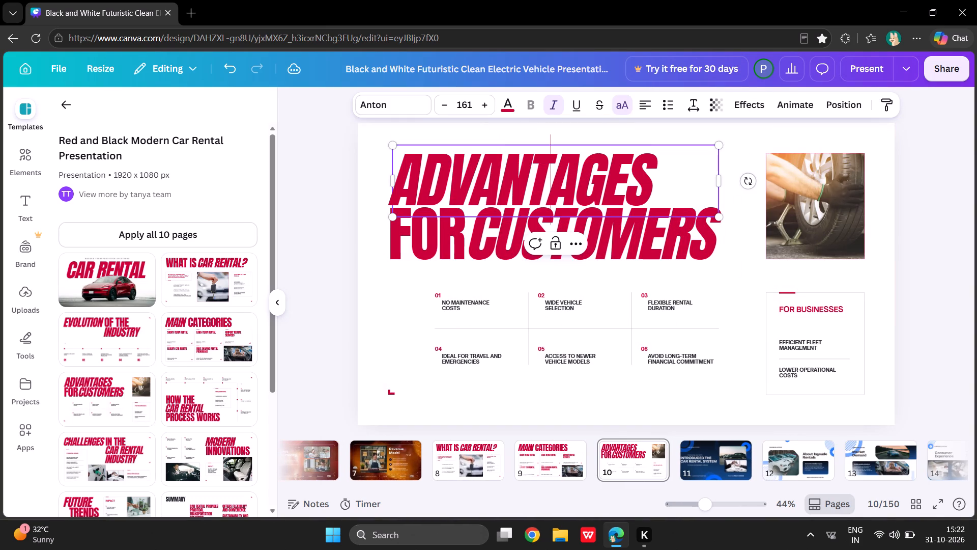
left_click(794, 107)
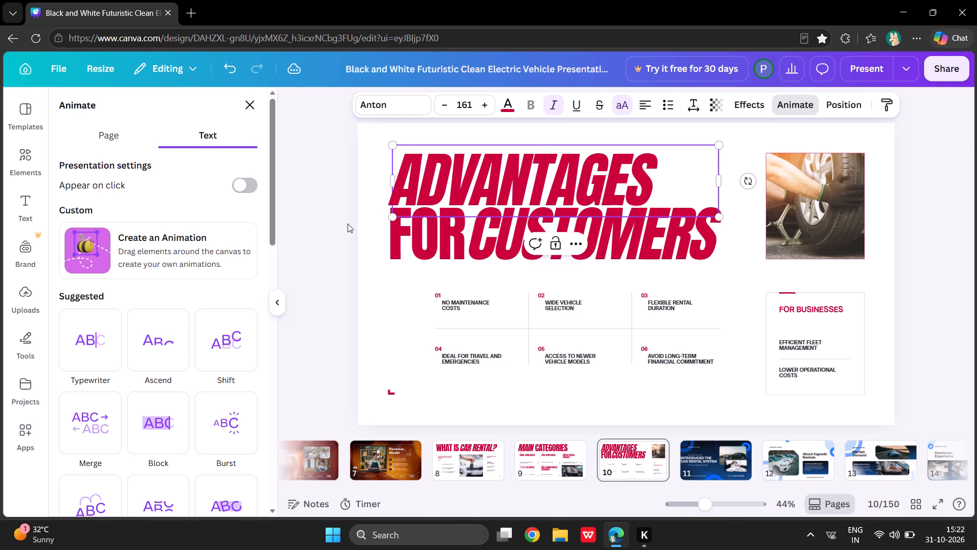
left_click(136, 445)
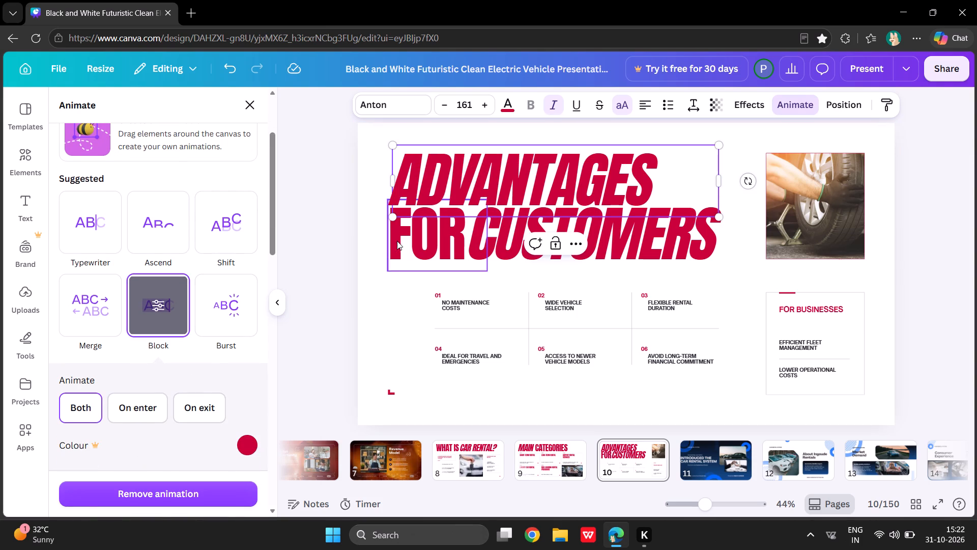
left_click(410, 233)
left_click(183, 310)
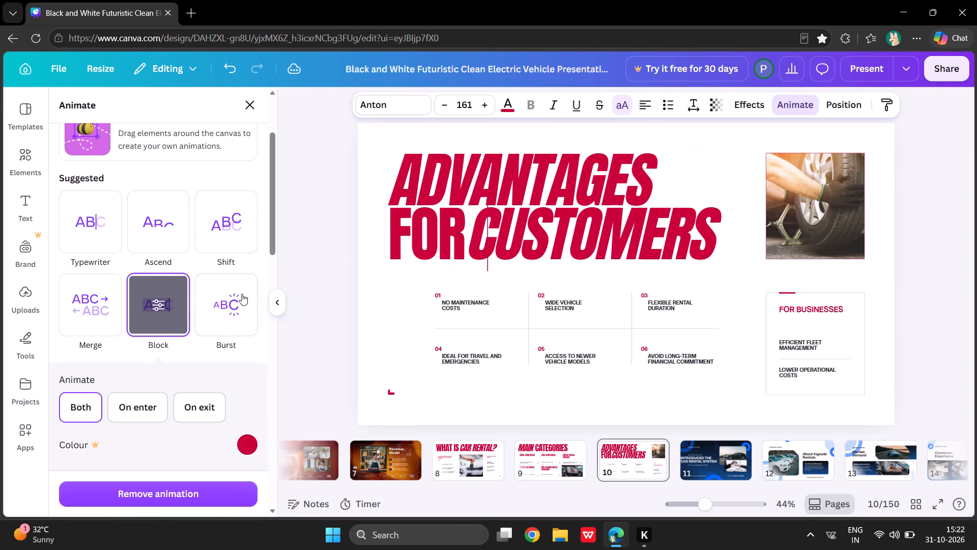
left_click(550, 225)
left_click(164, 314)
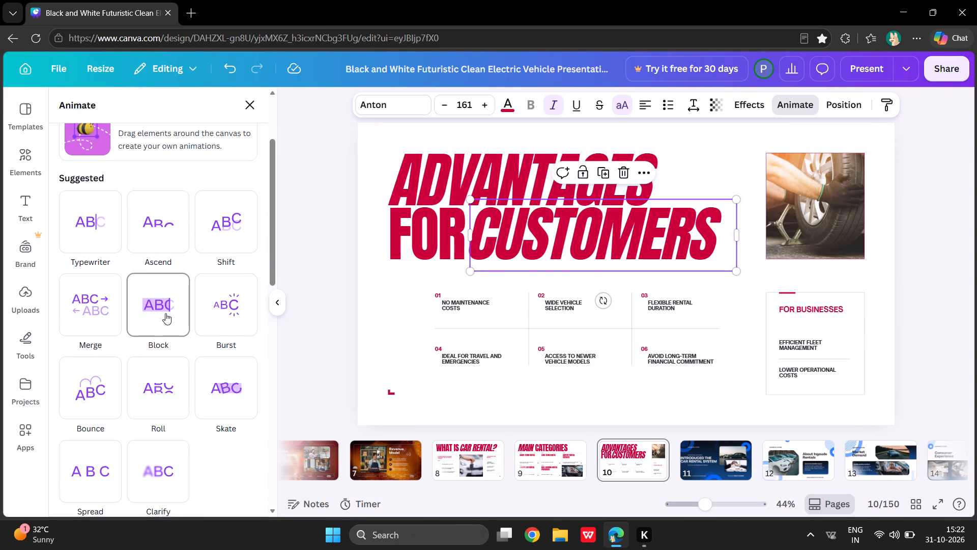
left_click(444, 178)
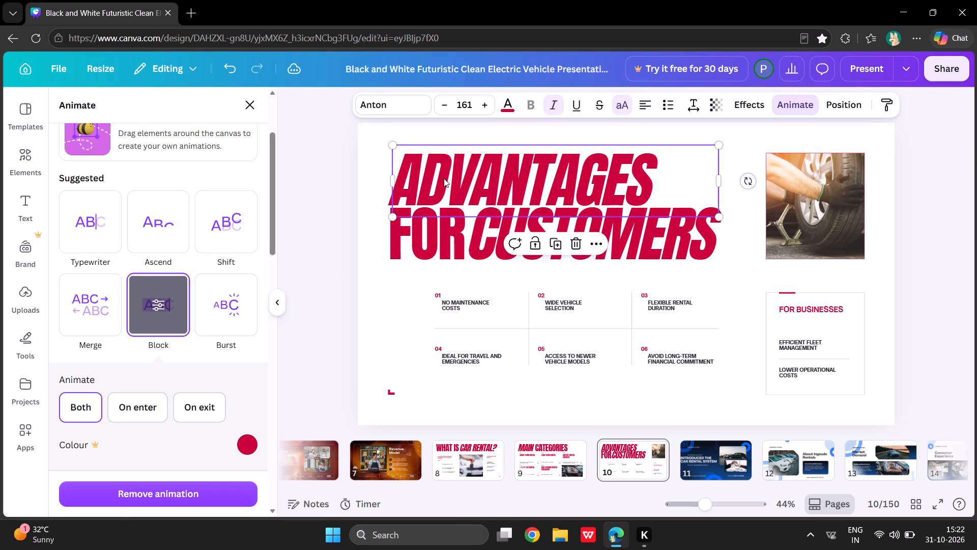
left_click(180, 329)
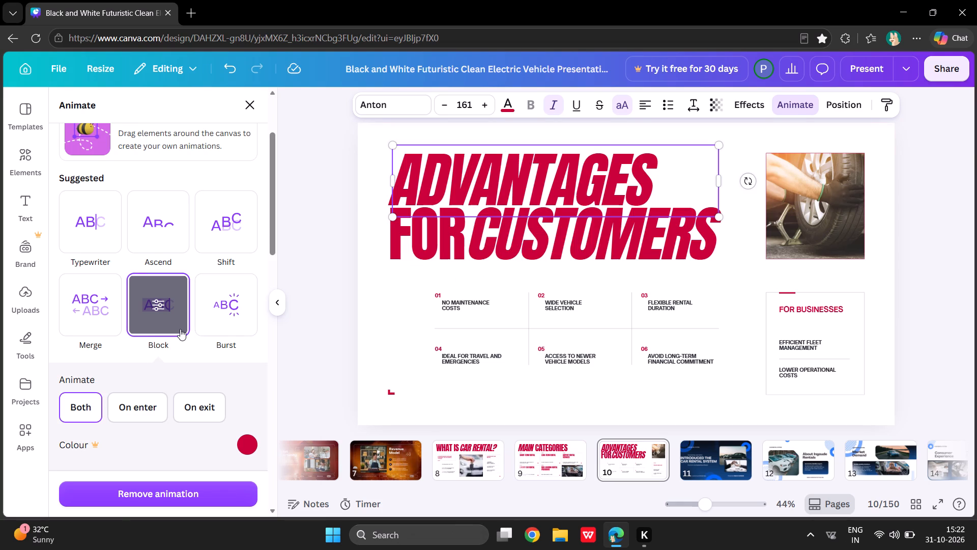
Apply the Pan animation to the texts of advantages 01, 02 and 03.
left_click(474, 307)
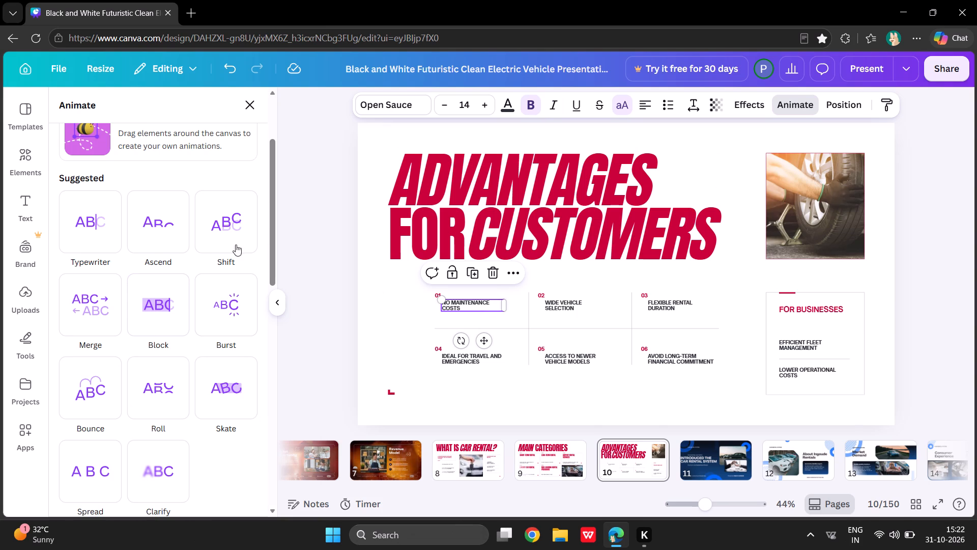
scroll(239, 417, "down", 3)
left_click(127, 367)
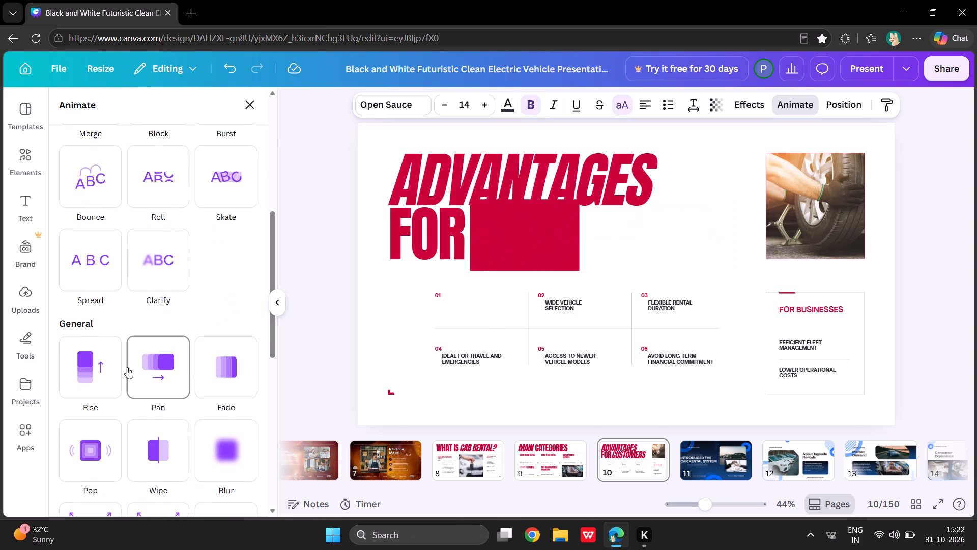
left_click(562, 311)
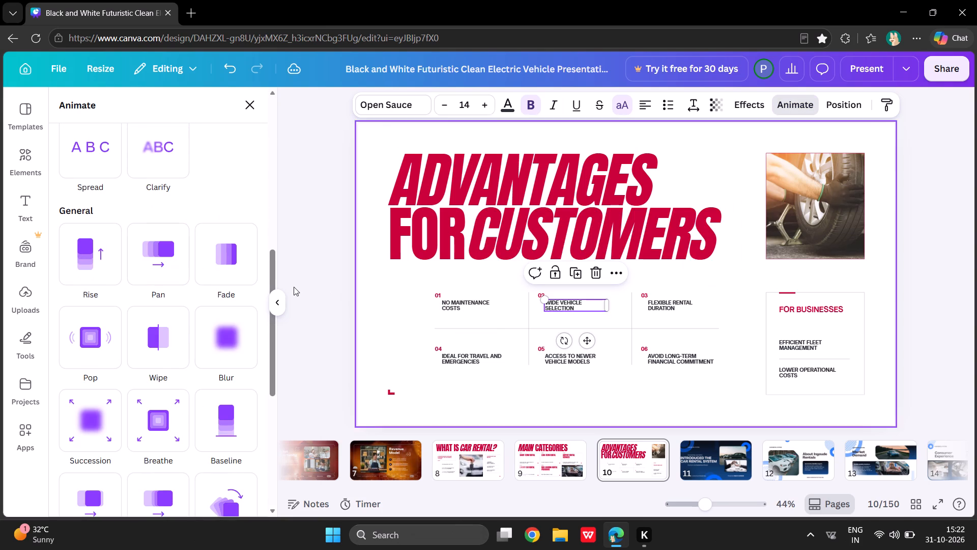
left_click(150, 285)
left_click(671, 308)
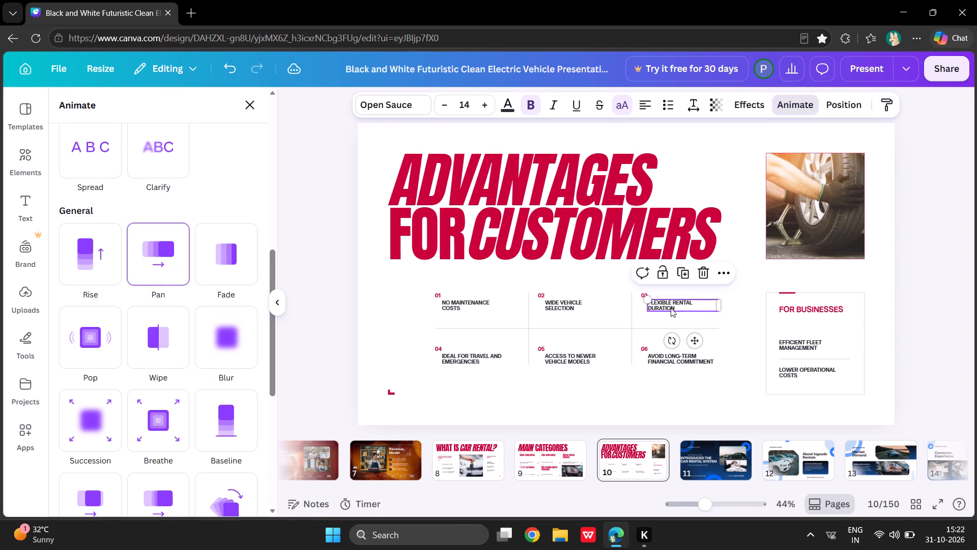
left_click(178, 251)
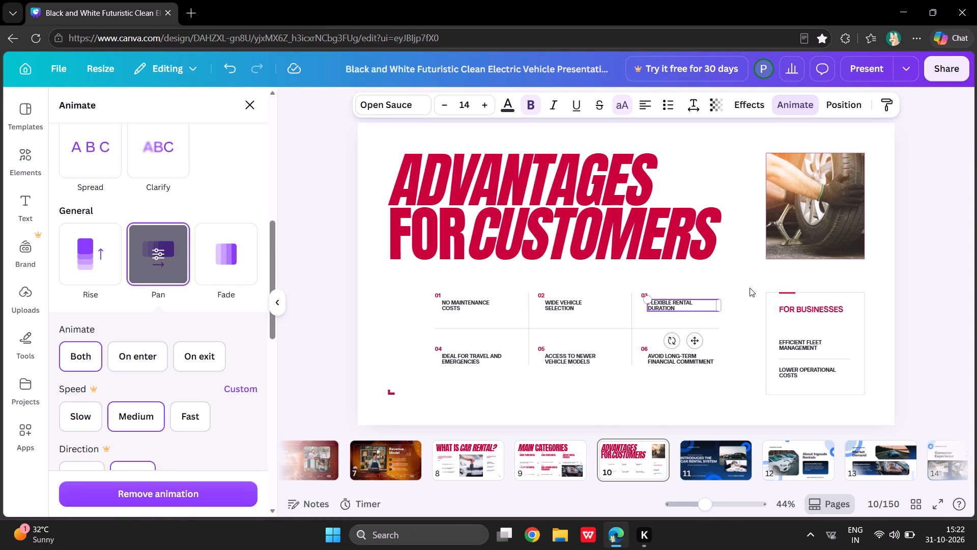
Apply the Pan animation to the texts of advantages 04, 05 and 06.
left_click(459, 364)
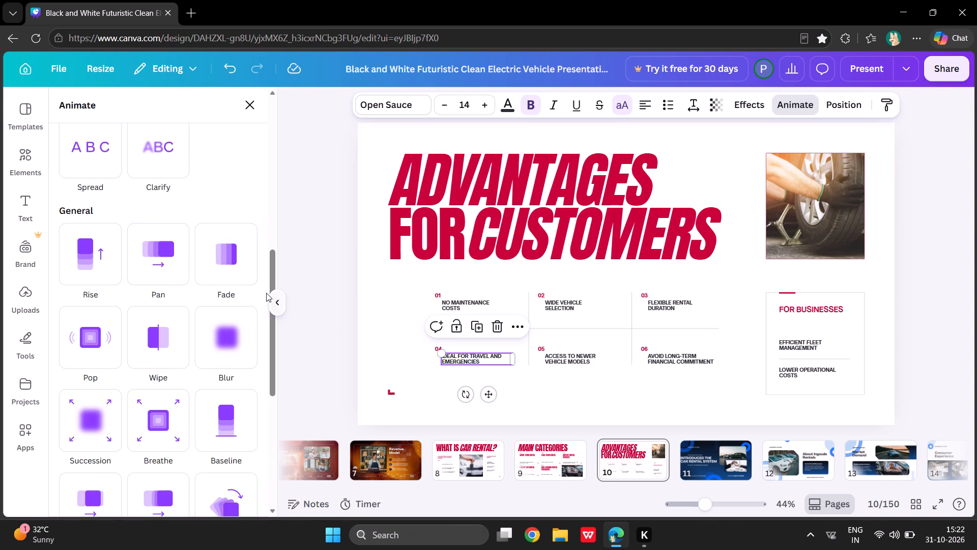
left_click(189, 255)
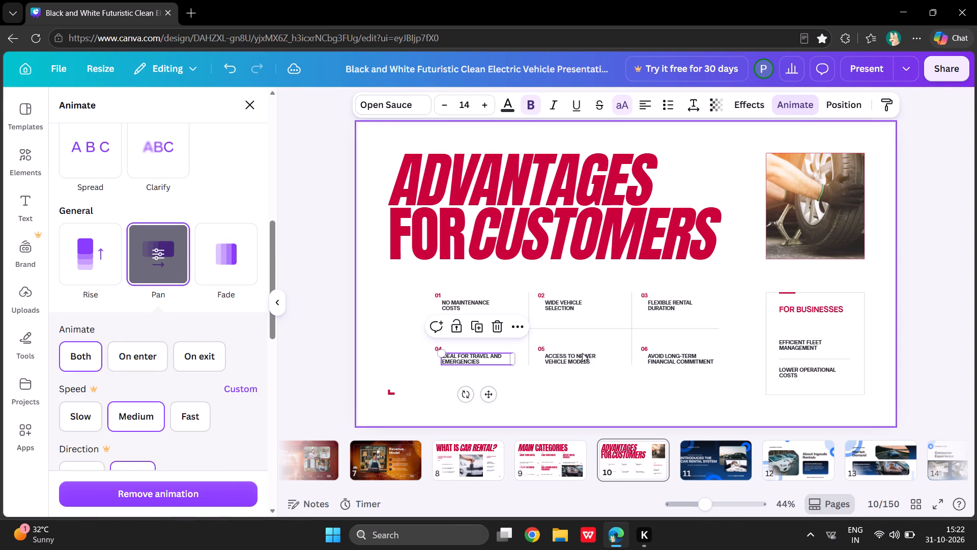
left_click(579, 357)
left_click(159, 279)
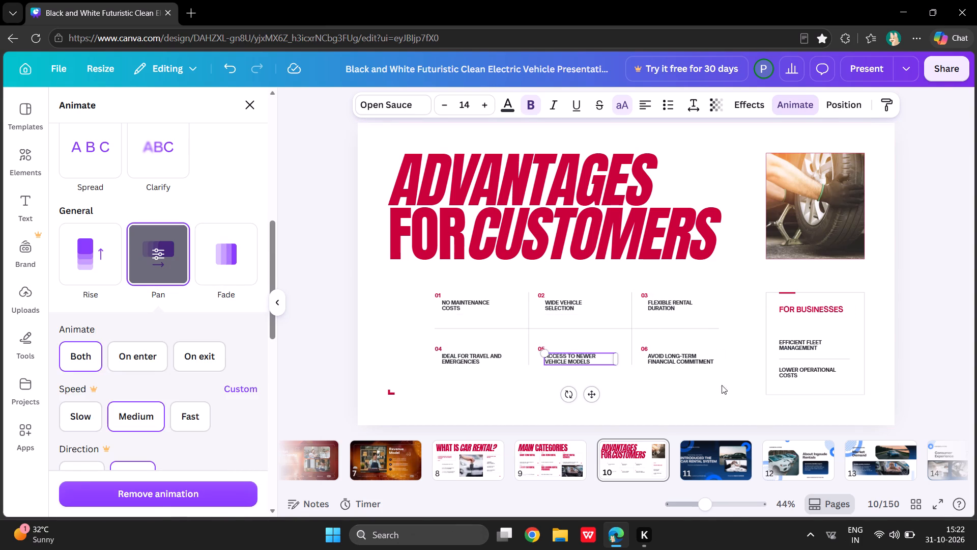
left_click(679, 353)
left_click(141, 267)
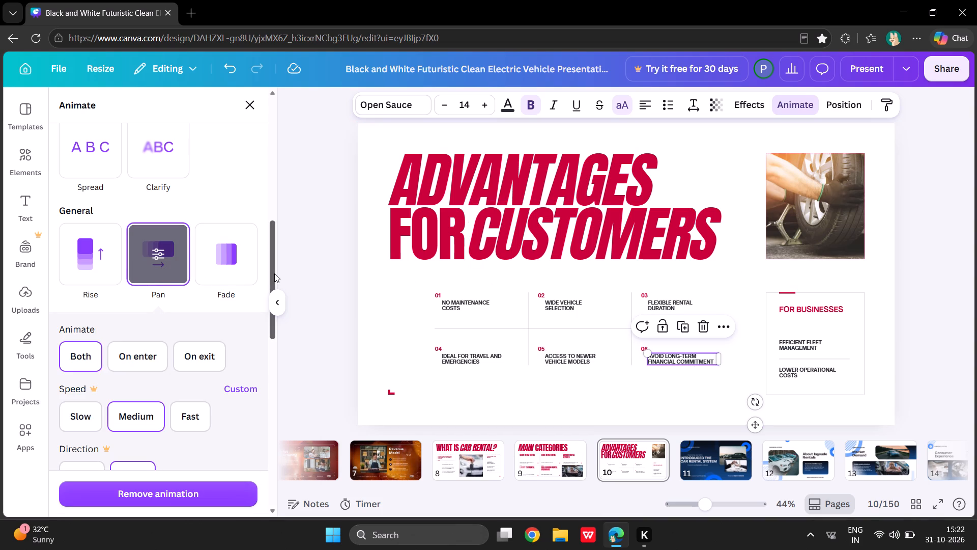
left_click(161, 271)
left_click(161, 271)
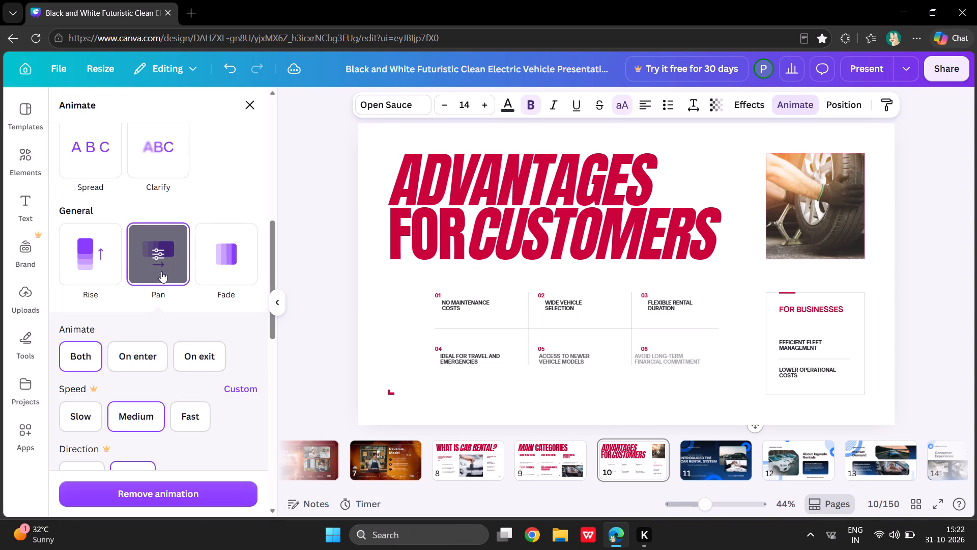
left_click(161, 271)
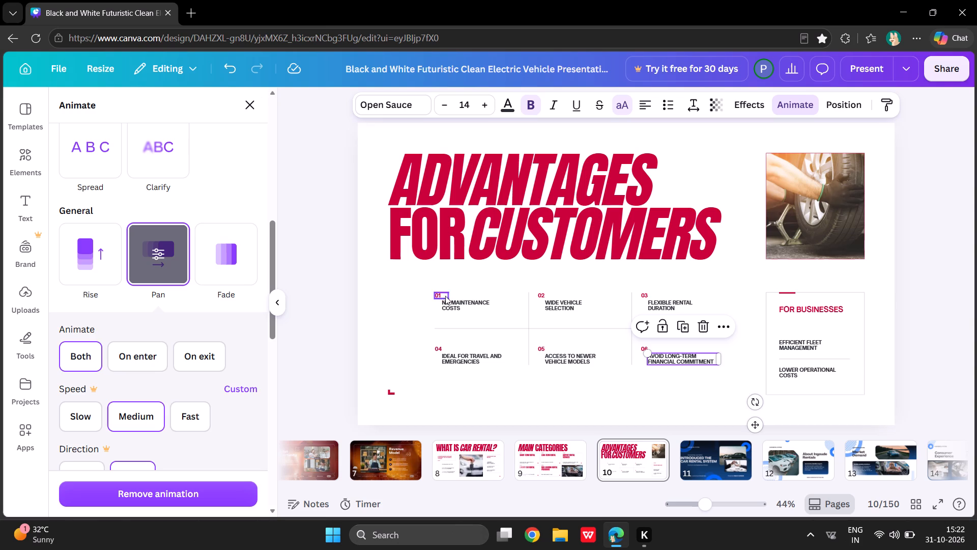
Replace the text of advantage 01 with "THEY NOT PROVIDDED ANY MAINTANCE".
double_click(450, 308)
key("BackSpace")
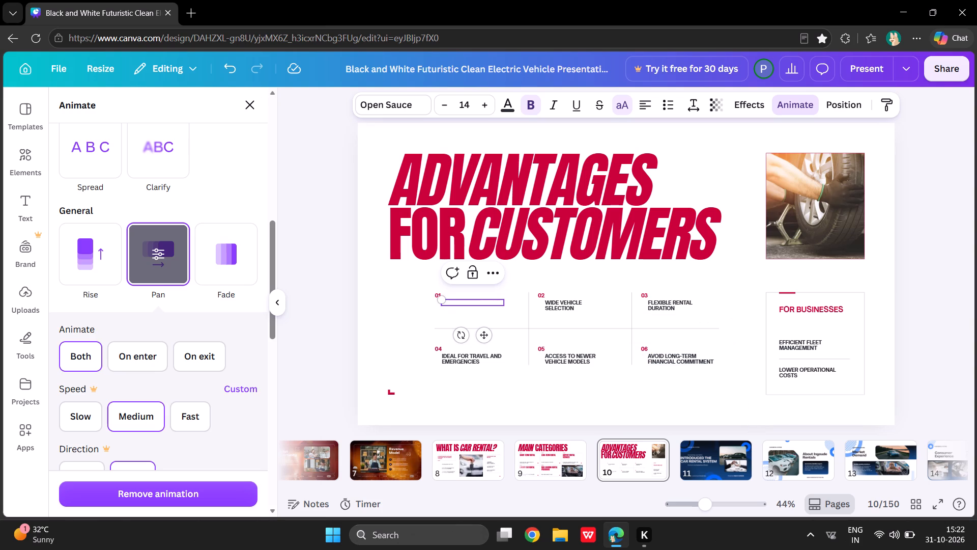
type("THEY NOT PROVIDDED")
key("space")
key("space")
type("ANY MAINTANCE")
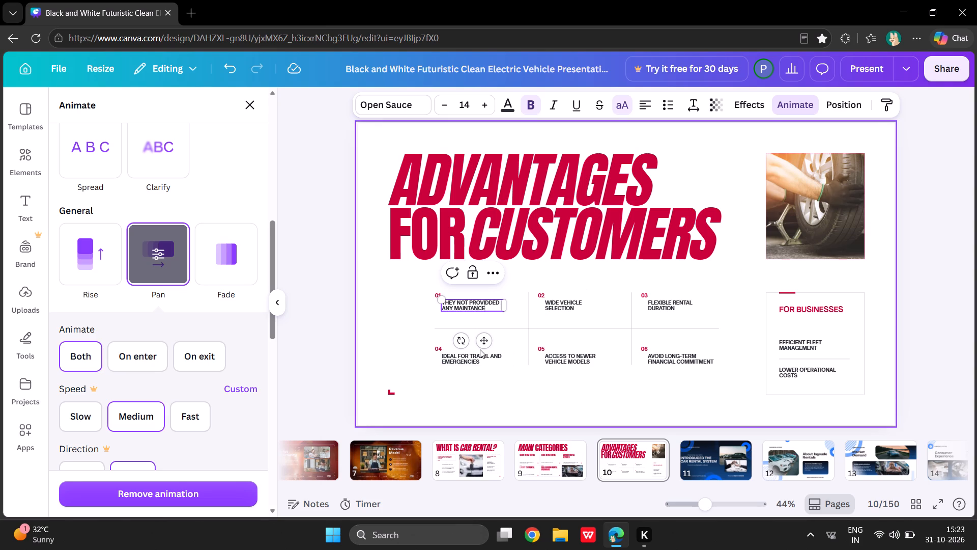
Replace the text of advantage 02 with "THERE ARE THOUSAND OF CAR OPTION".
double_click(579, 308)
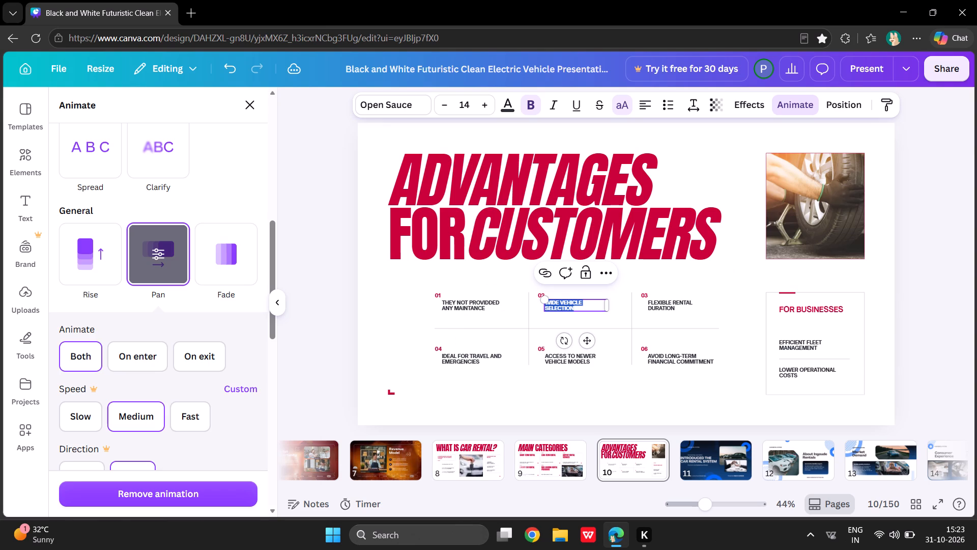
key("BackSpace")
type("THERE ARE THOUSAND")
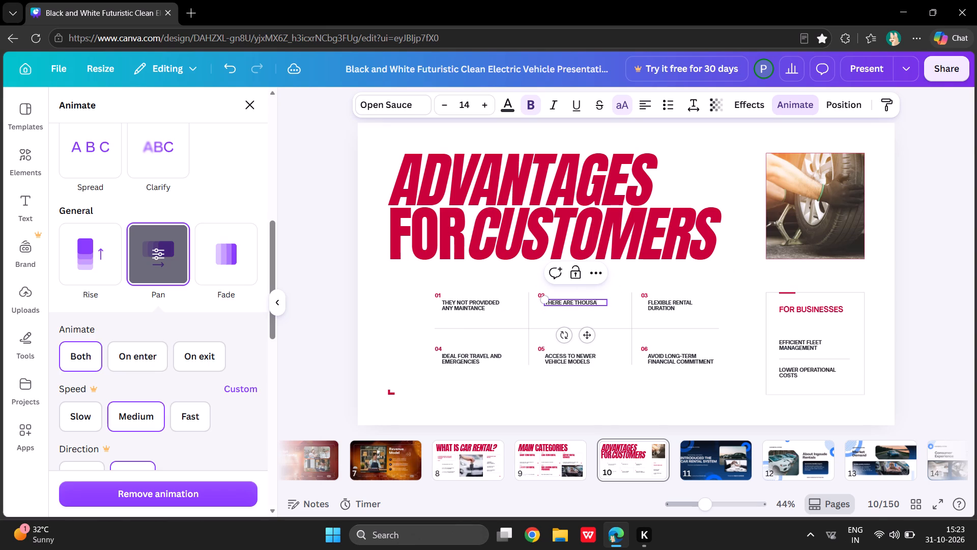
key("space")
type("OF CAR OPTION")
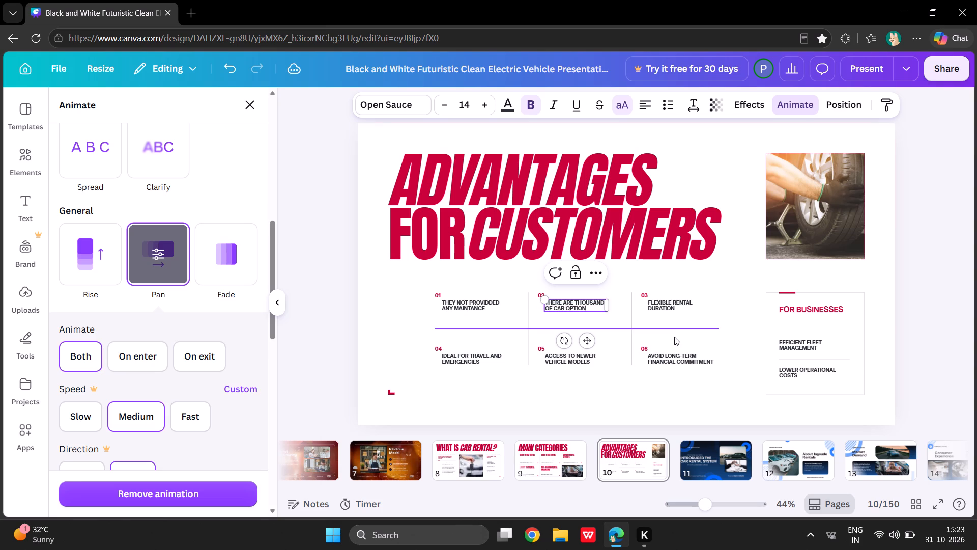
Replace the text of advantage 03 with "UNLIMITED TIME OFFER WHERE INTRODUCED".
double_click(650, 303)
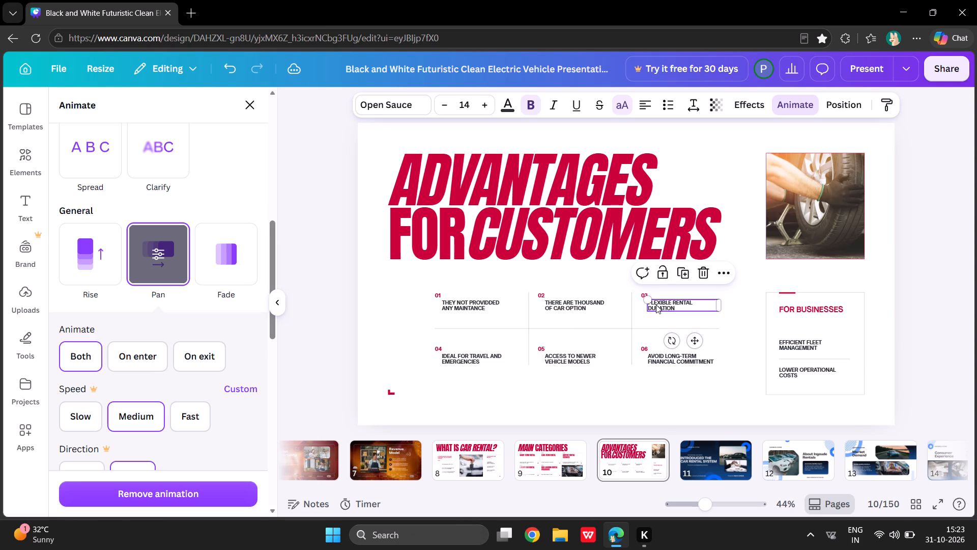
double_click(656, 305)
double_click(656, 305)
triple_click(656, 305)
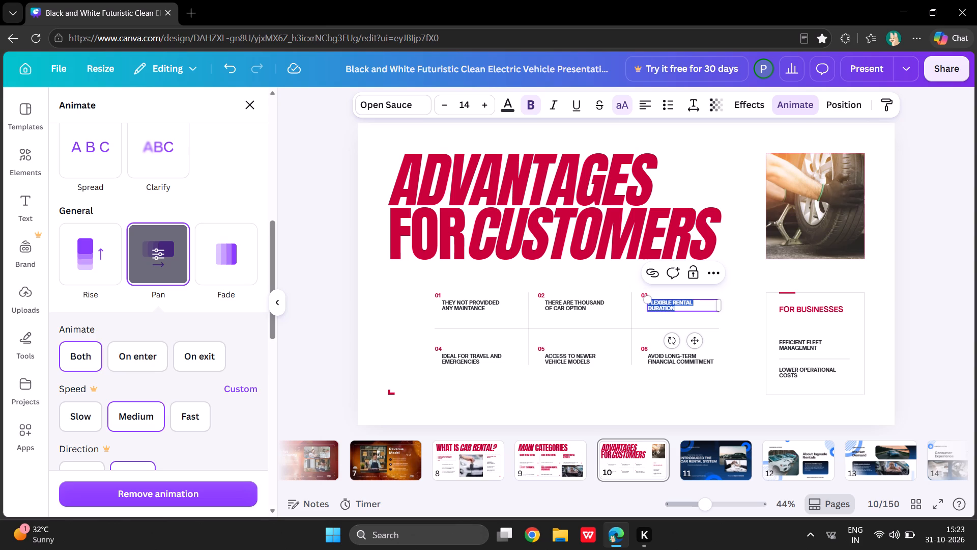
key("l")
key("BackSpace")
type("UNLIMITED TIE")
key("BackSpace")
type("ME OFFER WHE")
type("RE")
key("space")
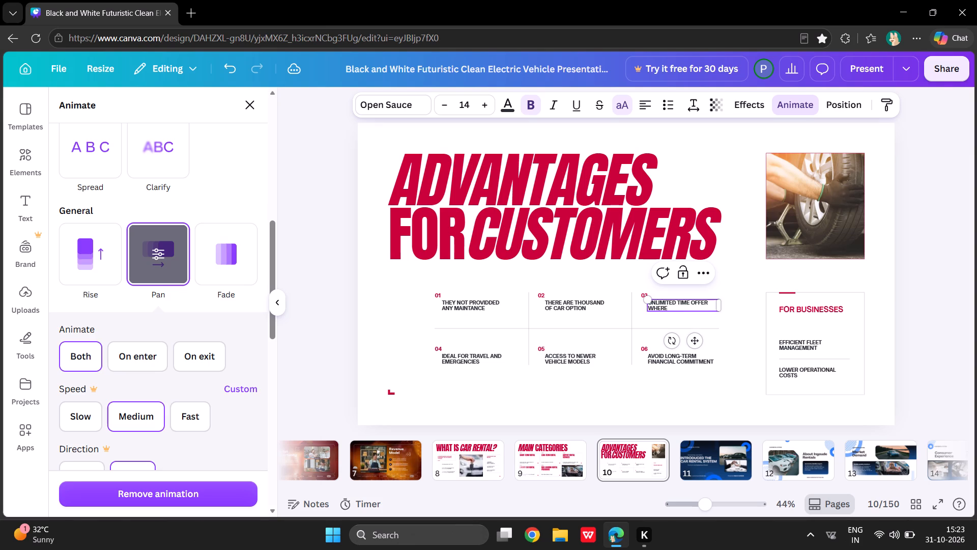
type("INTRODUCED")
Replace the text of advantage 04 with "SERVICE WHEREE PROOVIDDEED".
left_click(477, 355)
double_click(477, 355)
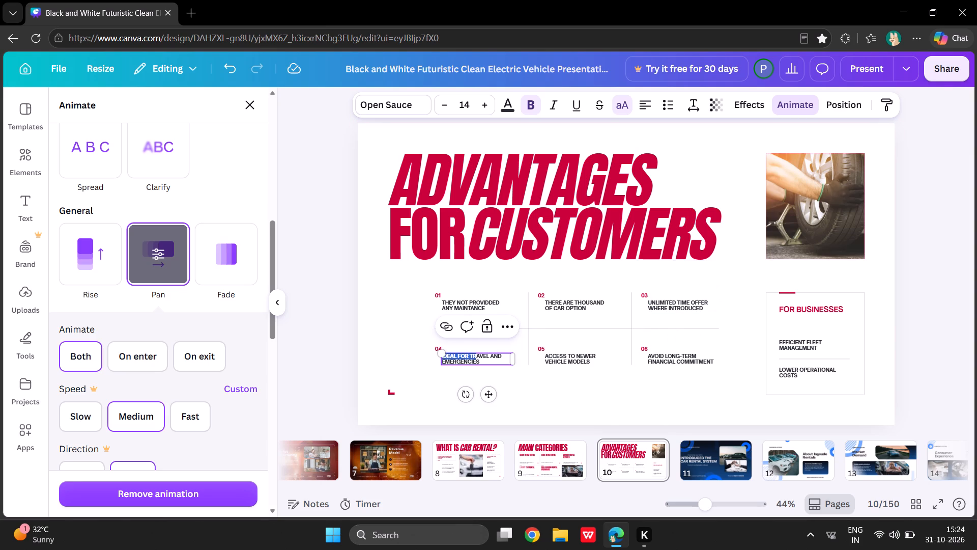
double_click(477, 355)
double_click(477, 355)
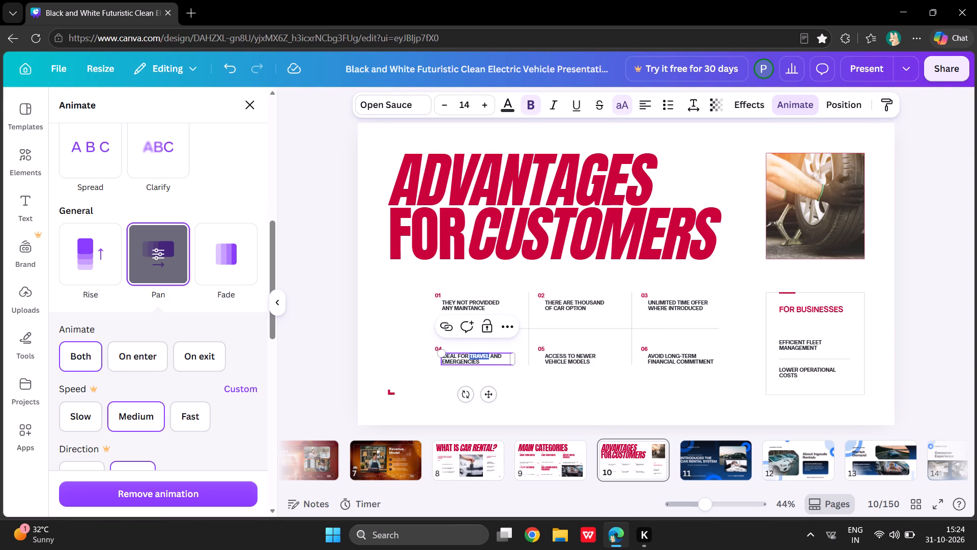
triple_click(477, 355)
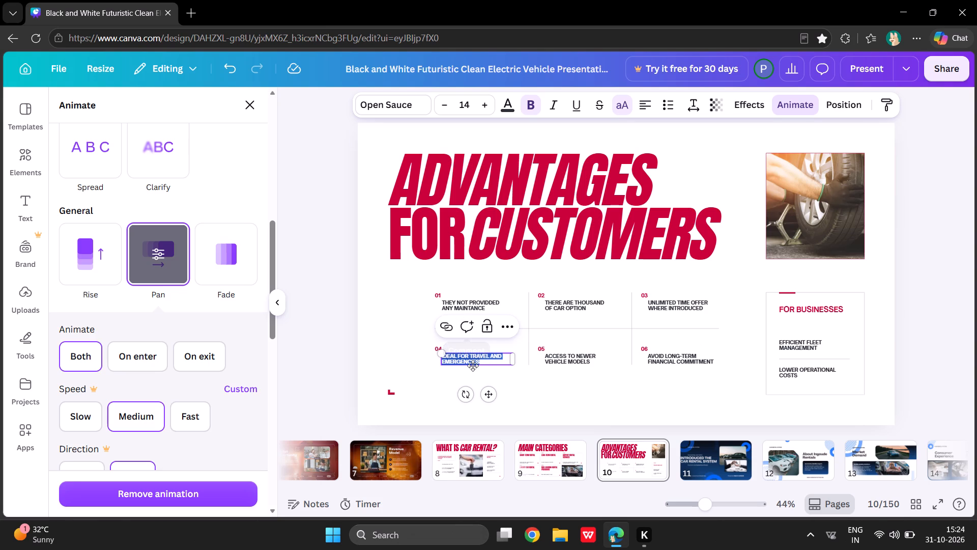
key("BackSpace")
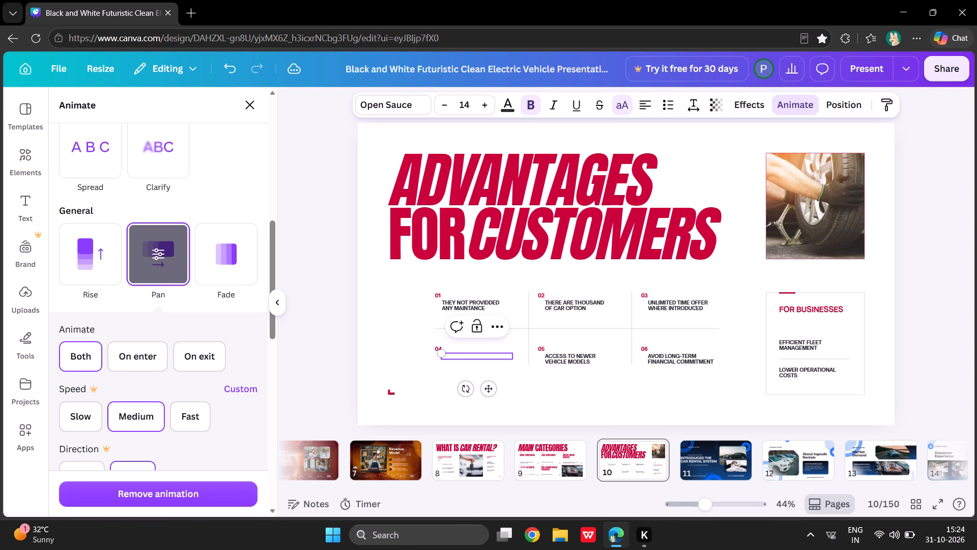
type("SERVICE WHEREE")
key("space")
type("PROOVIDE")
key("BackSpace")
type("DEED")
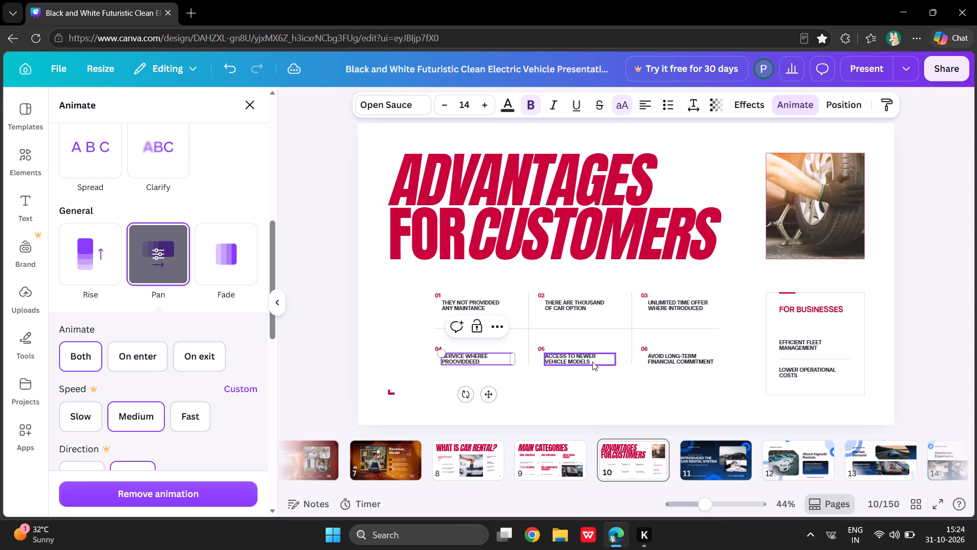
Replace the text of advantage 05 with "THEY PROVIDED ACCES TO EVERY CAR".
double_click(591, 361)
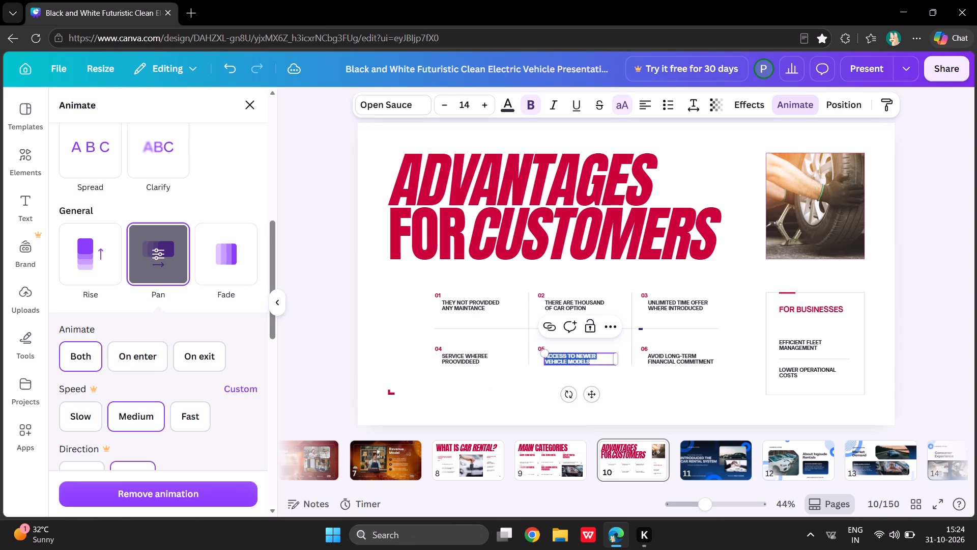
key("BackSpace")
type("THEY PROVIDED ACCES TO EVERY CAR")
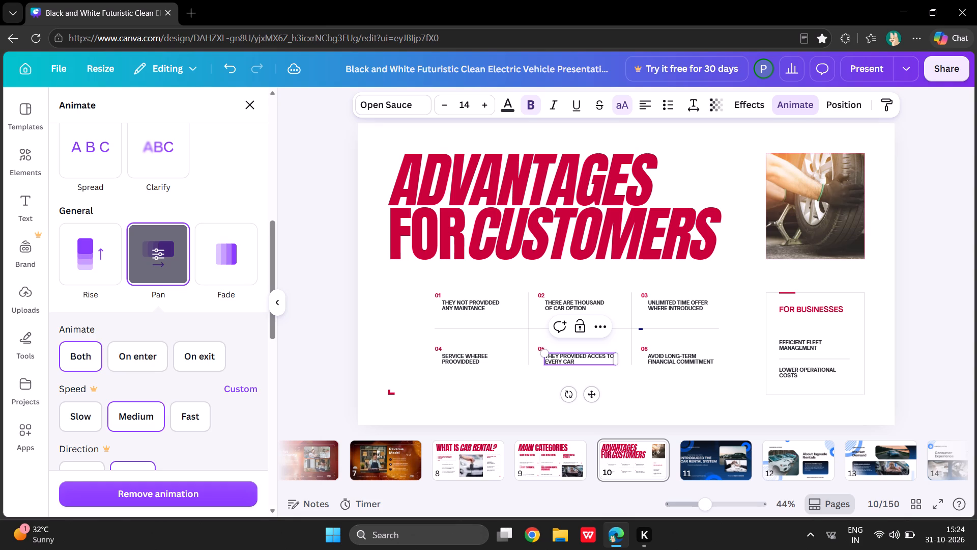
Replace the text of advantage 06 with "COOMMUNICATION WAS THEY CAR RENTAL SYSTEM".
double_click(681, 360)
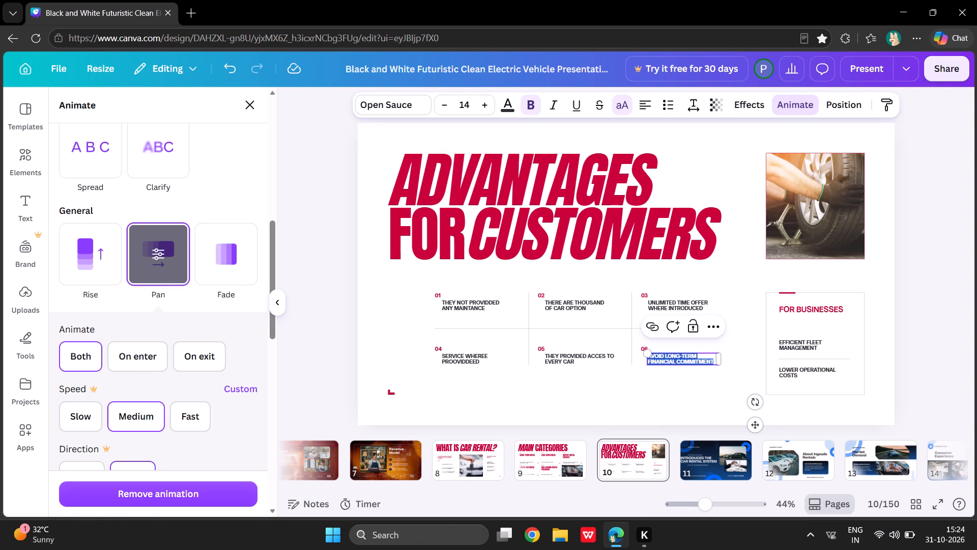
key("BackSpace")
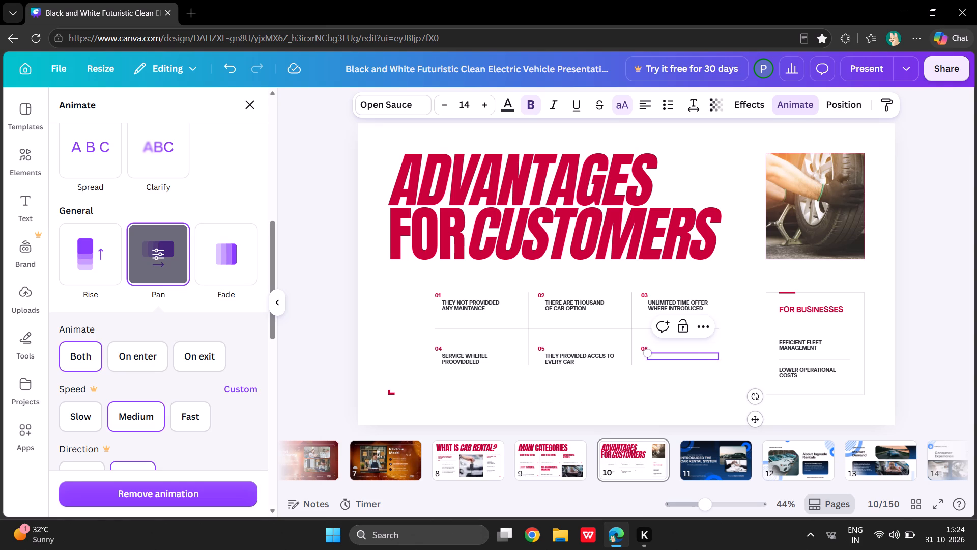
type("COOMMUNICATION")
key("space")
type("WAS")
key("space")
type("THEY")
key("space")
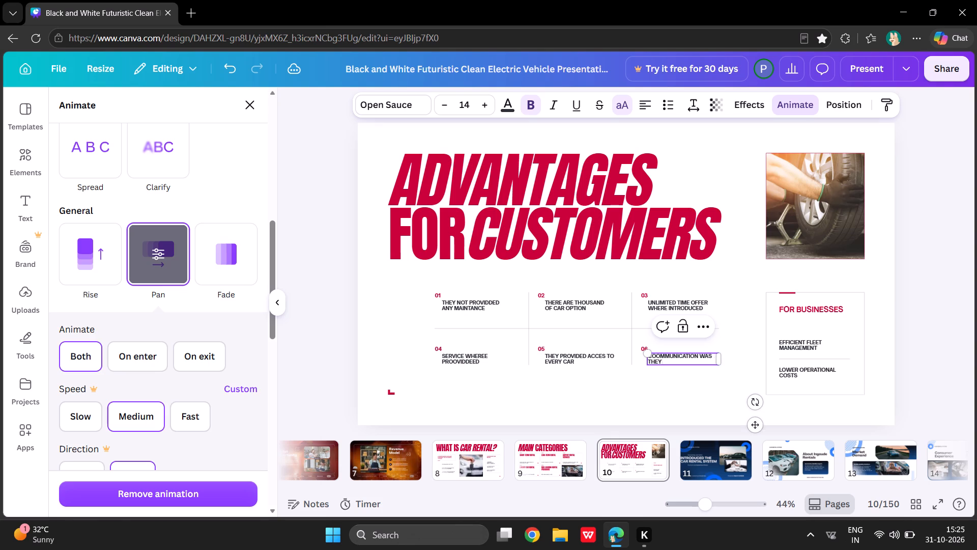
type("CAR RENTAL SYSTEM")
key("space")
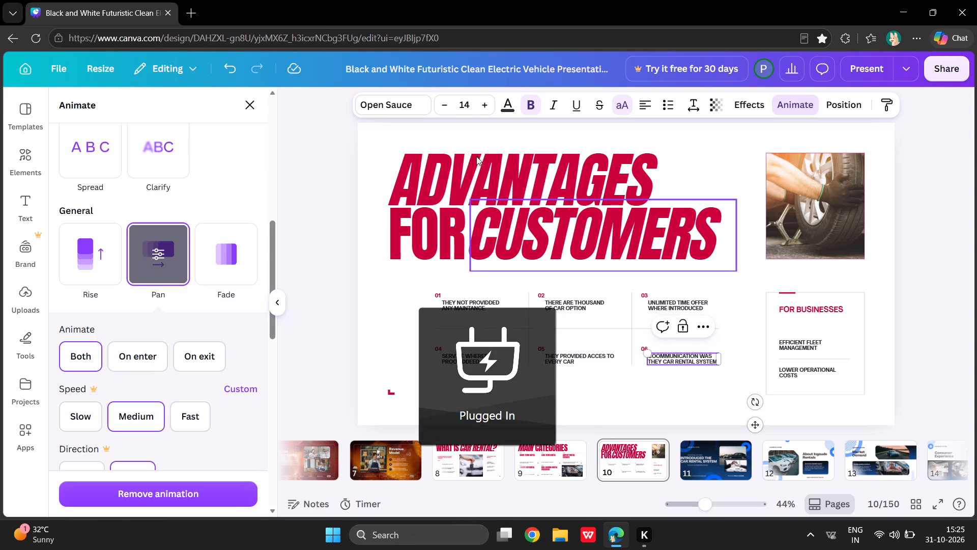
left_click(250, 113)
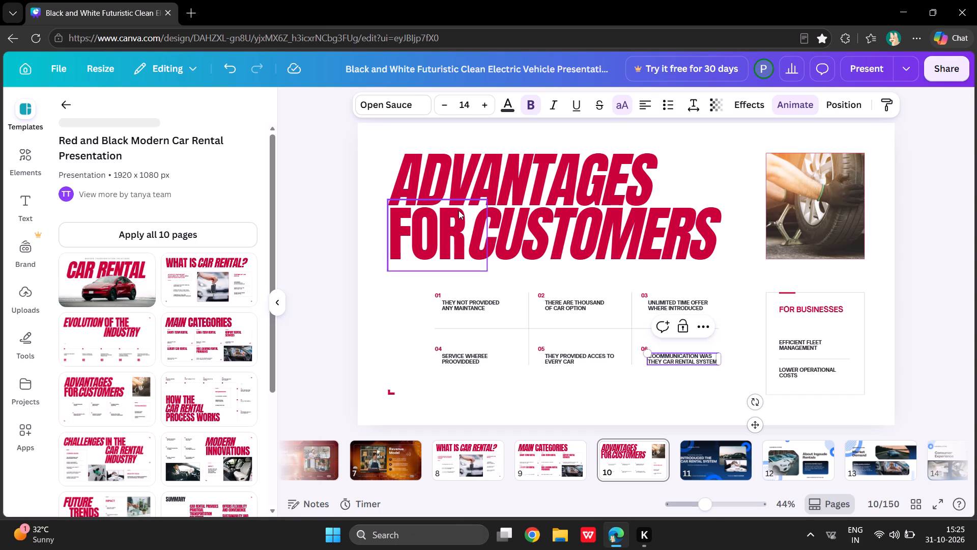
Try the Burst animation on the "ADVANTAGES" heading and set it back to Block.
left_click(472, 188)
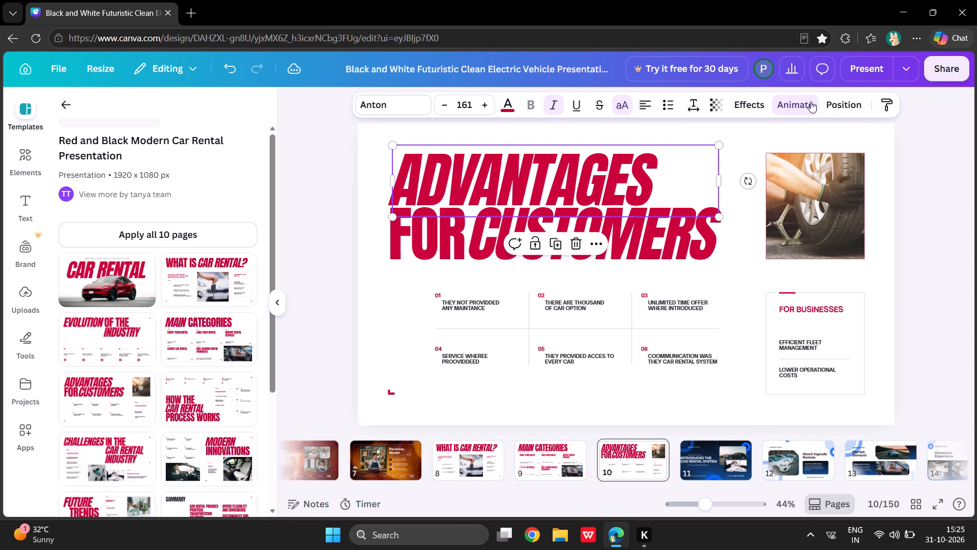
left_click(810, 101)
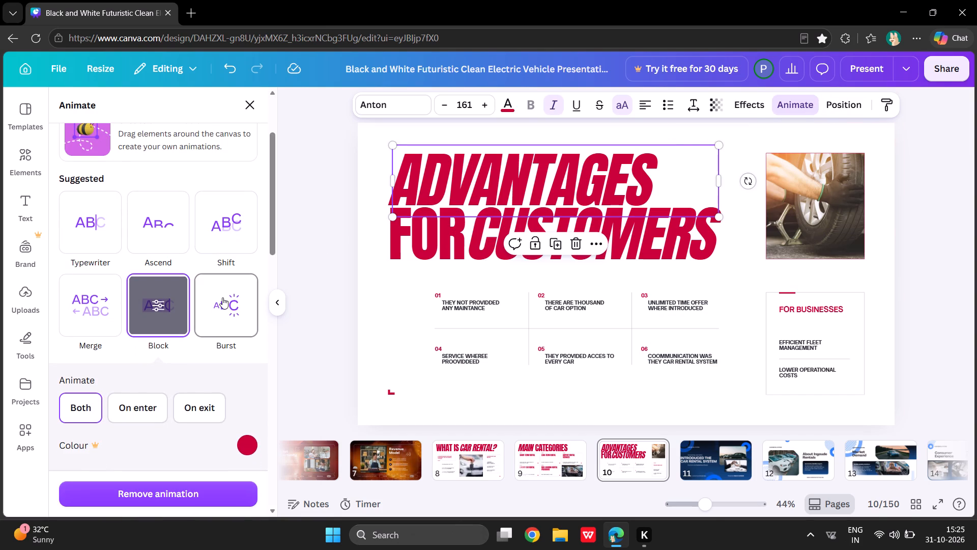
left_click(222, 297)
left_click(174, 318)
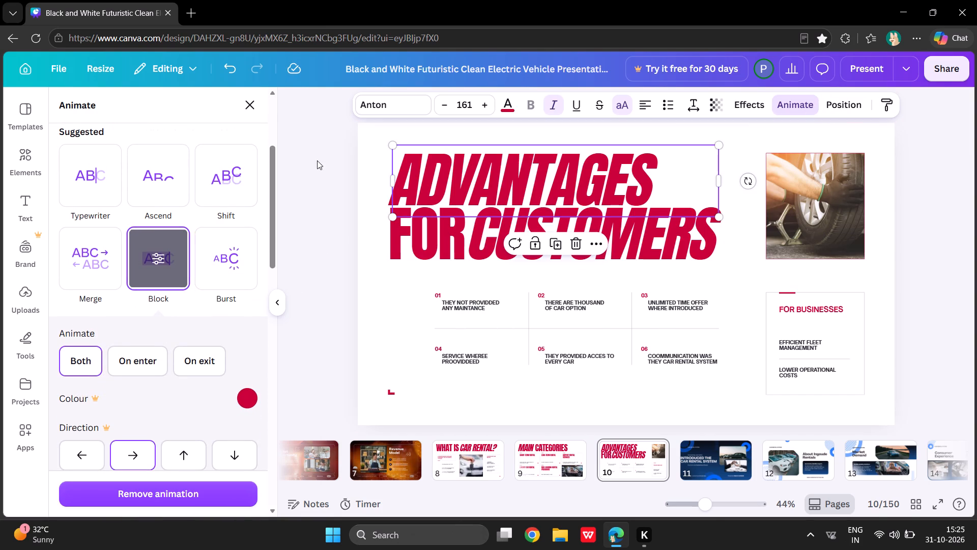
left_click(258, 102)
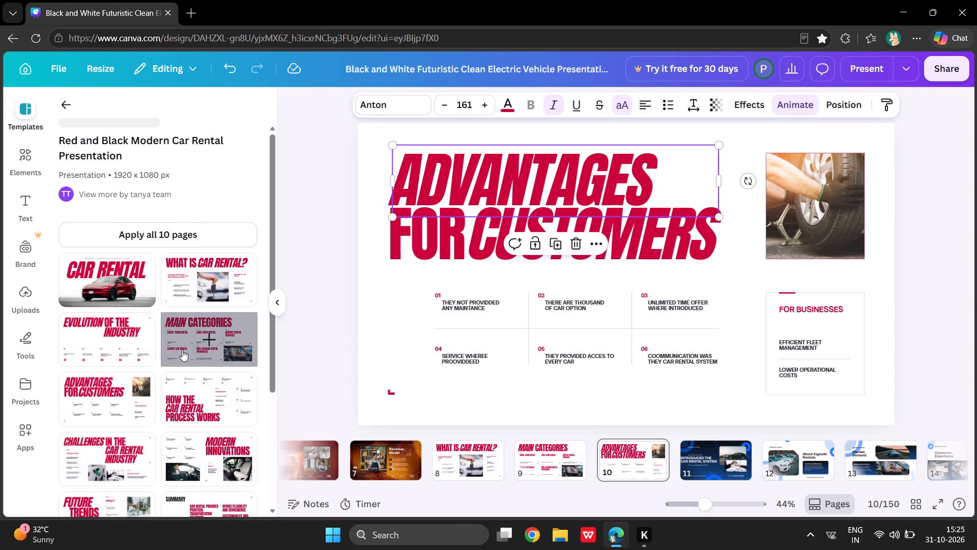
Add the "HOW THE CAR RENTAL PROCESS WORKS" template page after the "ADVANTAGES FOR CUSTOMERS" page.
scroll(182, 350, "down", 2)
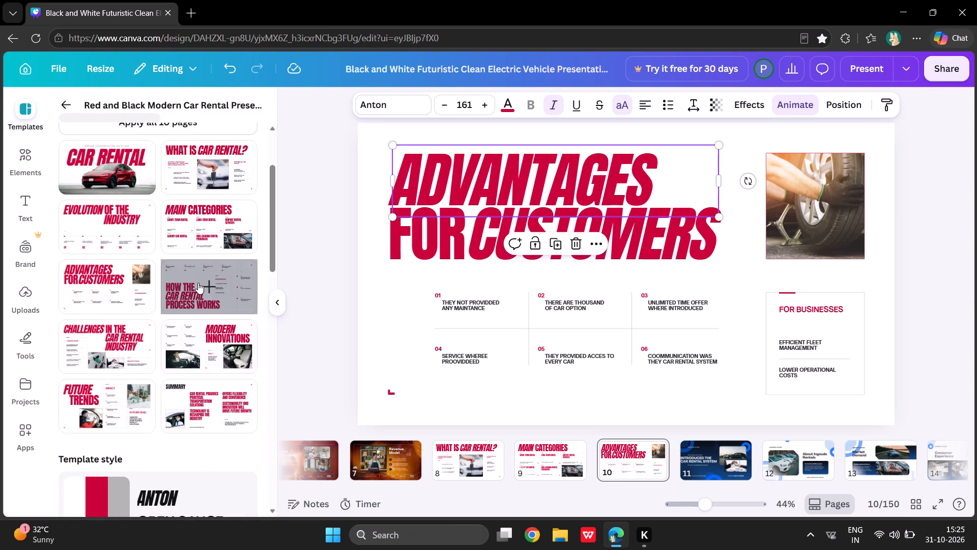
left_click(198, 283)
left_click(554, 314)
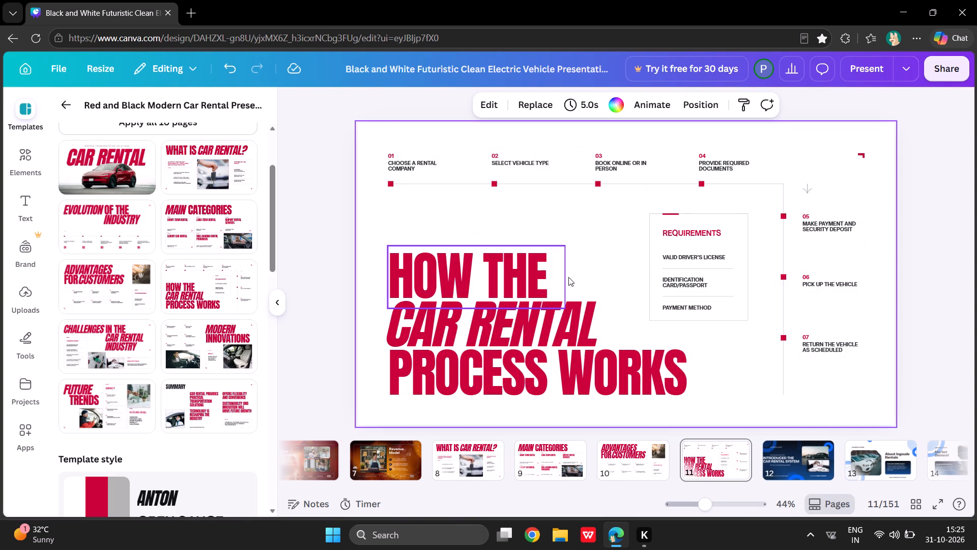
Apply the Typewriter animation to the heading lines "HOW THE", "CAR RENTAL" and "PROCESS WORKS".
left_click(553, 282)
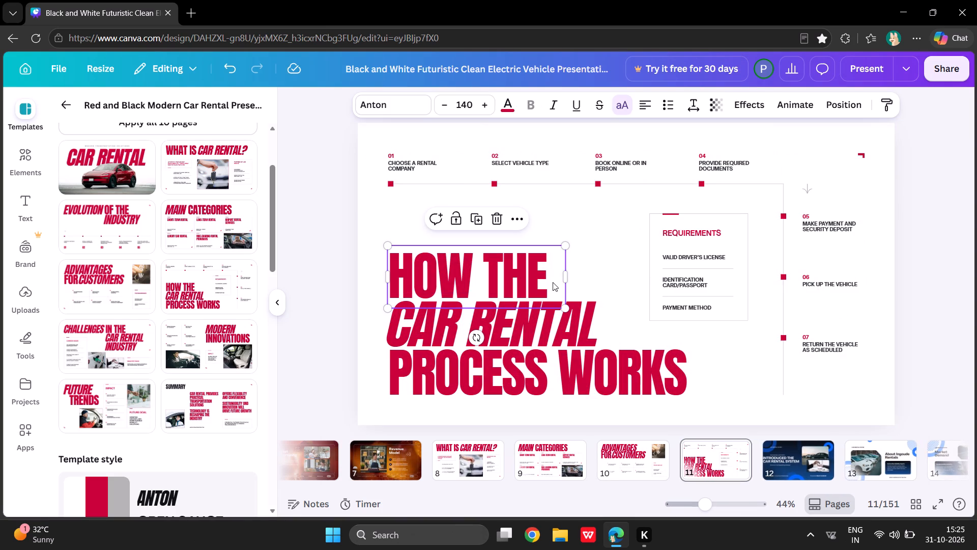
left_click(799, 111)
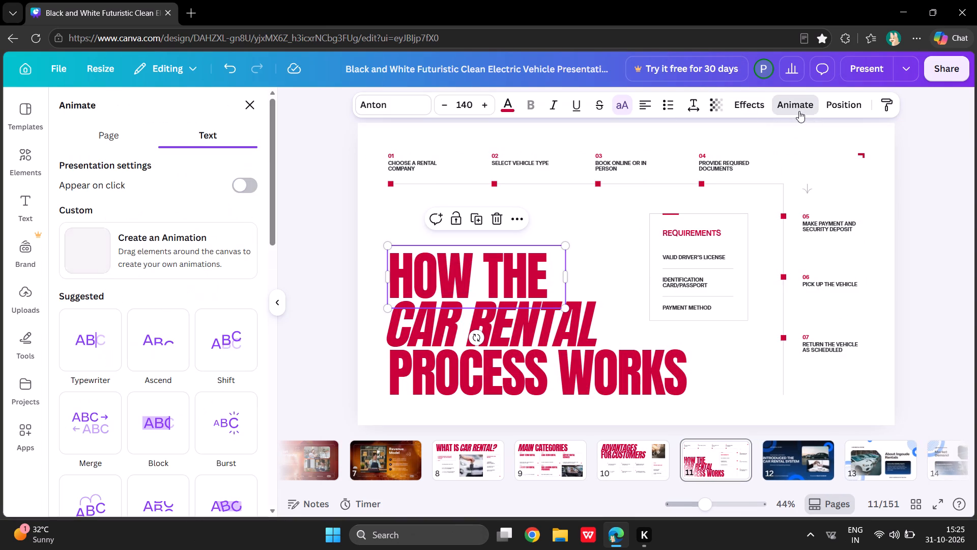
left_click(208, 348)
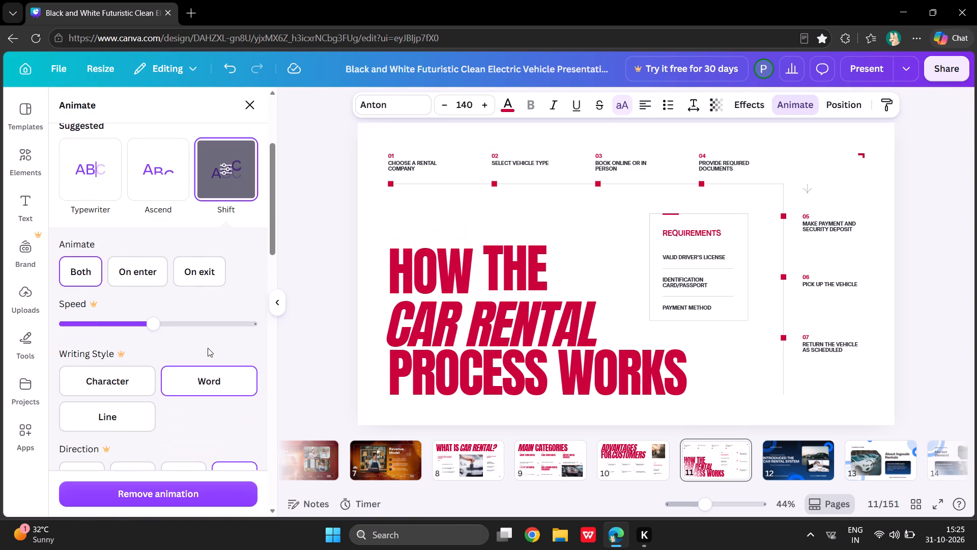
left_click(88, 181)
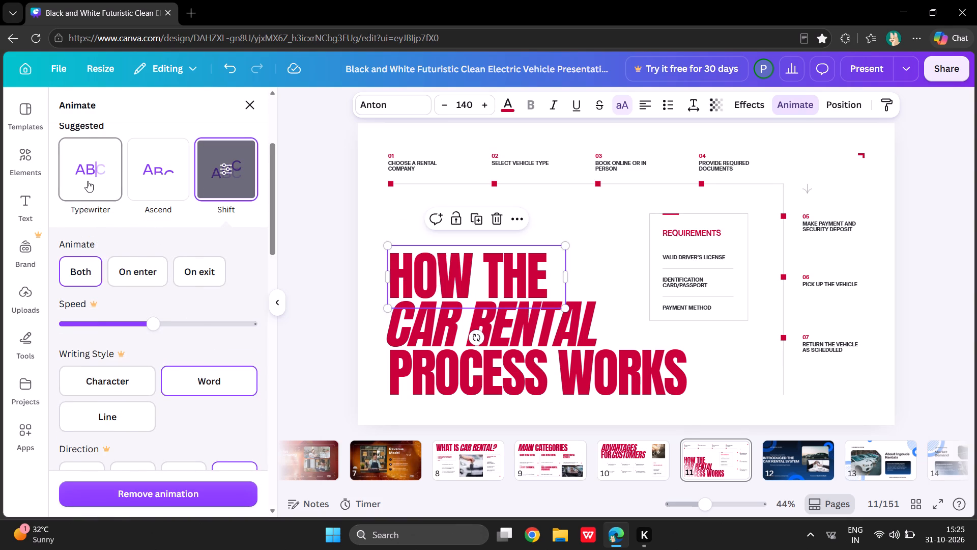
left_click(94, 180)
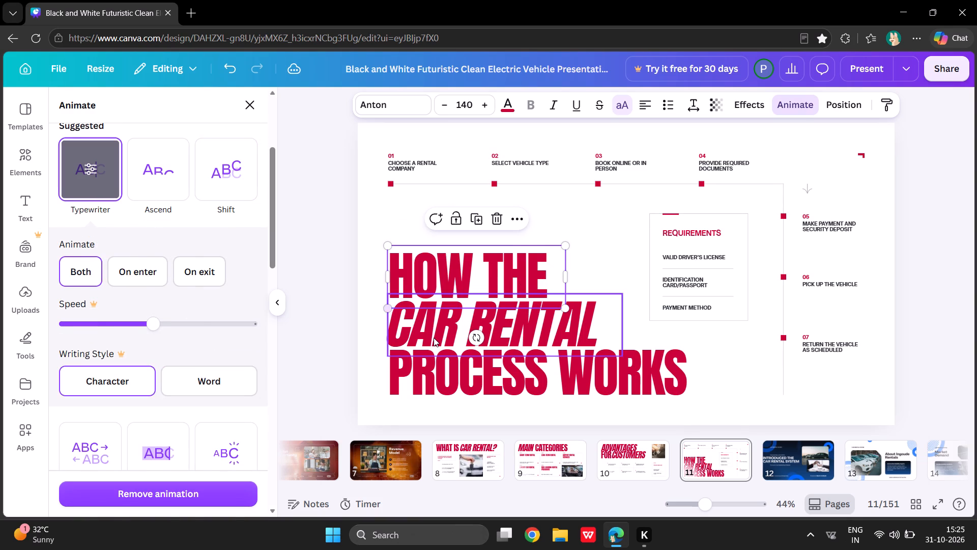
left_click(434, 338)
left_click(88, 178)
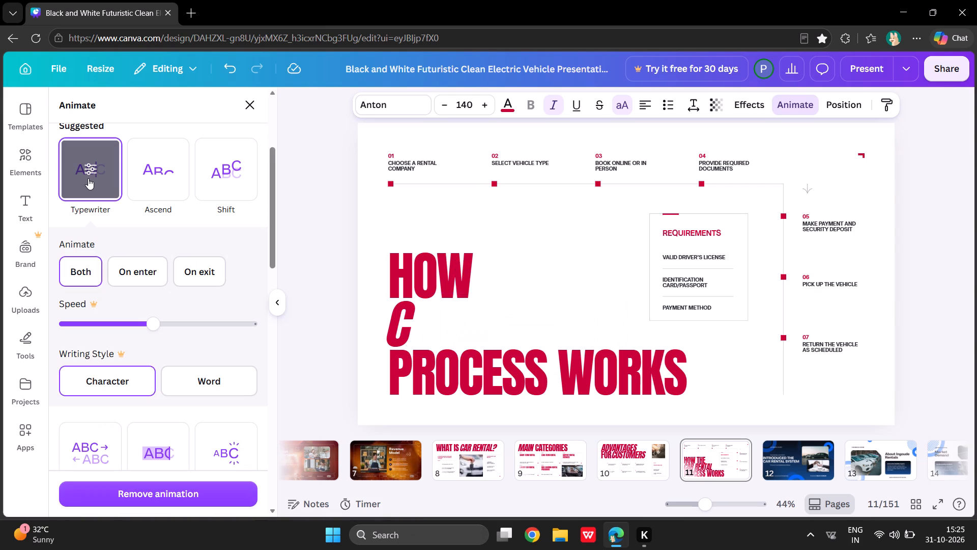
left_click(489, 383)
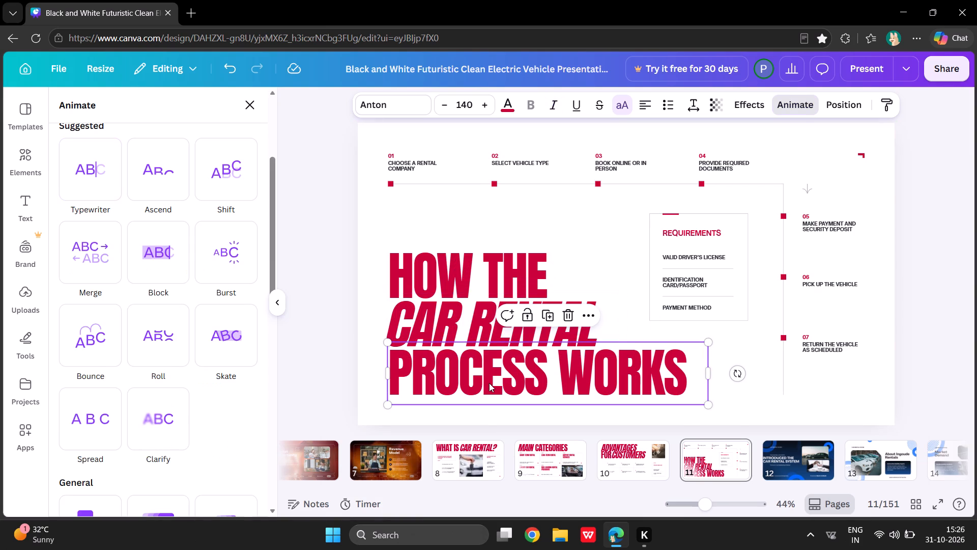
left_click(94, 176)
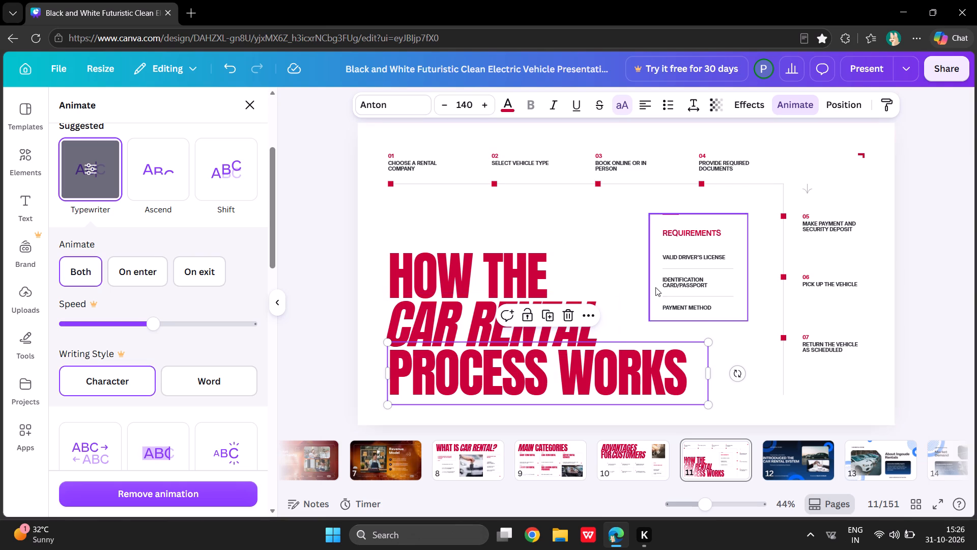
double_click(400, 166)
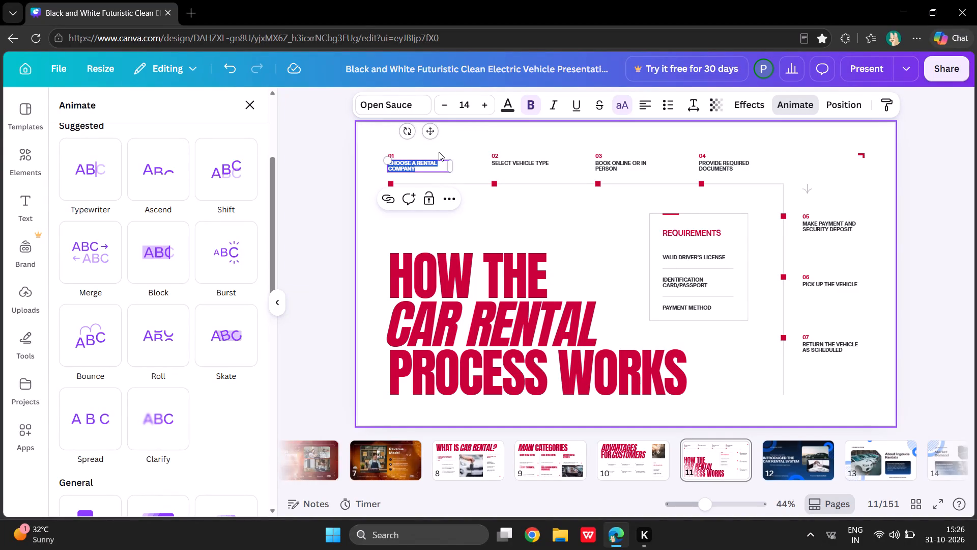
Replace page 11 with the "CHALLENGES IN THE CAR RENTAL INDUSTRY" template page.
left_click(243, 101)
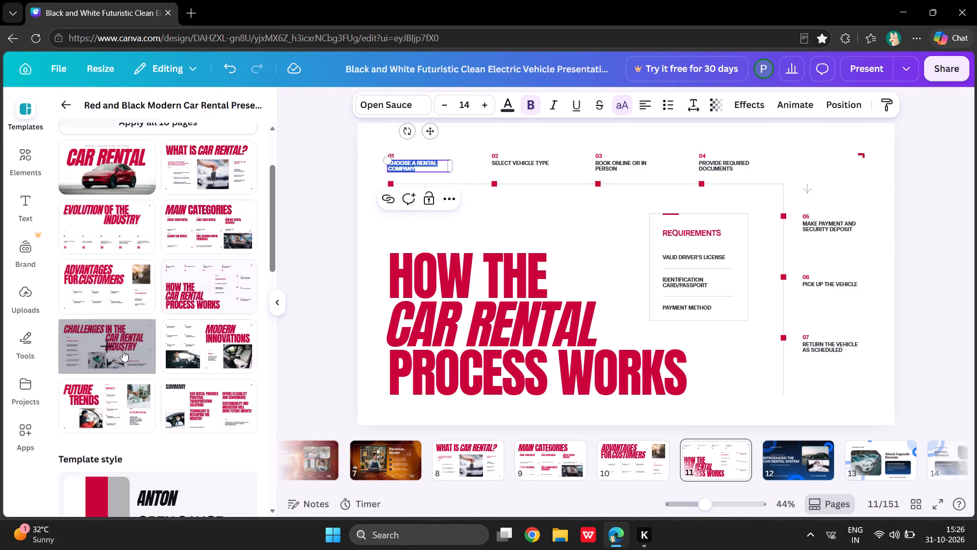
left_click(121, 350)
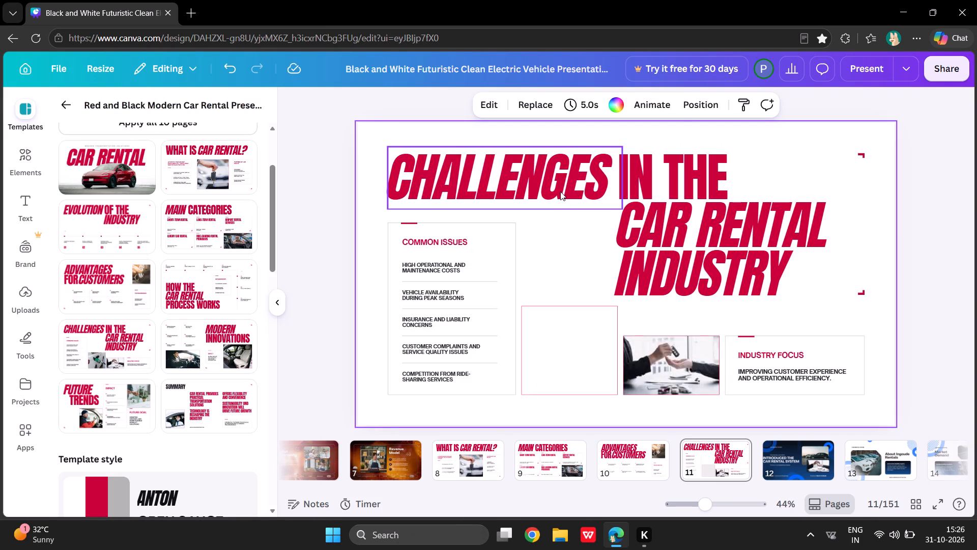
Apply the Typewriter animation to the heading parts "CHALLENGES", "CAR RENTAL INDUSTRY" and "IN THE".
left_click(571, 177)
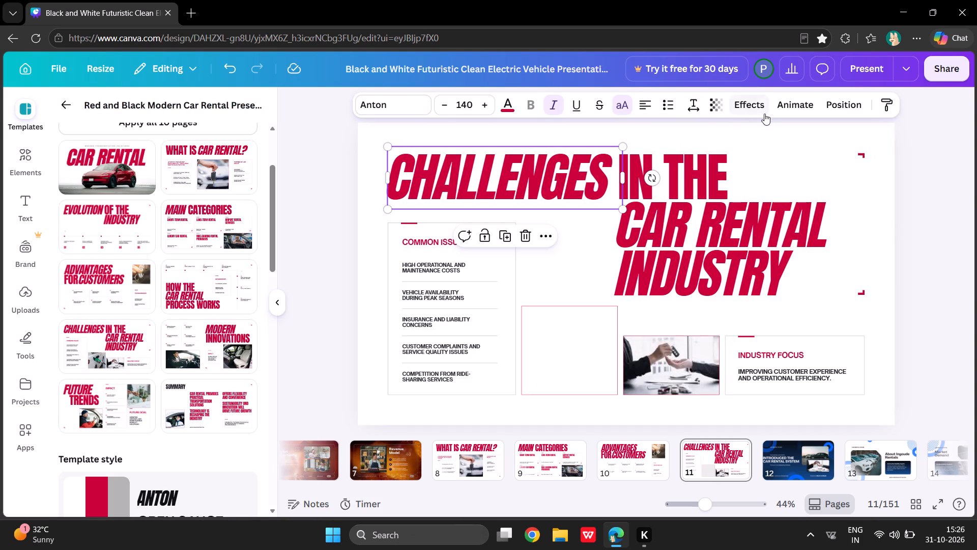
left_click(810, 98)
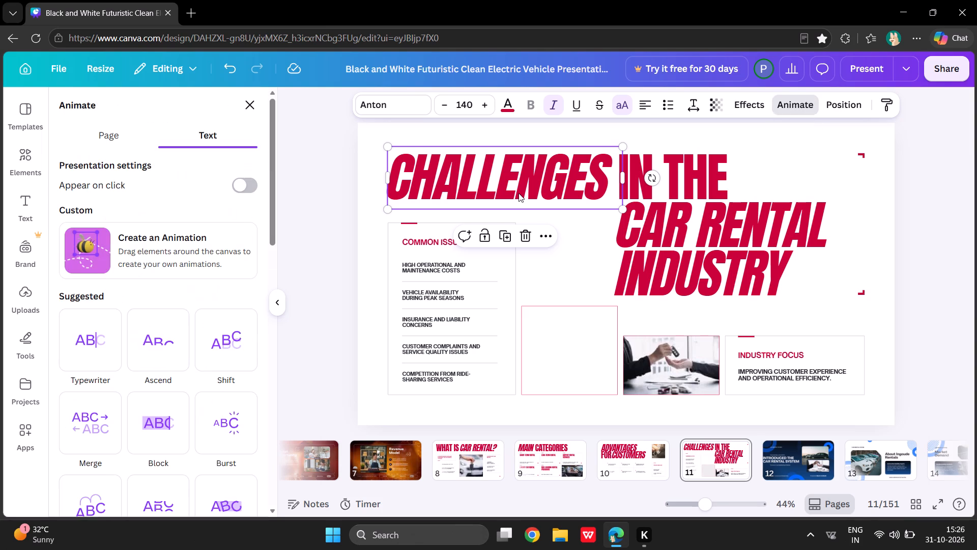
left_click(164, 334)
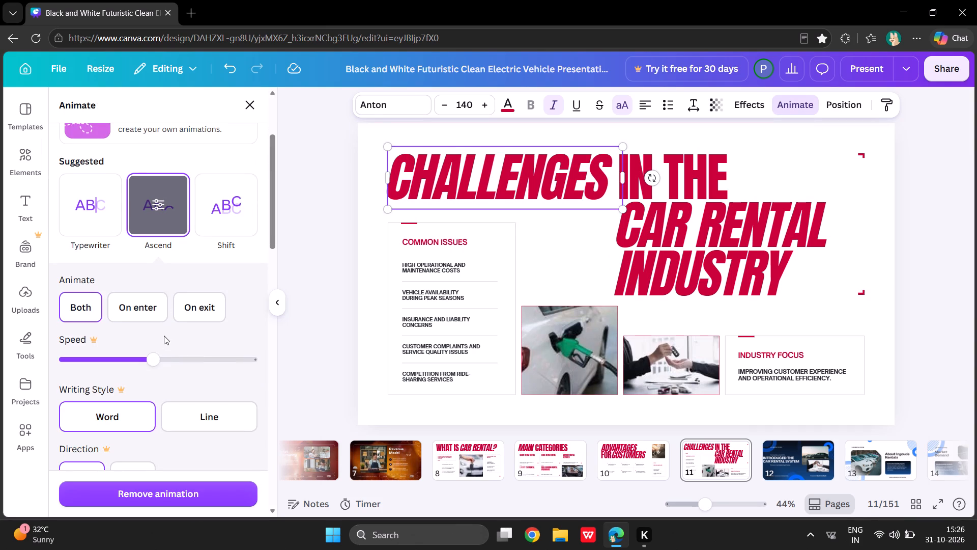
left_click(102, 207)
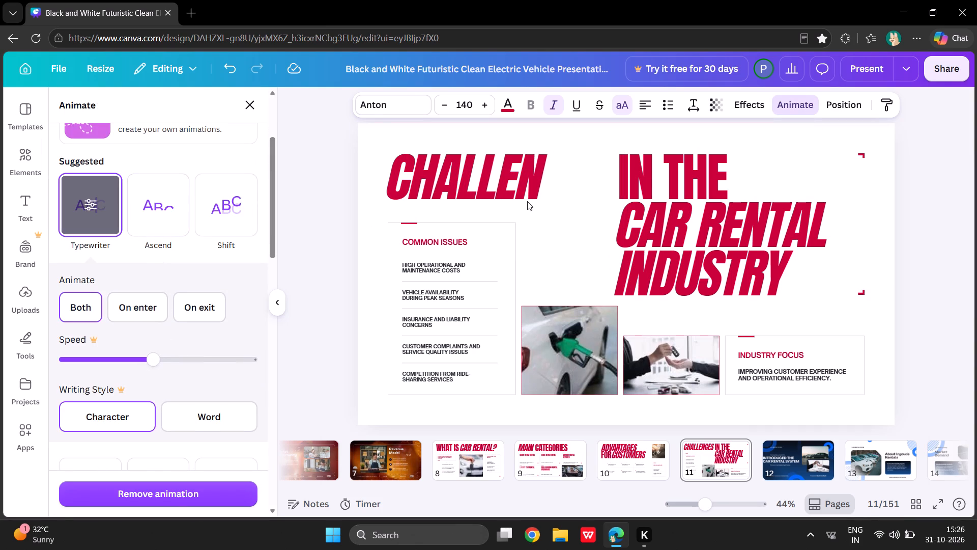
left_click(660, 191)
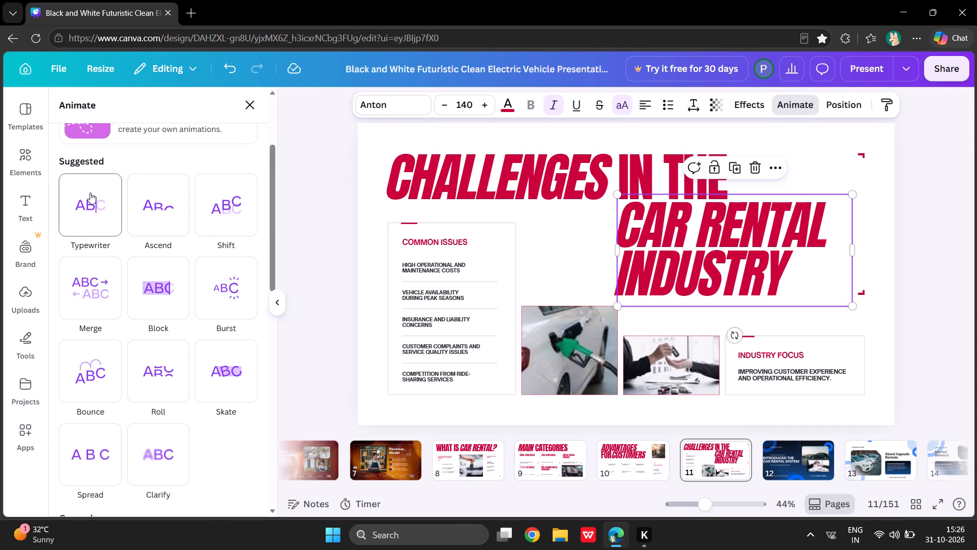
left_click(90, 193)
left_click(650, 185)
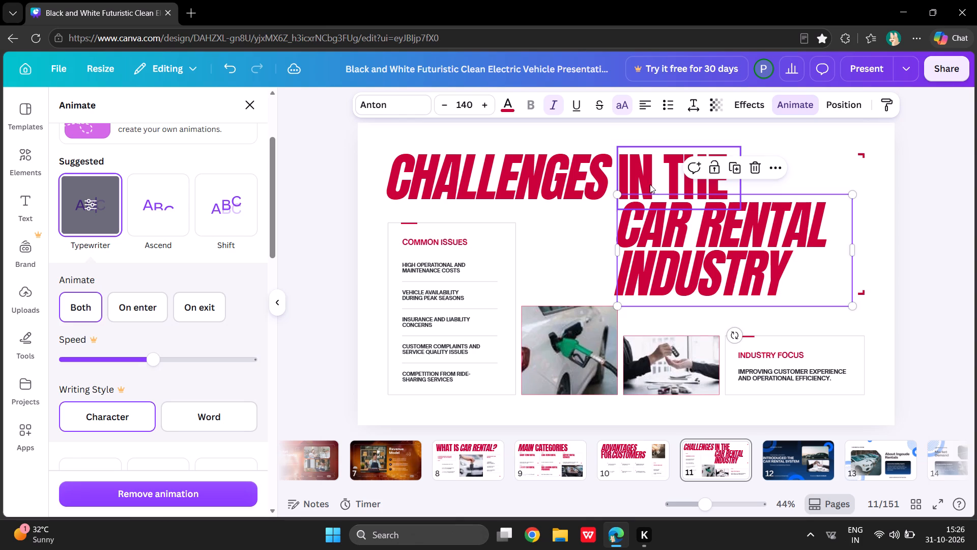
left_click(105, 222)
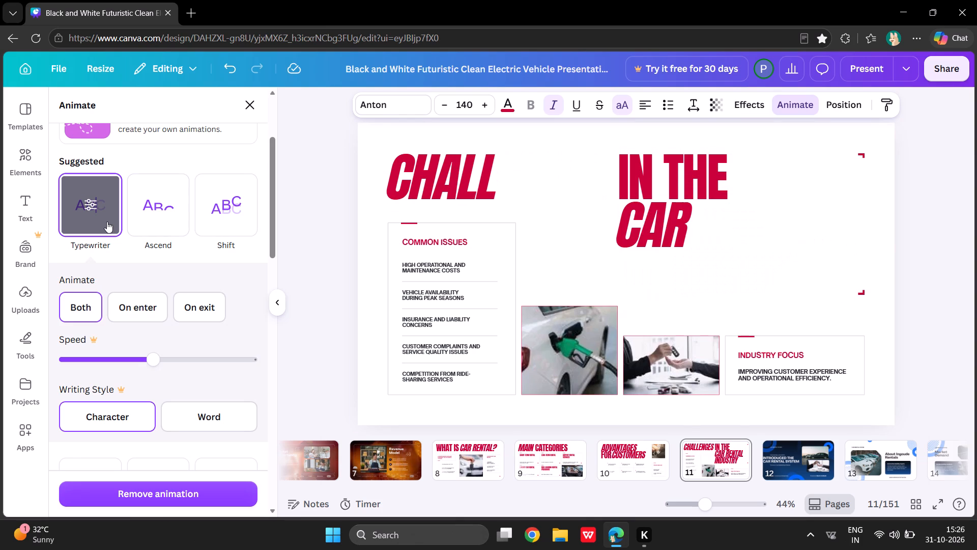
left_click(644, 175)
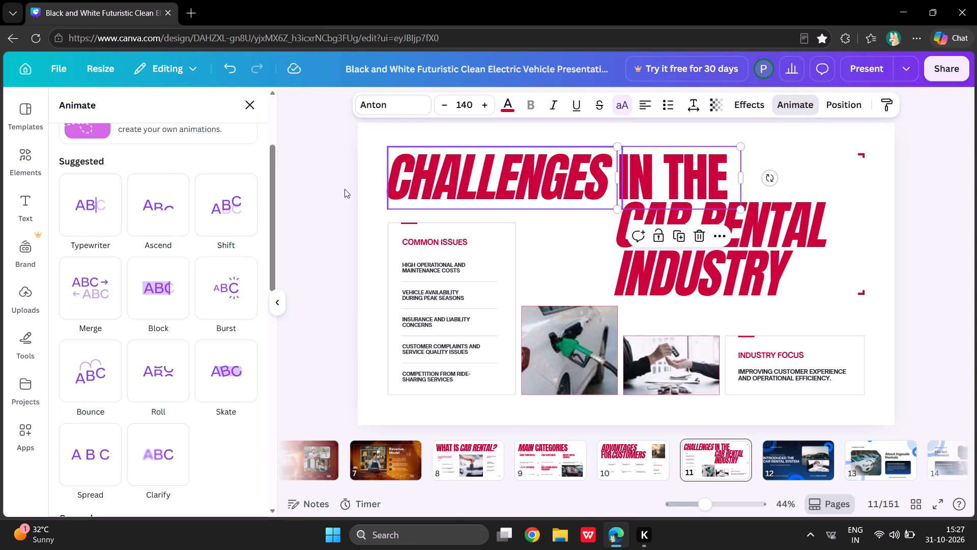
left_click(108, 231)
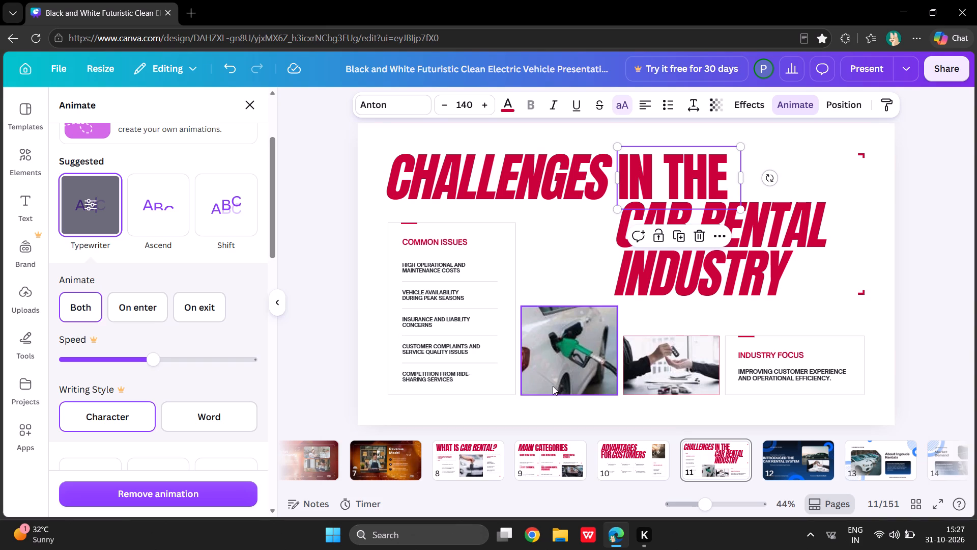
Replace the first item under COMMON ISSUES with "HIGH COMMISION WAS THERE FOER THE OWNER".
double_click(432, 272)
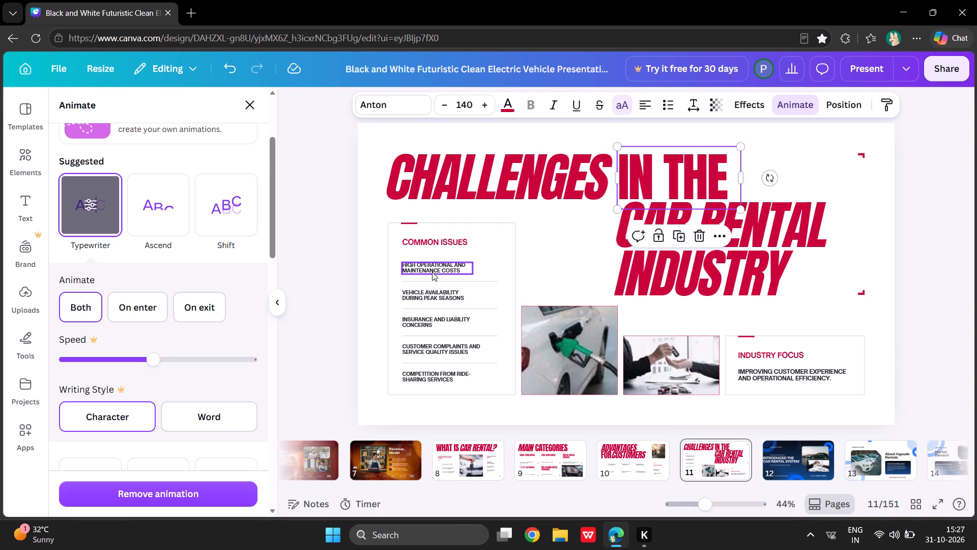
key("BackSpace")
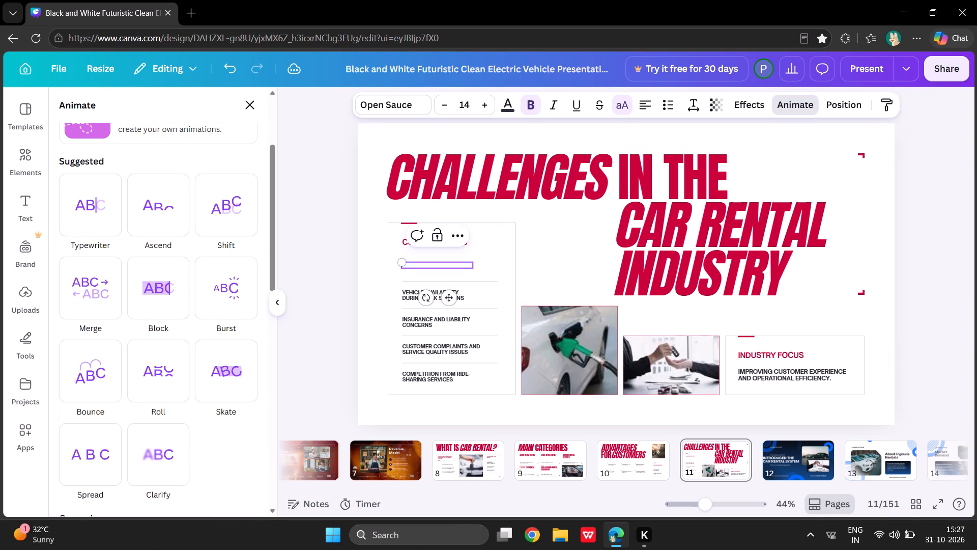
type("HIGH COMMISION WAS")
key("space")
type("THERE")
key("space")
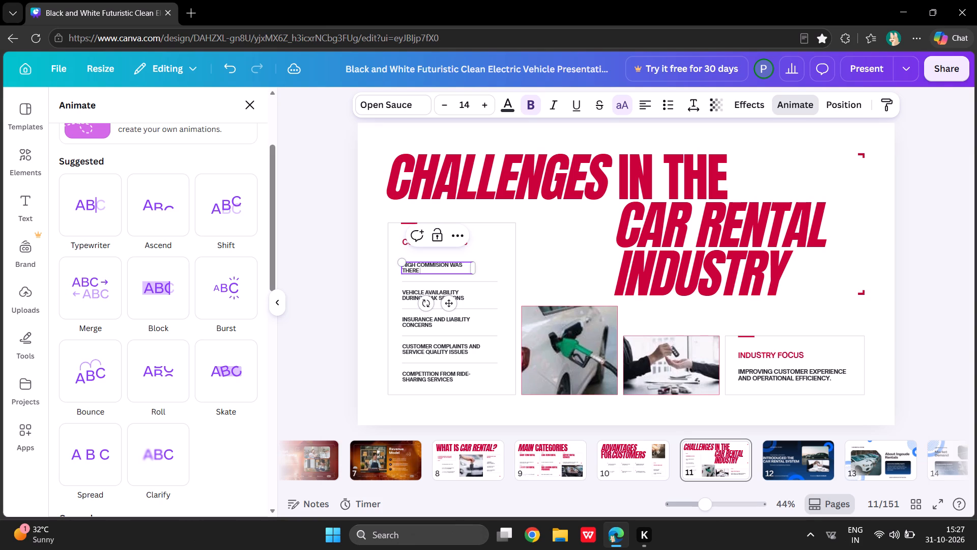
type("FOER THE OWNER")
Replace the second COMMON ISSUES item, about vehicle availability, with "UPI,PAYMENT WAS DEVEELOPED".
double_click(422, 293)
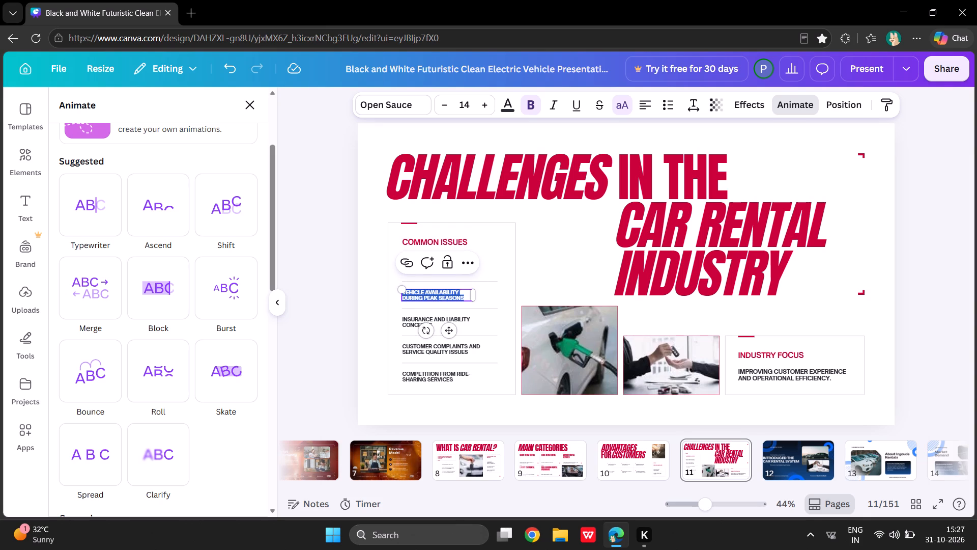
key("BackSpace")
key("BackSpace")
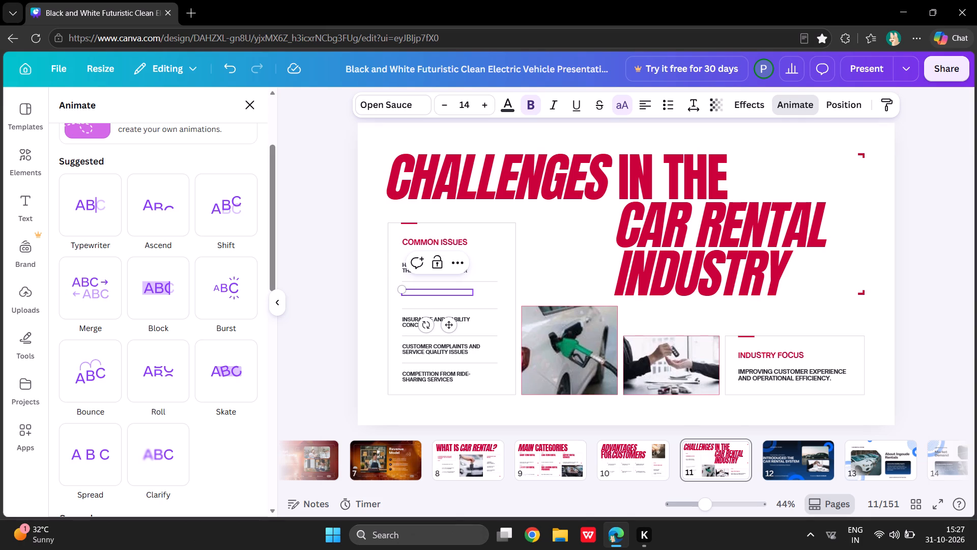
type("UPI,")
key("m")
key("BackSpace")
key("a")
key("BackSpace")
type("PAYMENT")
key("space")
type("WAS")
key("space")
type("DEVEELOPED")
key("space")
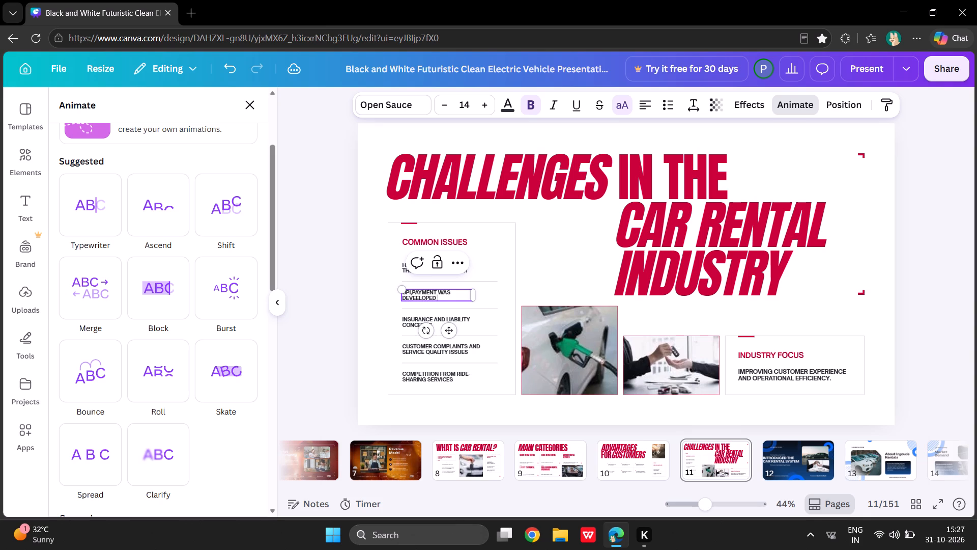
Replace the third COMMON ISSUES item, about insurance and liability, with "INTERENT SLOW DOWN OR SERVER DOWN".
double_click(416, 323)
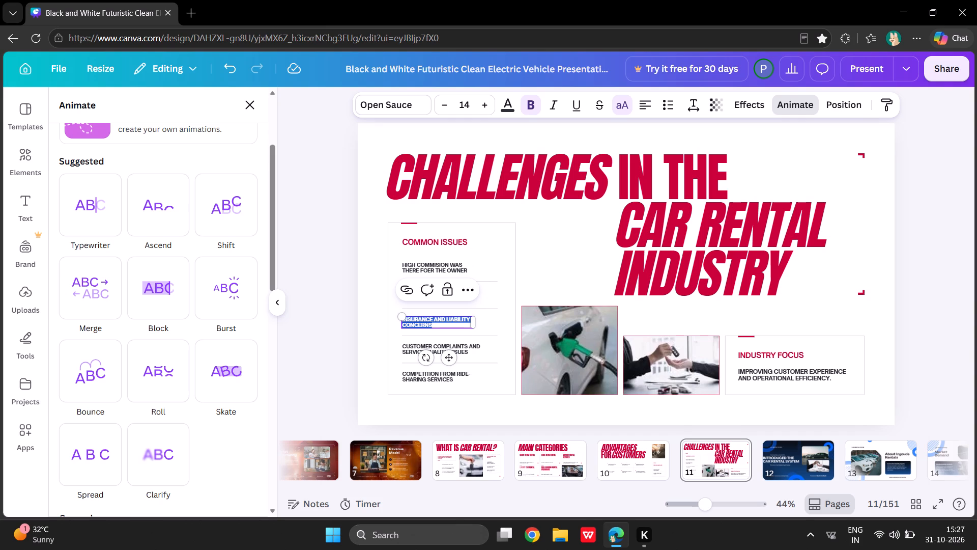
key("BackSpace")
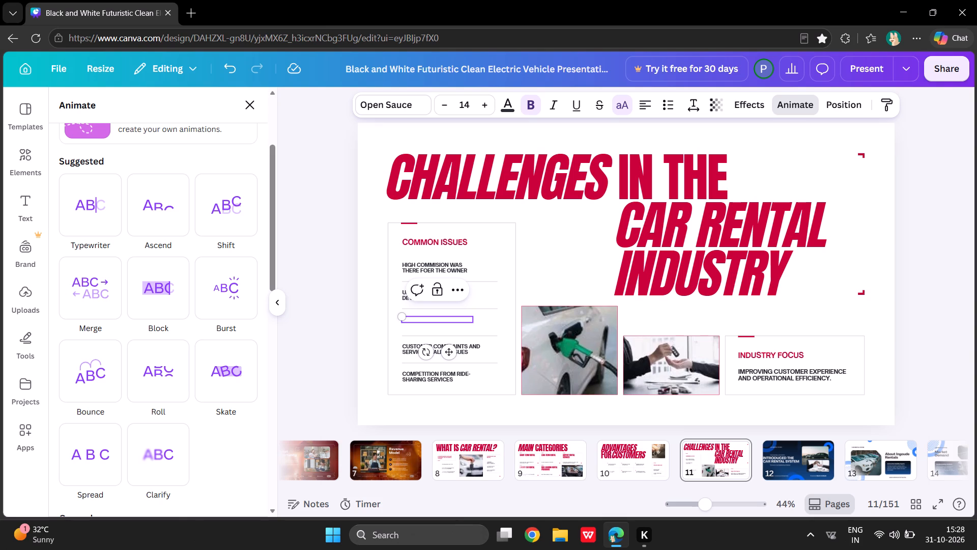
type("INTERENT")
key("space")
key("space")
type("SLOW DOWN OR SERVER DOWN")
key("space")
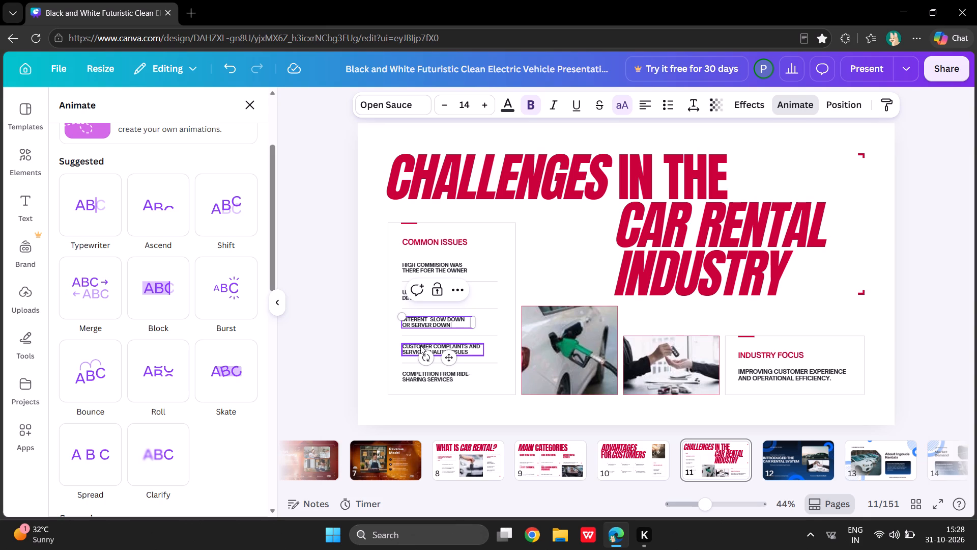
Replace the fourth COMMON ISSUES item, about customer complaints, with "THRE ARE MANY PROBLEM FACING BY THE USER".
left_click(478, 349)
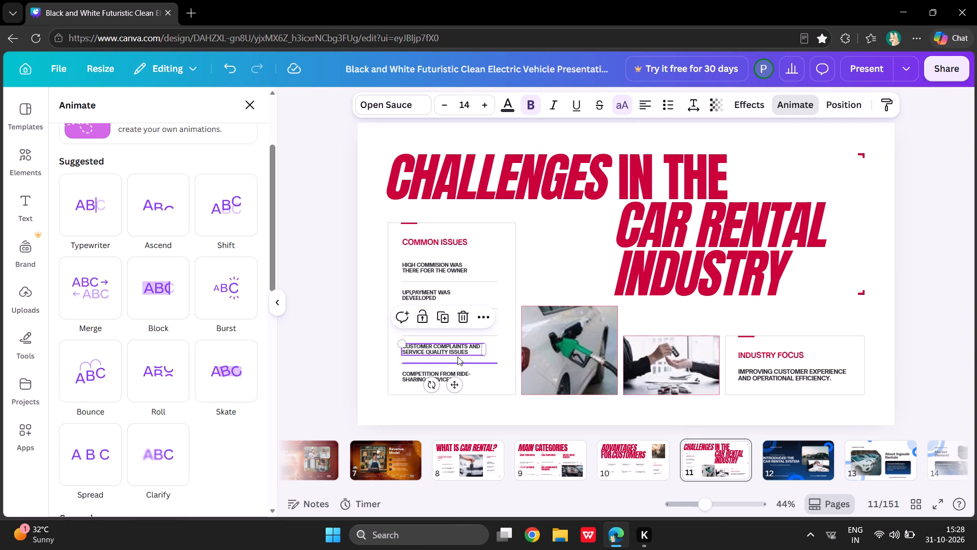
key("Escape")
double_click(458, 349)
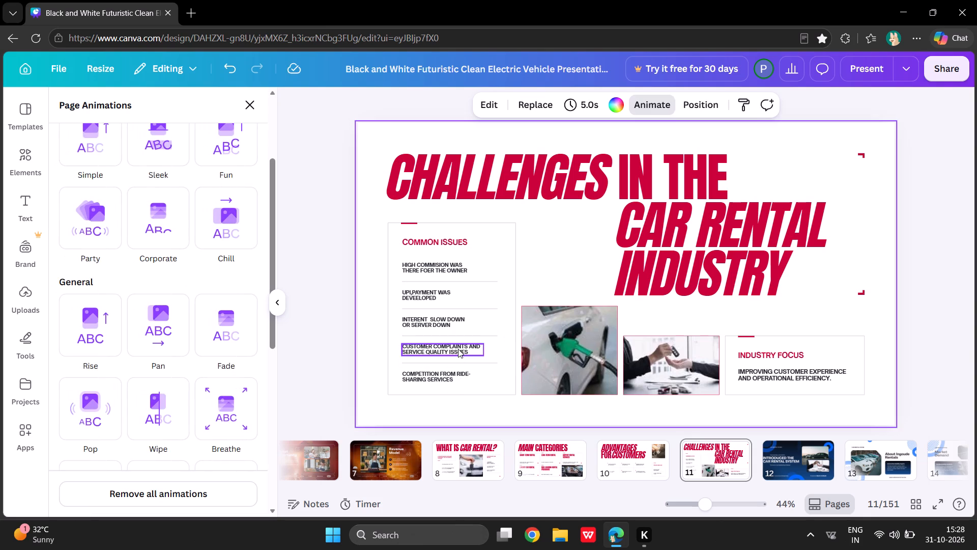
key("BackSpace")
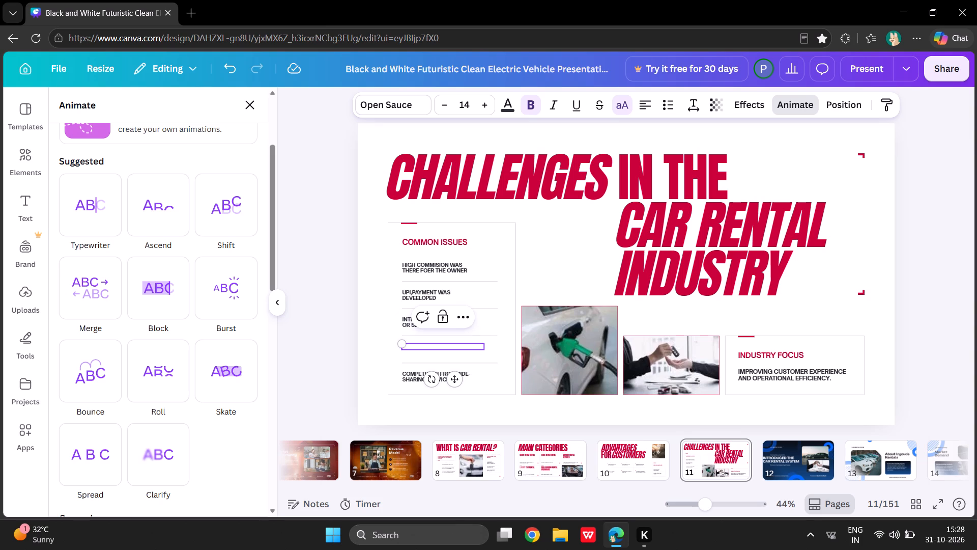
type("THRE ARE MANY PROBLEM FACING BY THE")
key("space")
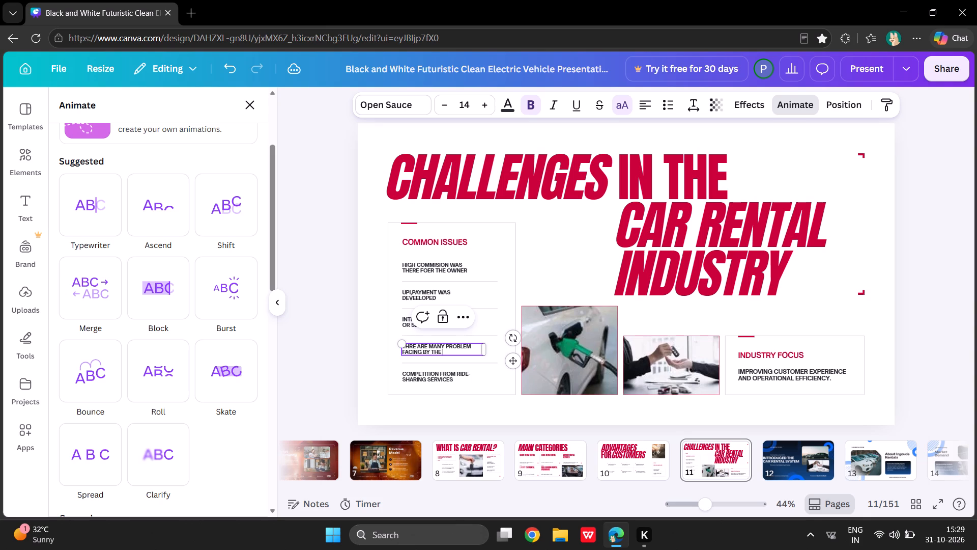
type("USER")
key("space")
Replace the fifth COMMON ISSUES item, about ride-sharing competition, with "PETROL AND DISEL MONEY BY THE USER".
double_click(422, 374)
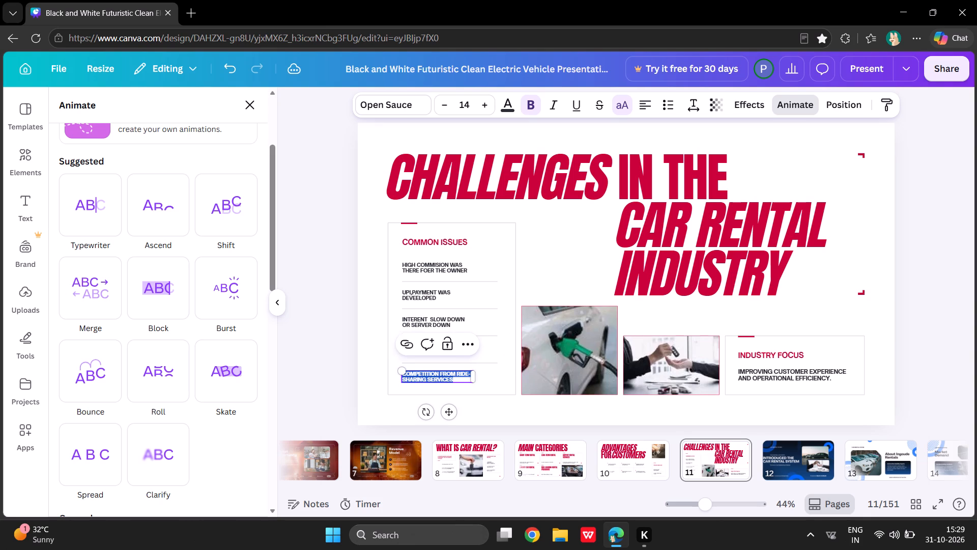
key("BackSpace")
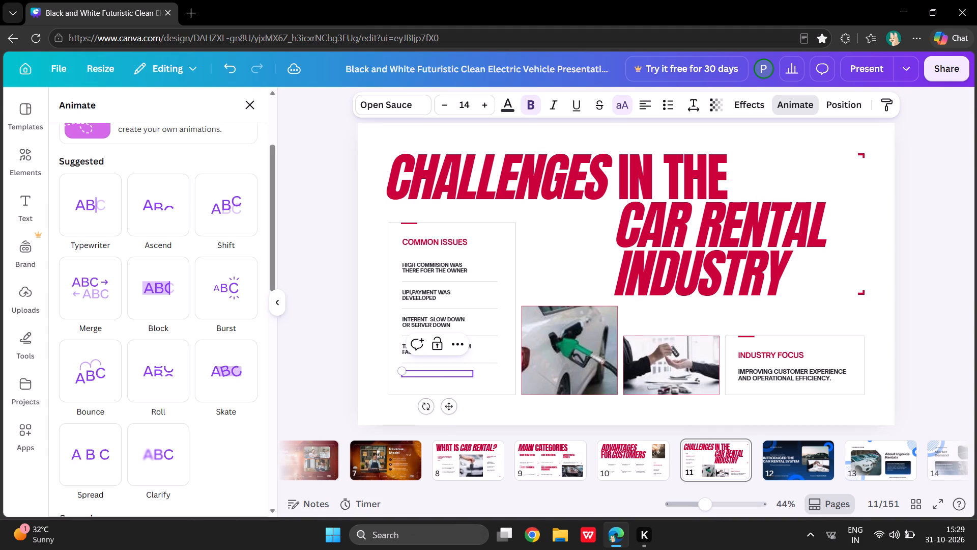
type("PETROL AND DISEL")
key("space")
type("MONEY")
key("space")
type("BY THE USER")
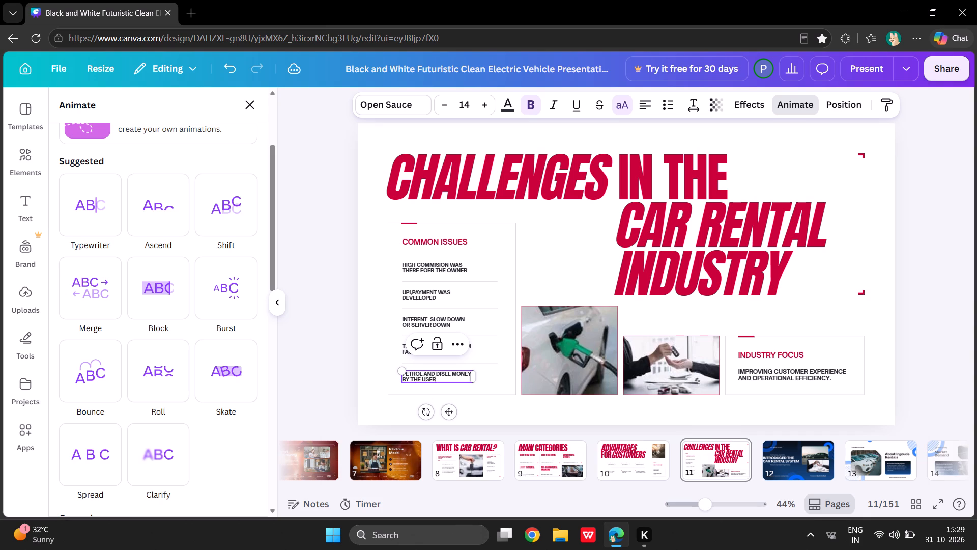
key("space")
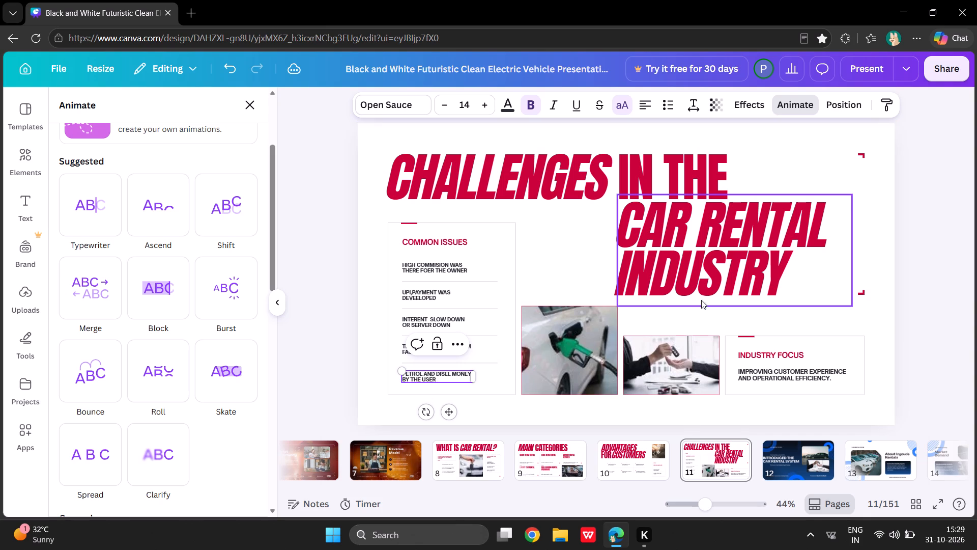
Apply the Fade animation to the refuelling photo and the key handover photo.
left_click(587, 332)
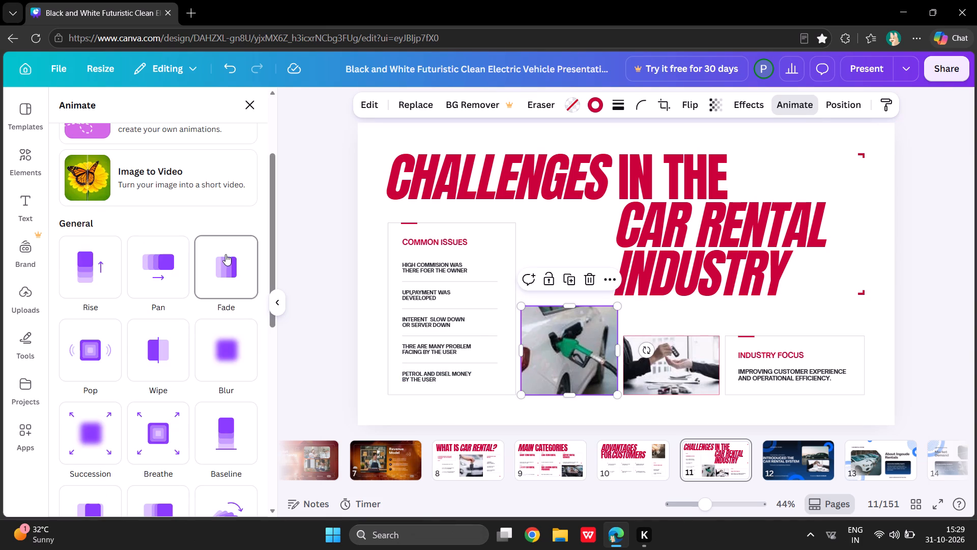
left_click(225, 254)
left_click(677, 372)
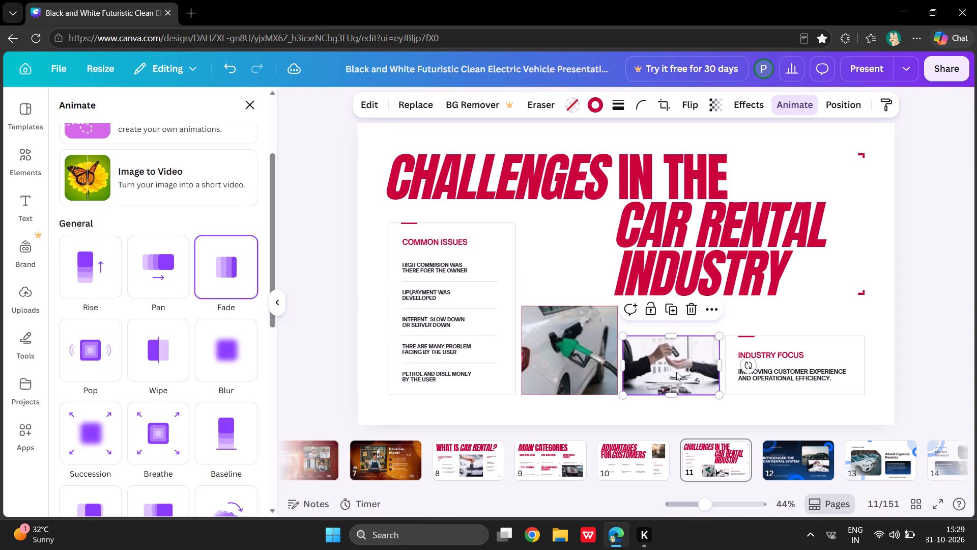
left_click(225, 279)
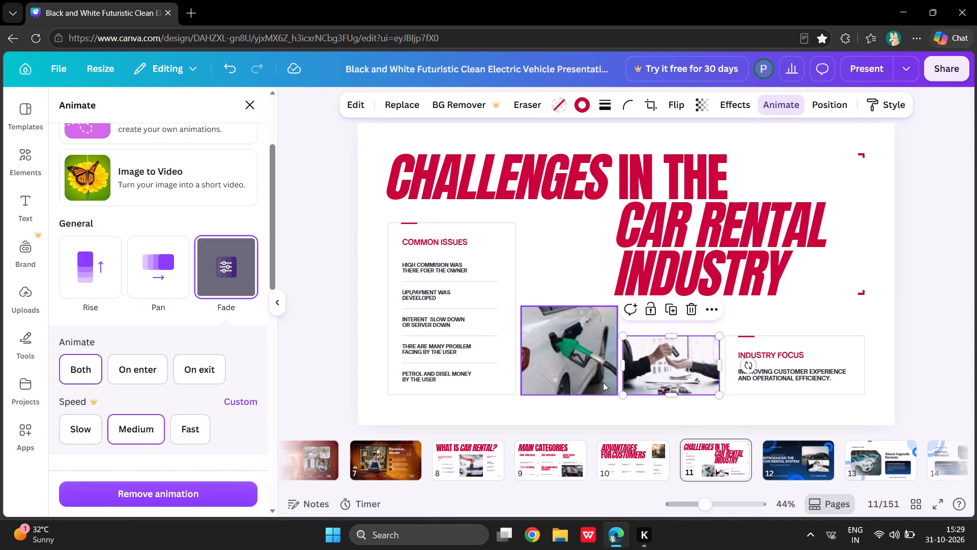
Replace the text under INDUSTRY FOCUS with "AALL USER REQUIEMENT MUST BE NEEDED" and return to the template pages.
double_click(784, 371)
key("BackSpace")
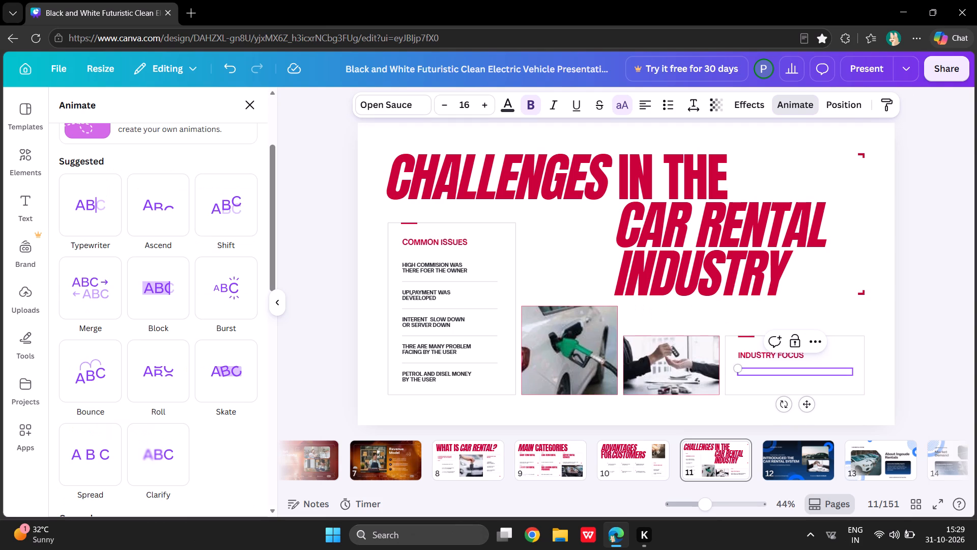
type("AALL")
key("space")
type("USER REQUIEMENT MUST")
key("space")
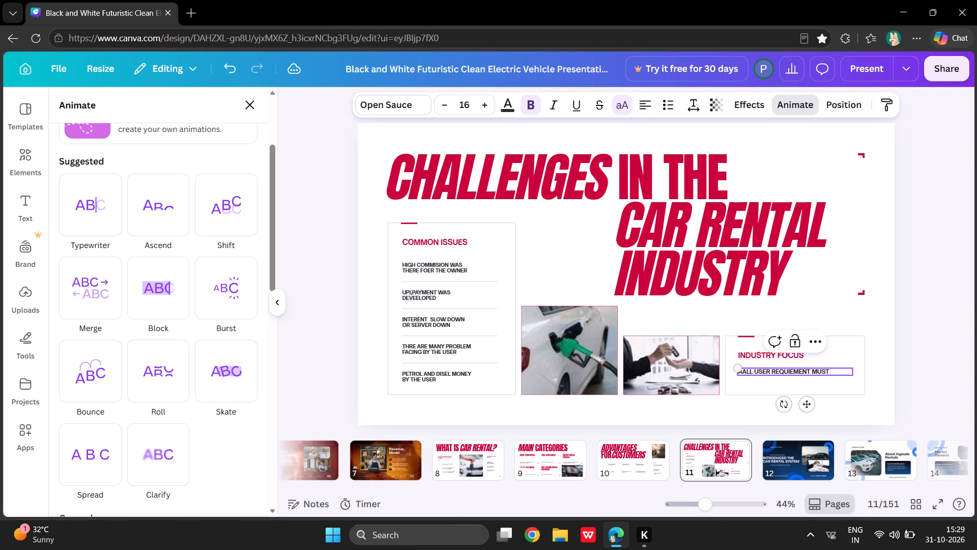
type("BE NEEDED")
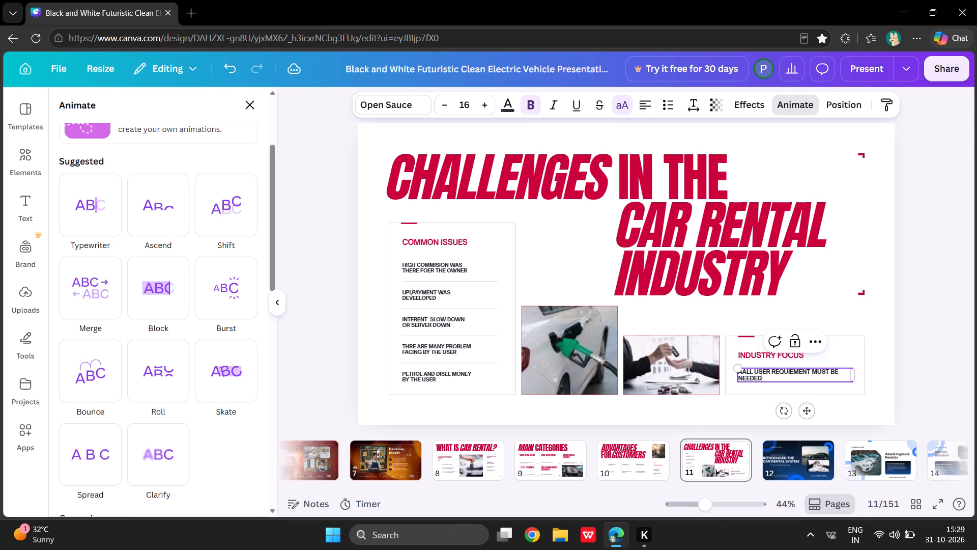
key("space")
left_click(249, 106)
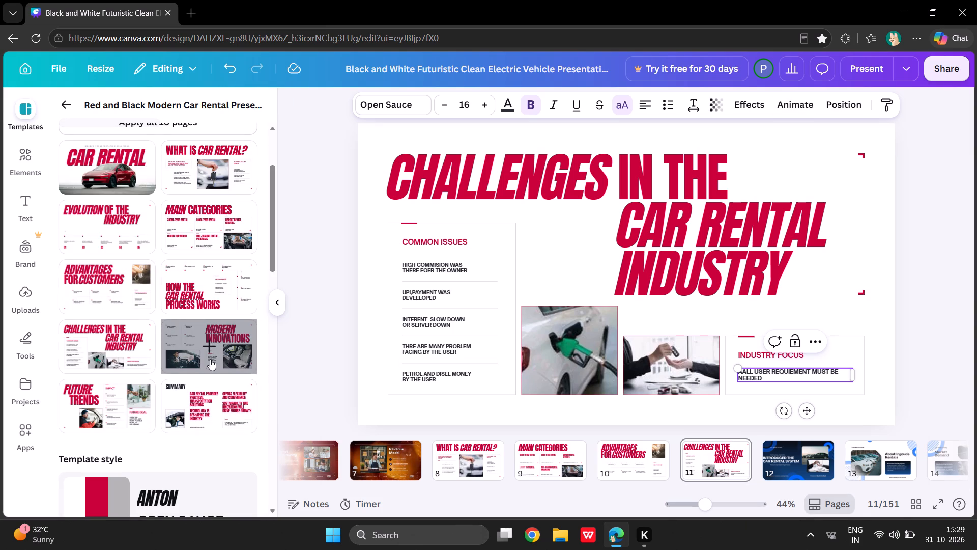
Add the "MODERN INNOVATIONS" template page to the presentation as a new page.
left_click(210, 359)
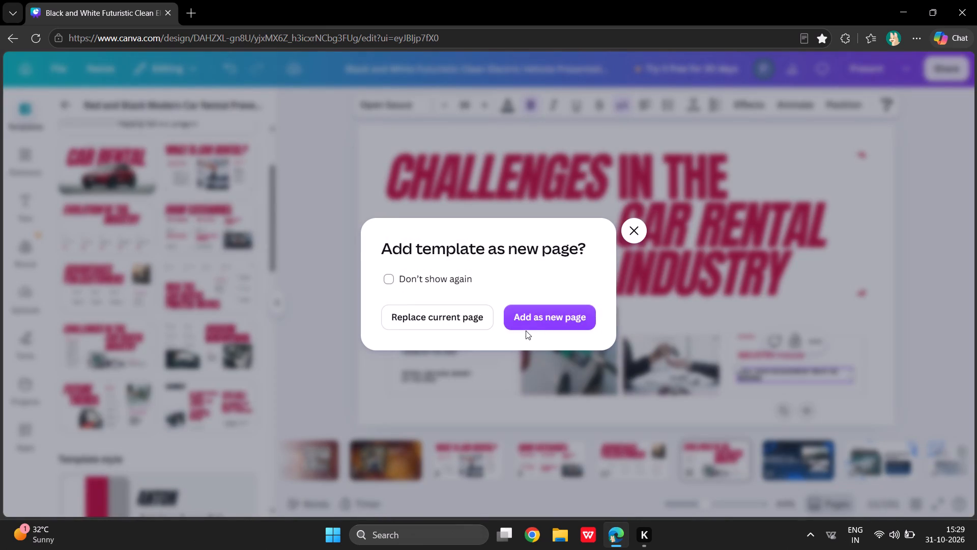
left_click(533, 323)
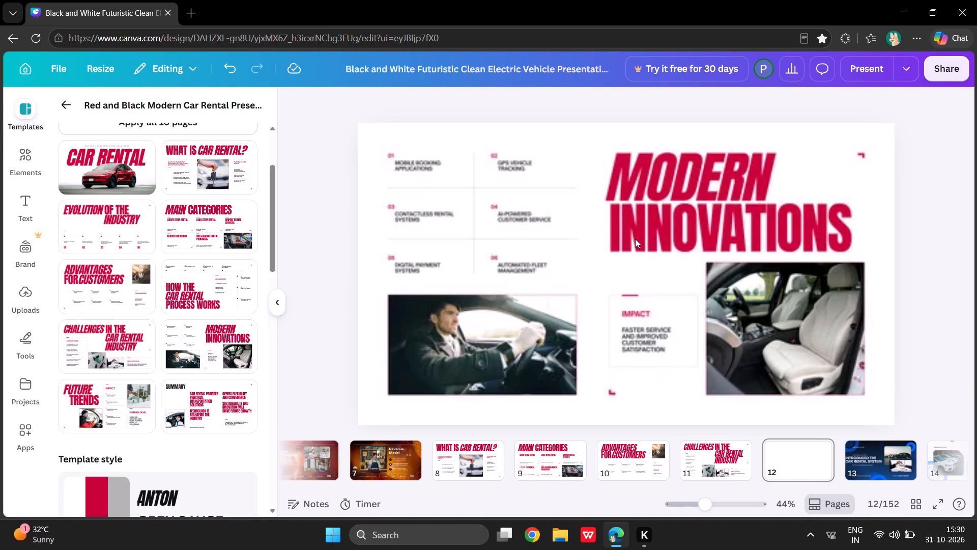
Apply the Block text animation to both title lines, "MODERN" and "INNOVATIONS".
left_click(674, 177)
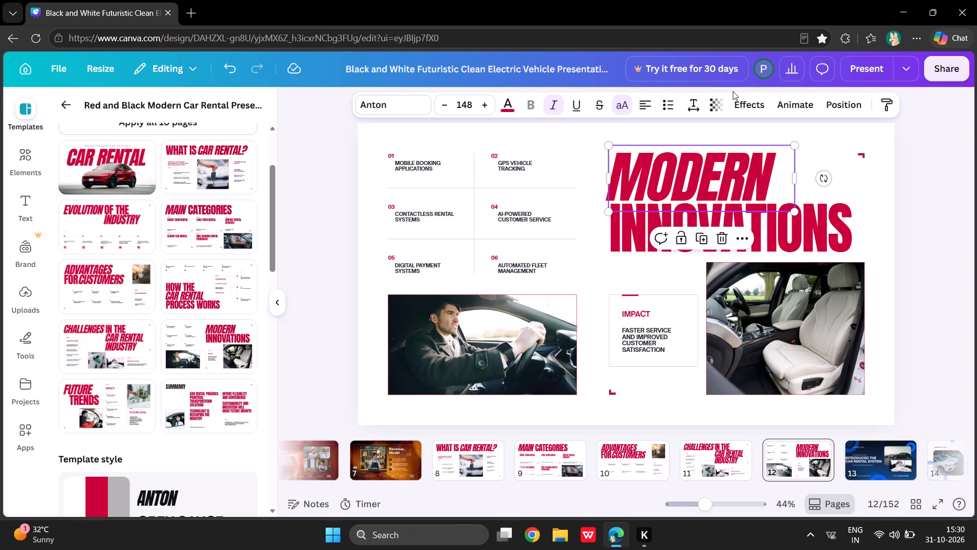
left_click(804, 112)
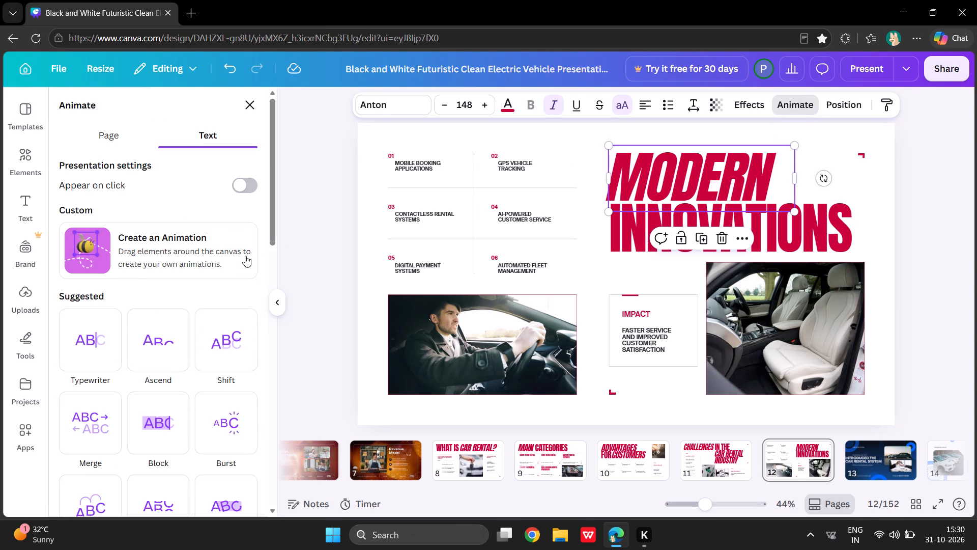
left_click(163, 422)
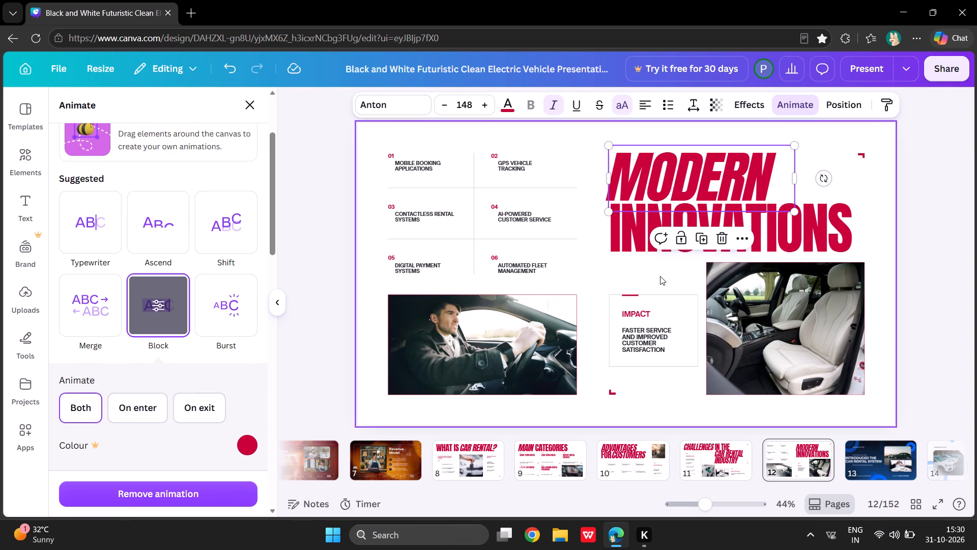
left_click(633, 226)
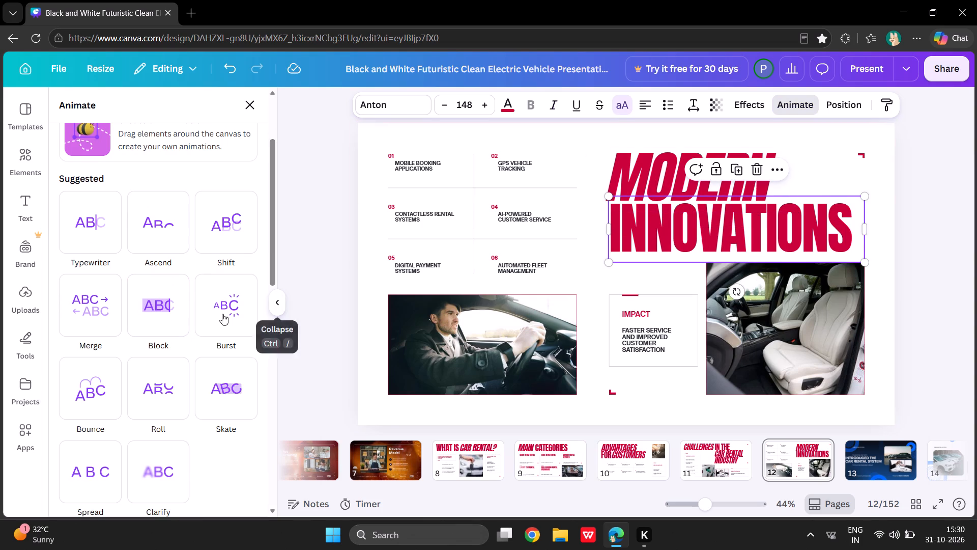
left_click(164, 293)
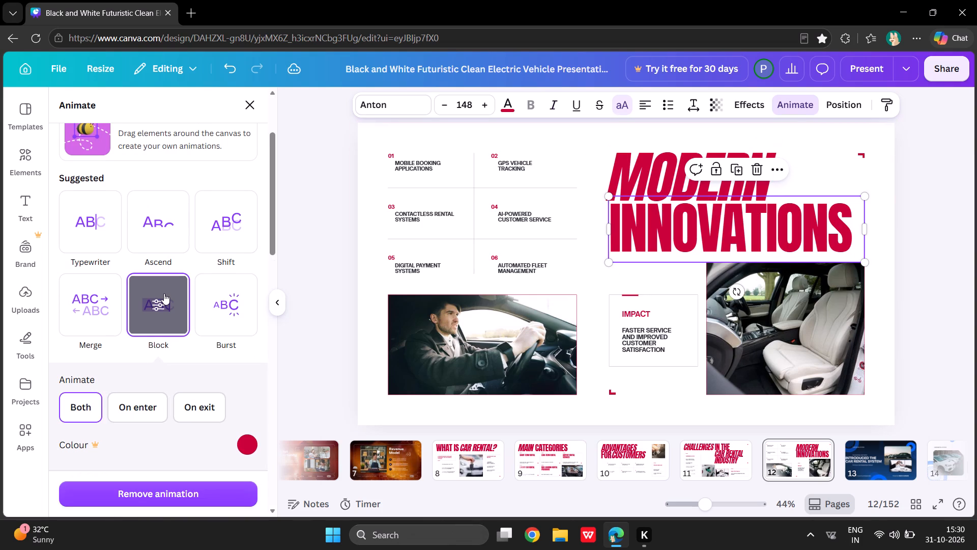
Apply the Blur animation to the photo of the driver and the photo of the car interior.
left_click(486, 365)
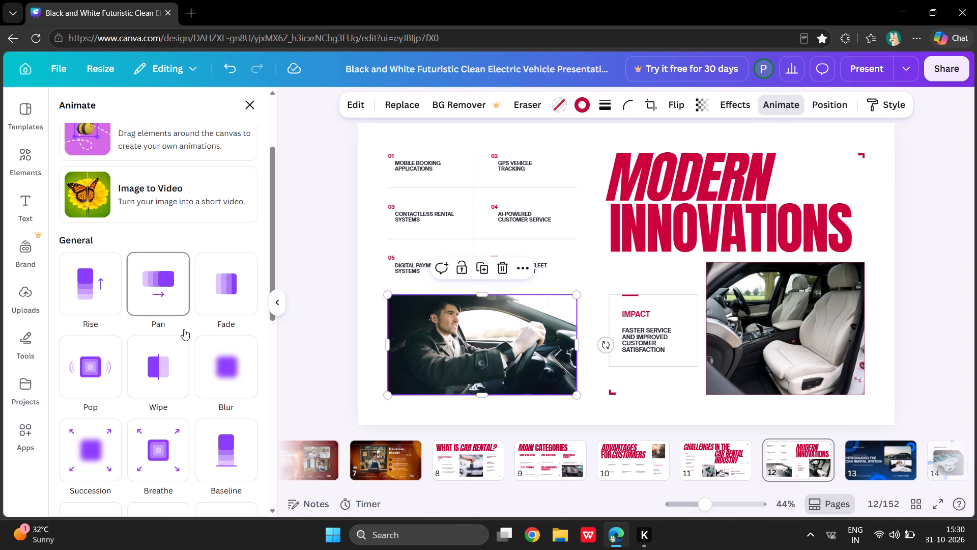
left_click(241, 371)
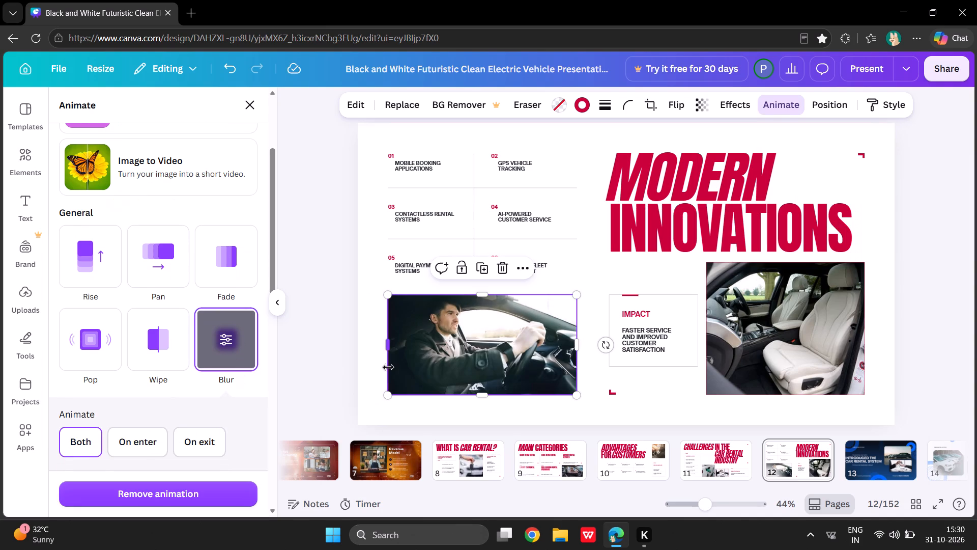
left_click(804, 300)
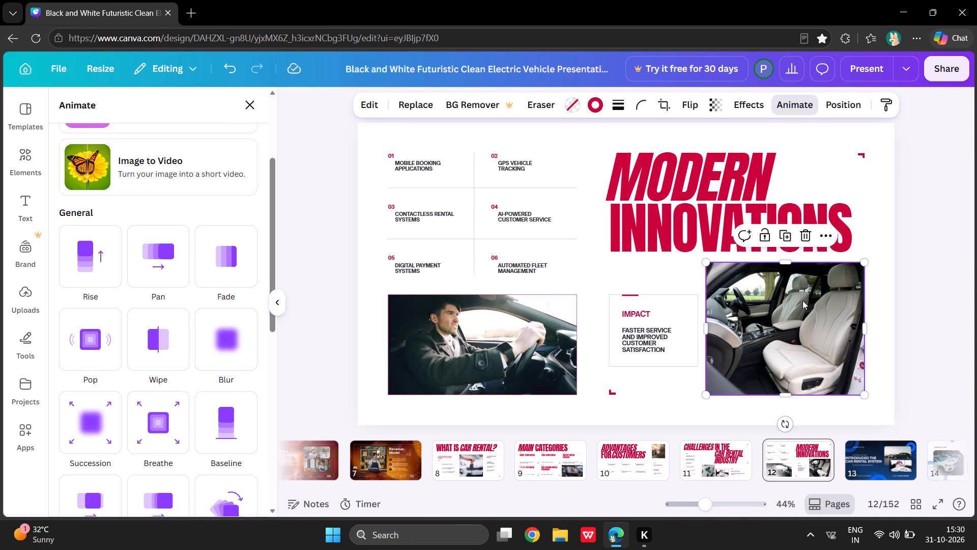
left_click(221, 375)
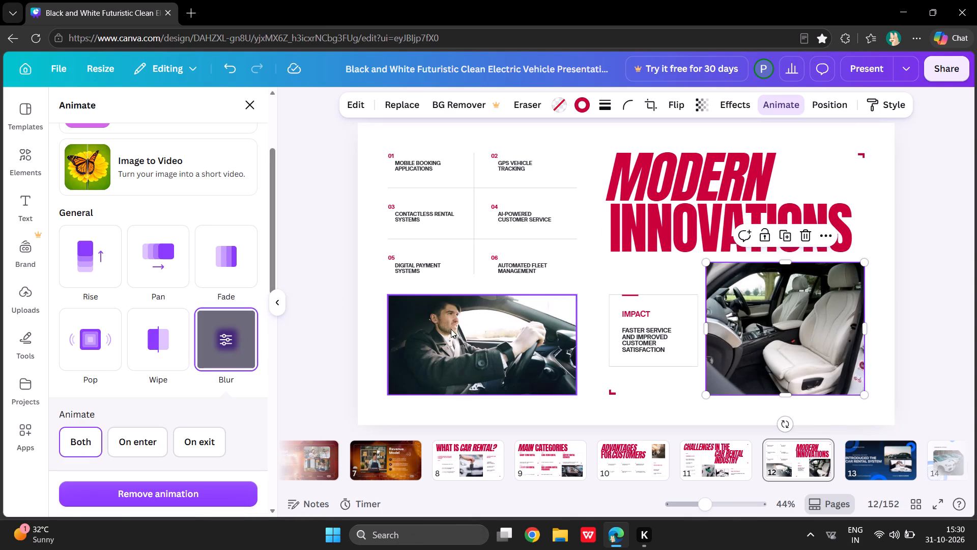
Replace the text under the IMPACT heading with "IMPACT CAR RENTAL SYSTEM".
double_click(625, 331)
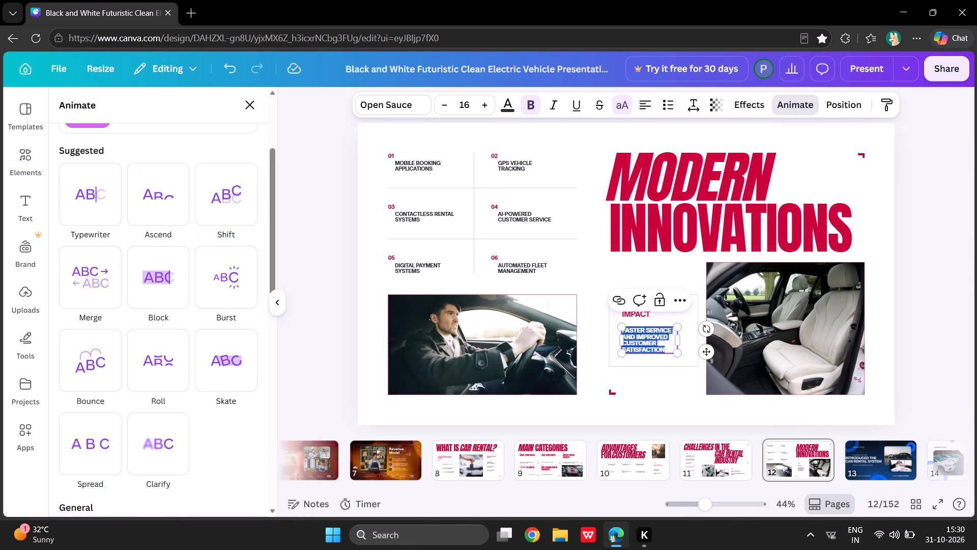
key("BackSpace")
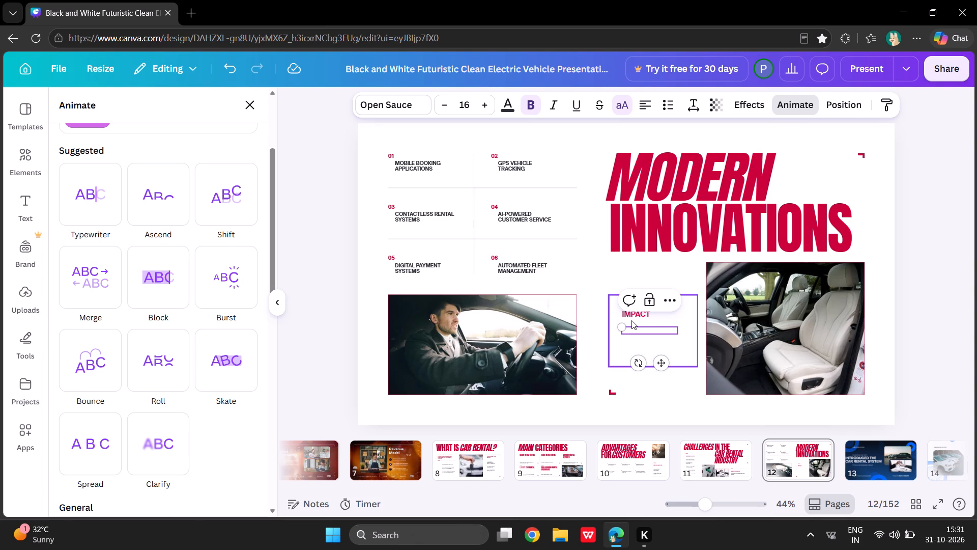
type("IMPACT CAR RENTAL SYSTEM")
key("space")
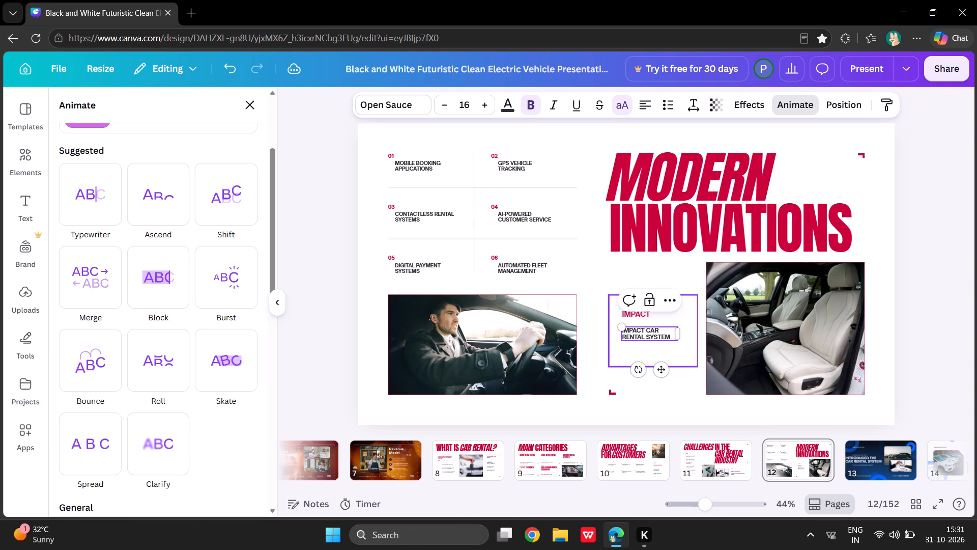
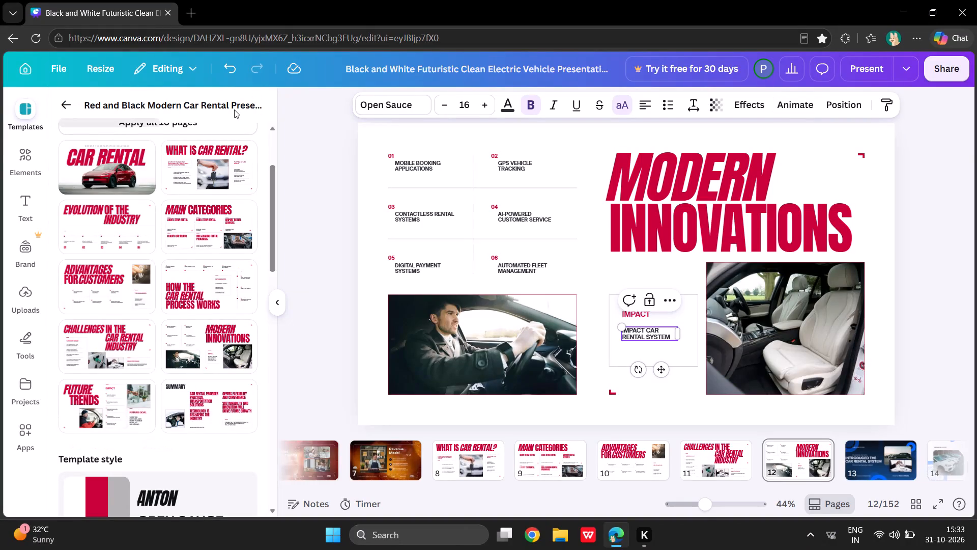
Add the "CAR DEALER" cover page of the Black and Yellow Modern Dynamic Car Dealer Presentation template as a new page.
left_click(58, 99)
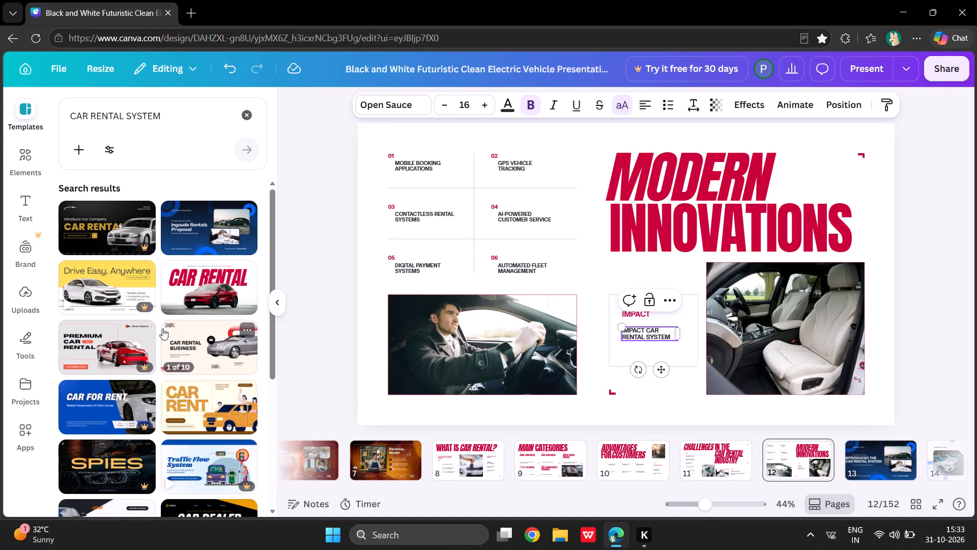
scroll(162, 328, "down", 2)
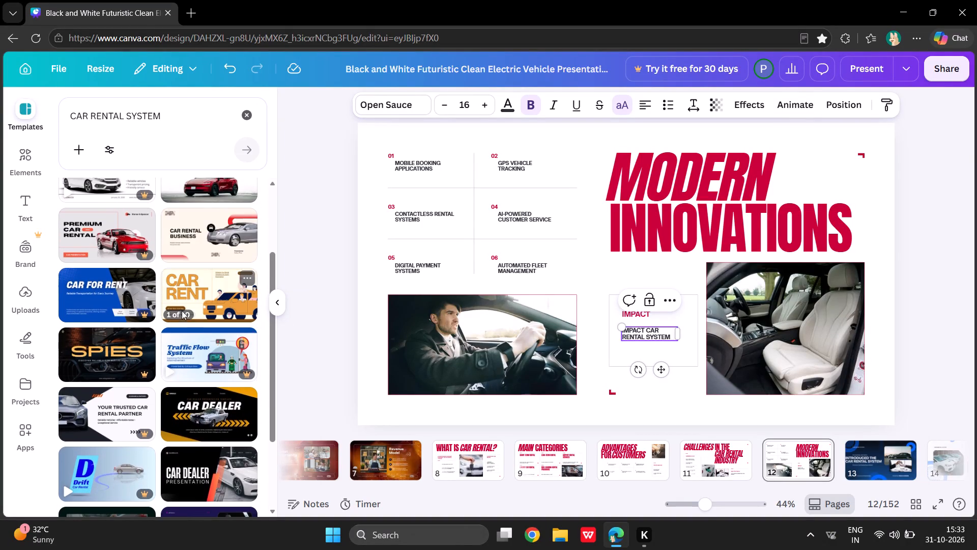
scroll(182, 311, "down", 1)
left_click(182, 311)
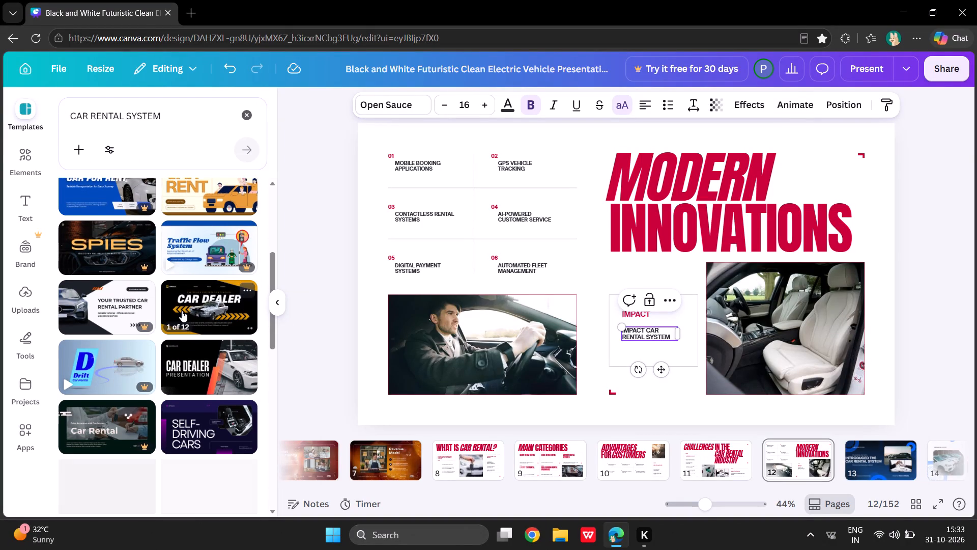
left_click(182, 311)
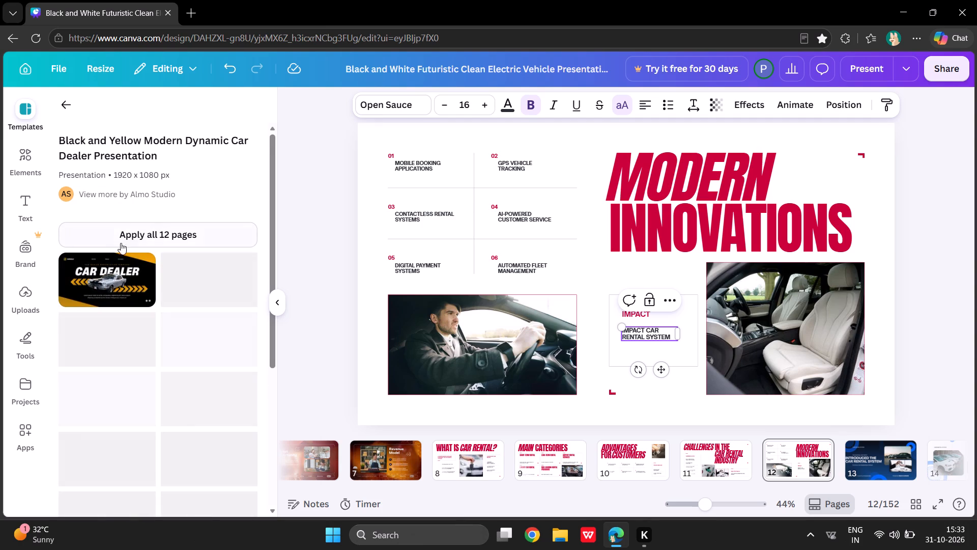
left_click(97, 280)
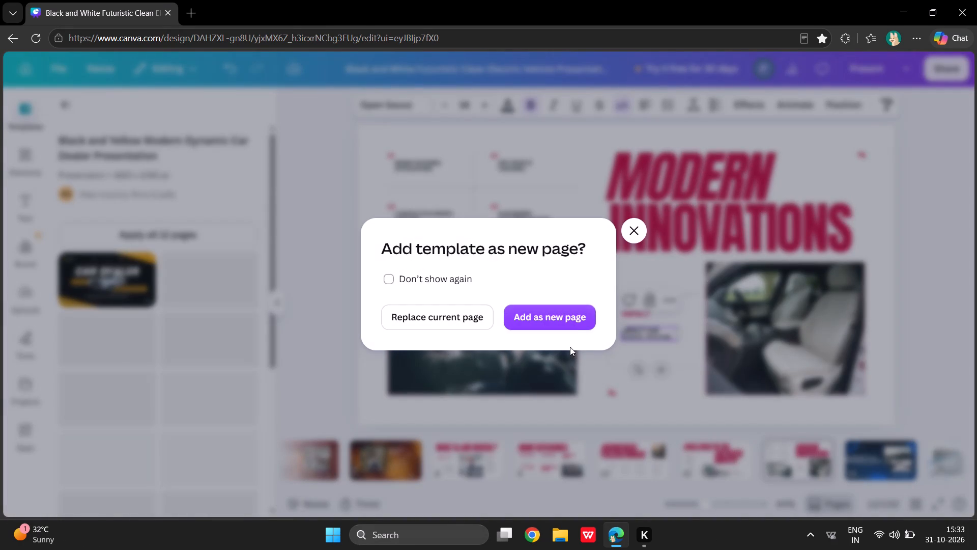
left_click(574, 321)
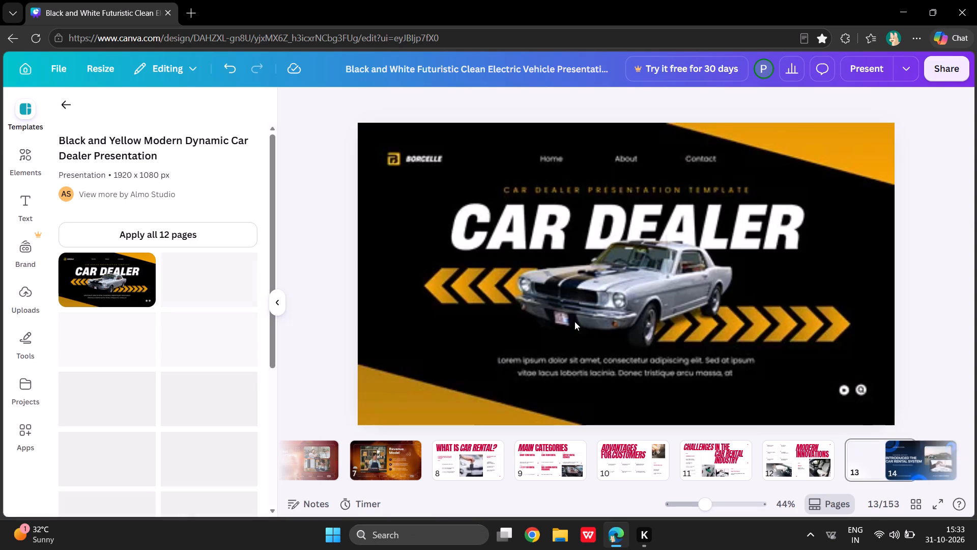
Replace the "BORCELLE" logo text with "CAR RENTAL SYSTEM" and widen its text box to fit one line.
double_click(427, 161)
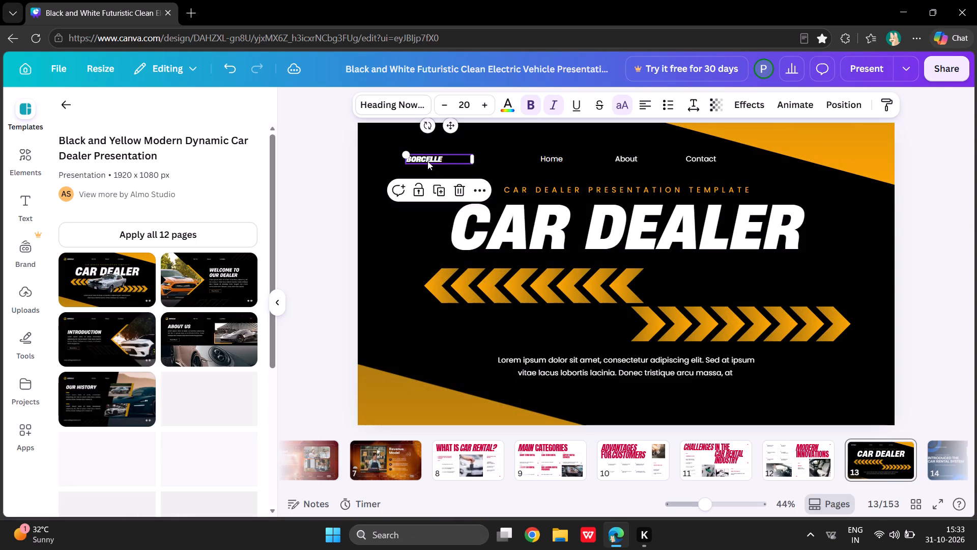
key("BackSpace")
type("CAR RENTAL SY")
type("STEM")
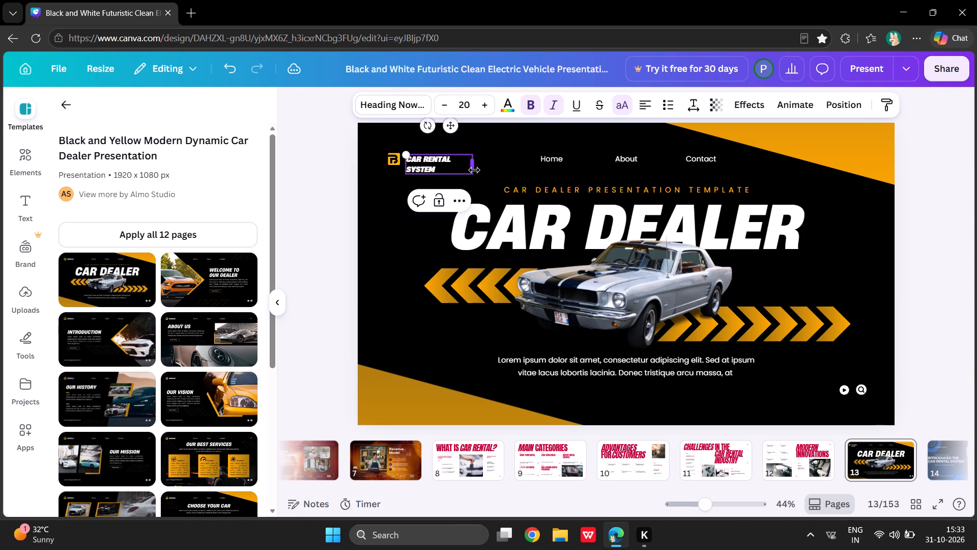
left_click_drag(474, 170, 487, 166)
Set the "Home" navigation label's font size to 24 and realign it with the other header labels.
left_click(556, 160)
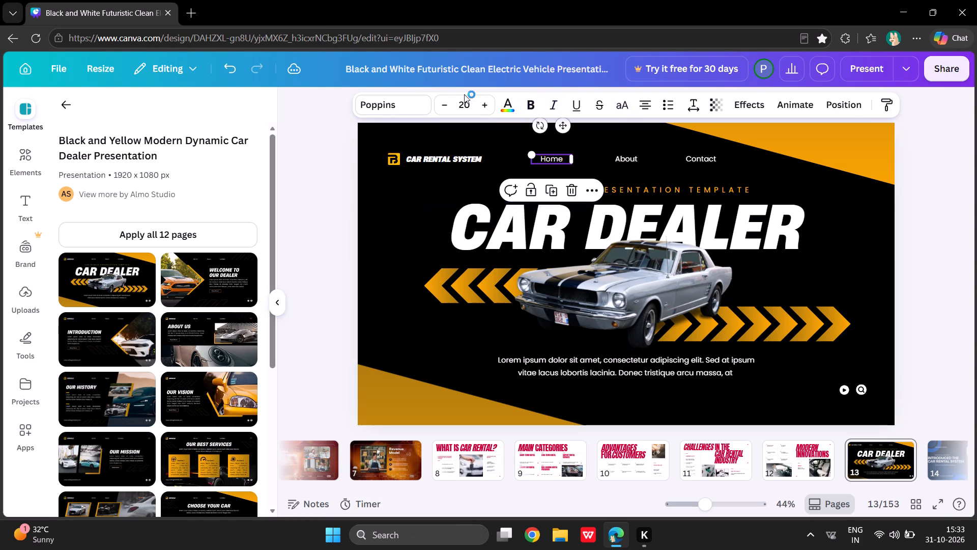
triple_click(482, 105)
left_click(482, 105)
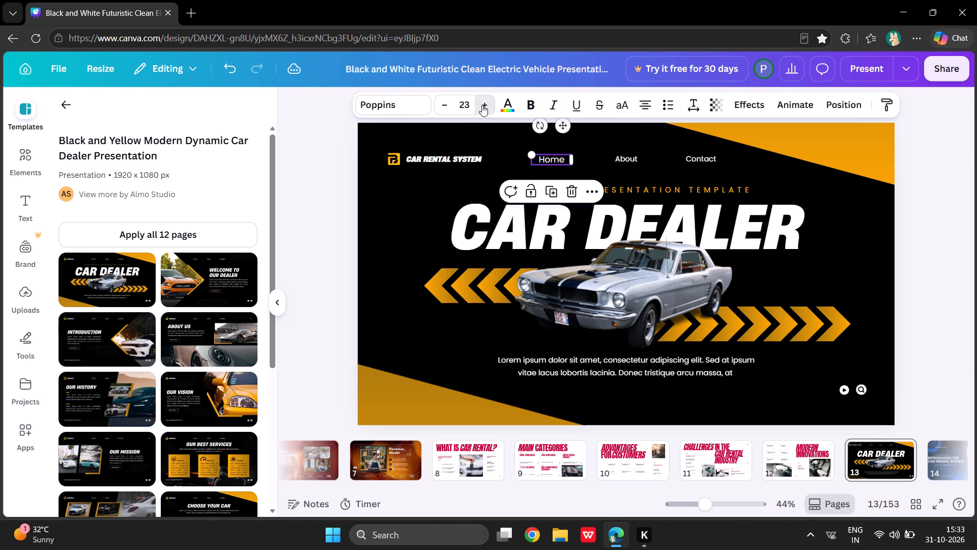
left_click_drag(563, 126, 567, 120)
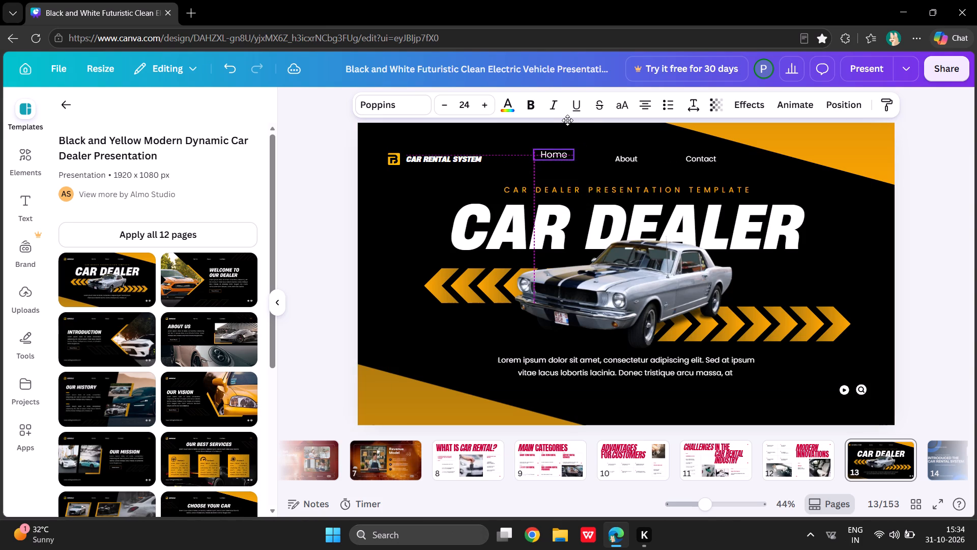
left_click_drag(567, 120, 569, 124)
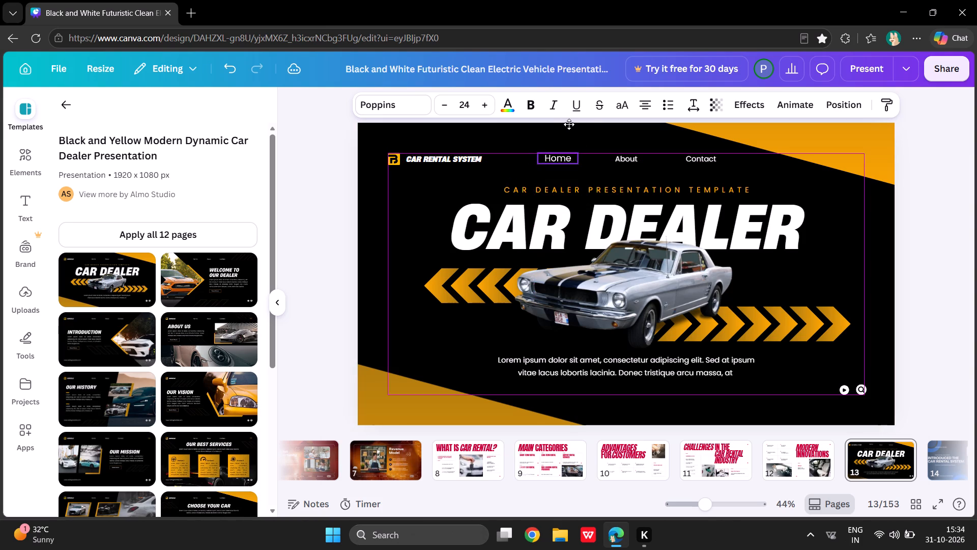
left_click_drag(569, 124, 568, 126)
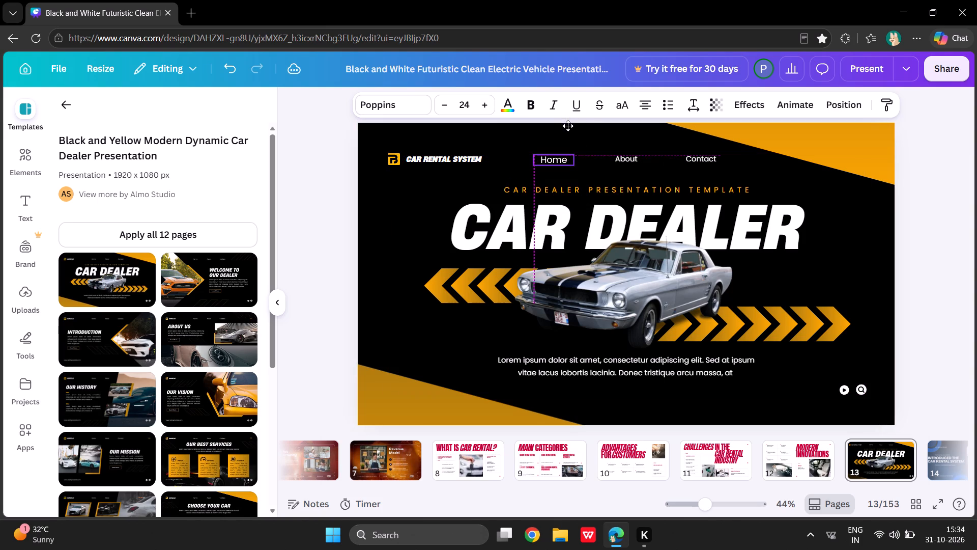
left_click_drag(568, 126, 568, 125)
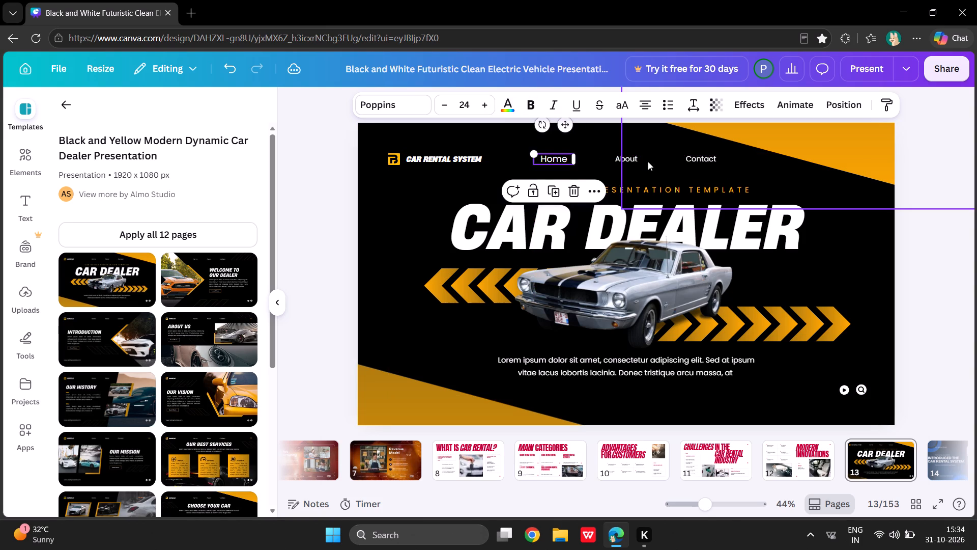
Set the "About" navigation label's font size to 24 and align it level with "Home".
left_click(642, 159)
left_click(496, 106)
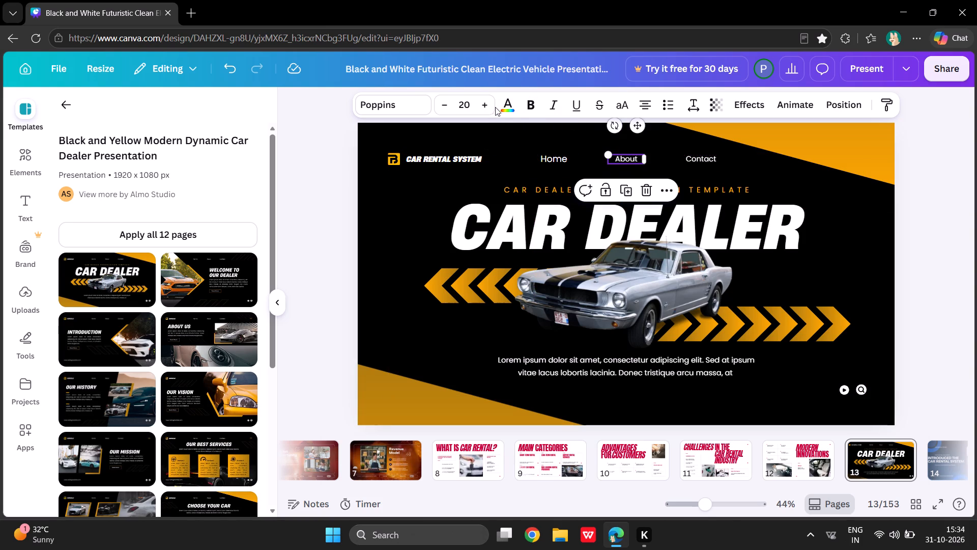
triple_click(490, 107)
left_click(491, 107)
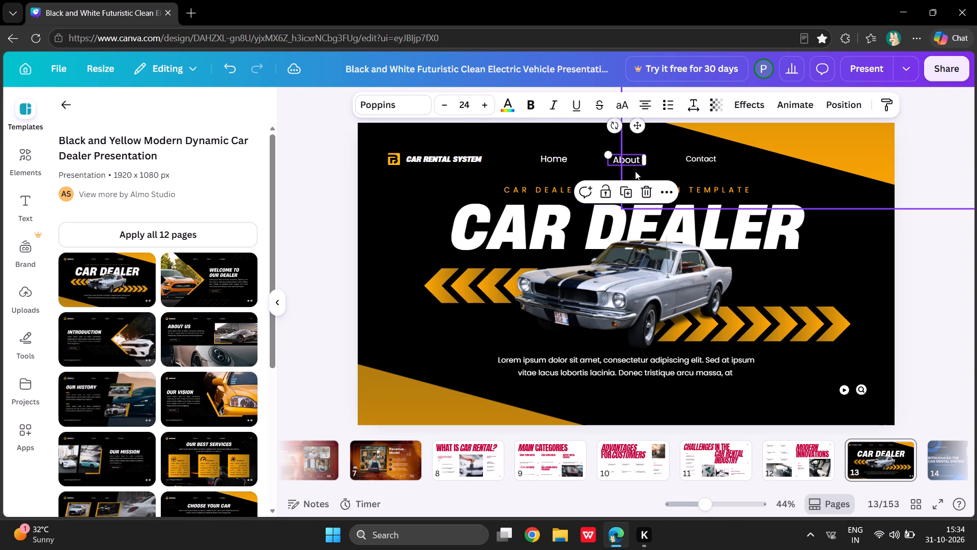
left_click(635, 126)
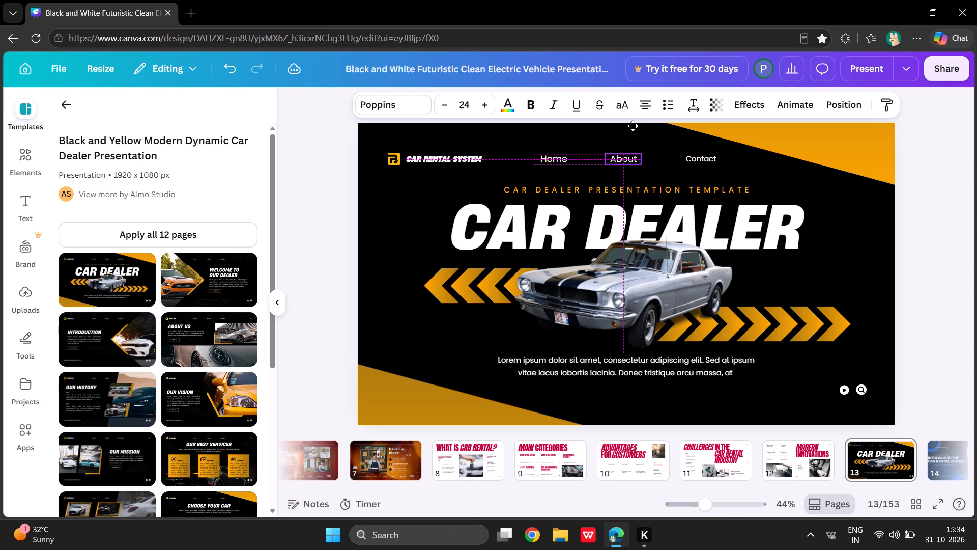
Set the "Contact" navigation label's font size to 24 and shift it slightly within the header row.
left_click(693, 159)
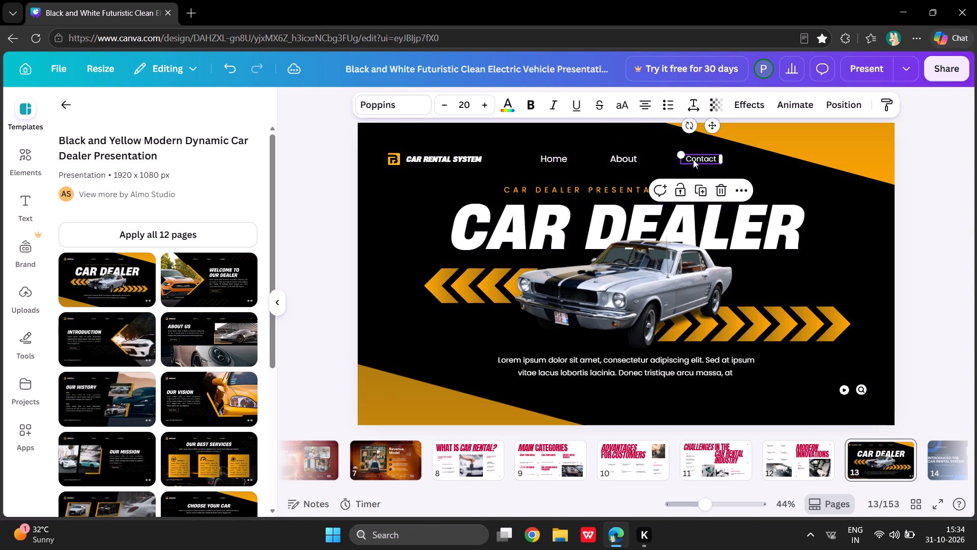
triple_click(485, 109)
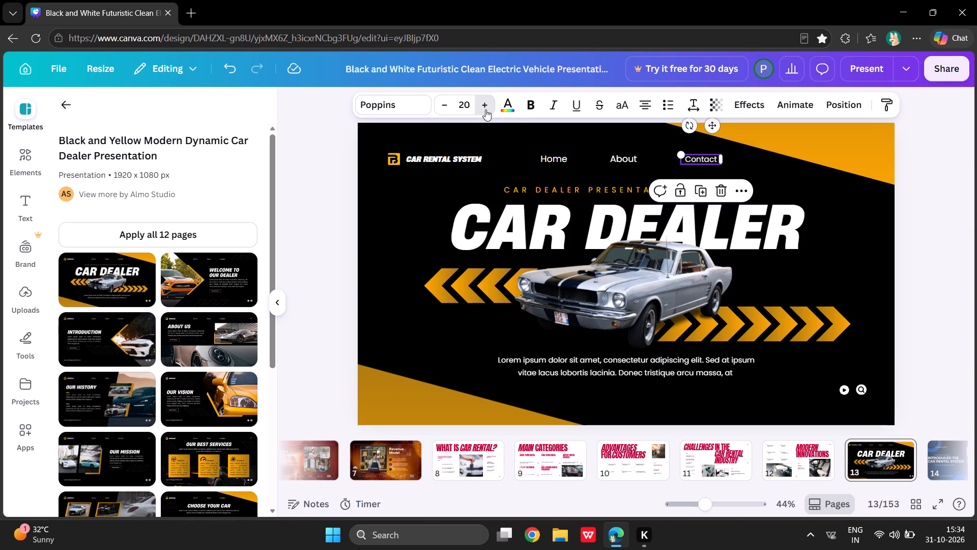
left_click(485, 109)
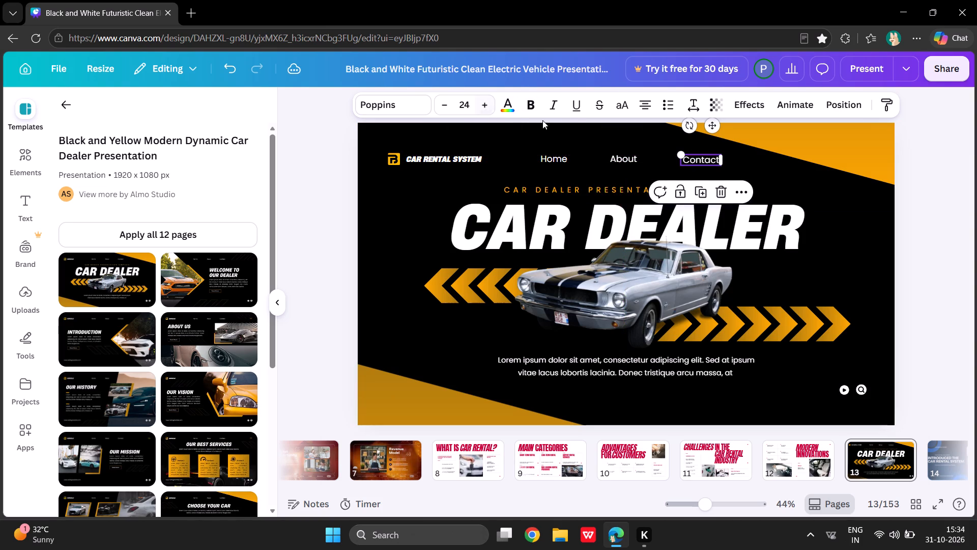
left_click_drag(672, 144, 659, 145)
left_click(711, 161)
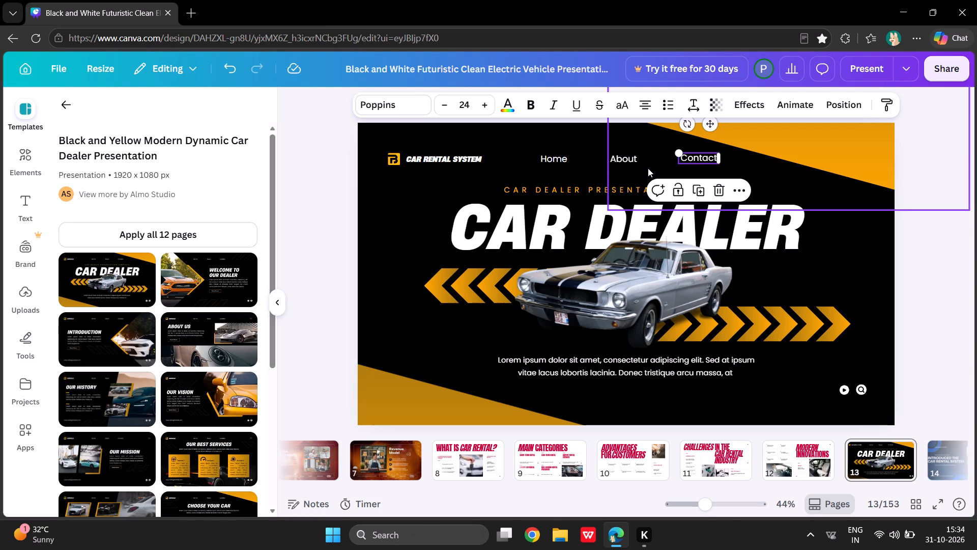
Replace the placeholder paragraph below the car with "CAR RENTAL SYSTEM WHERE PEOPLE RENT THE VEHICALS".
double_click(542, 359)
key("BackSpace")
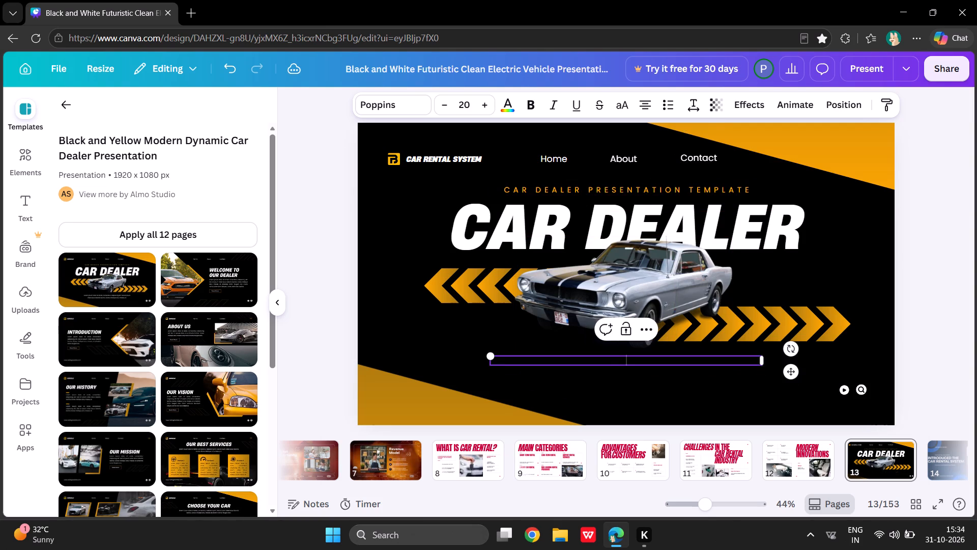
type("CAR RENTAL SYSTEM")
key("space")
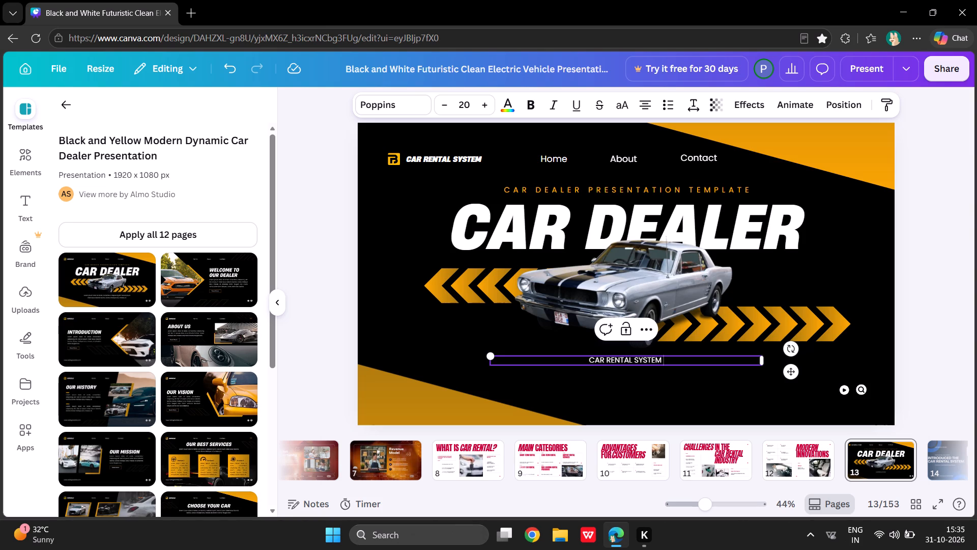
key("space")
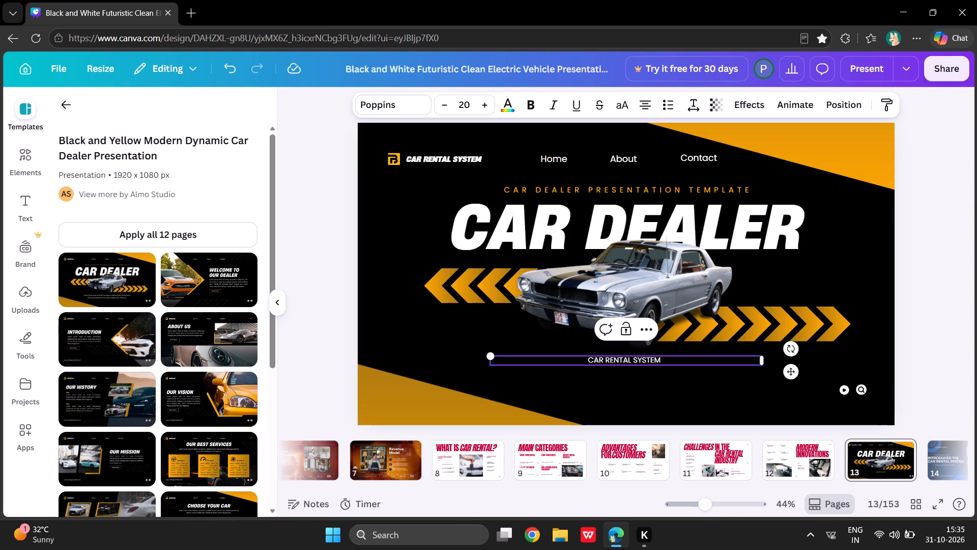
key("BackSpace")
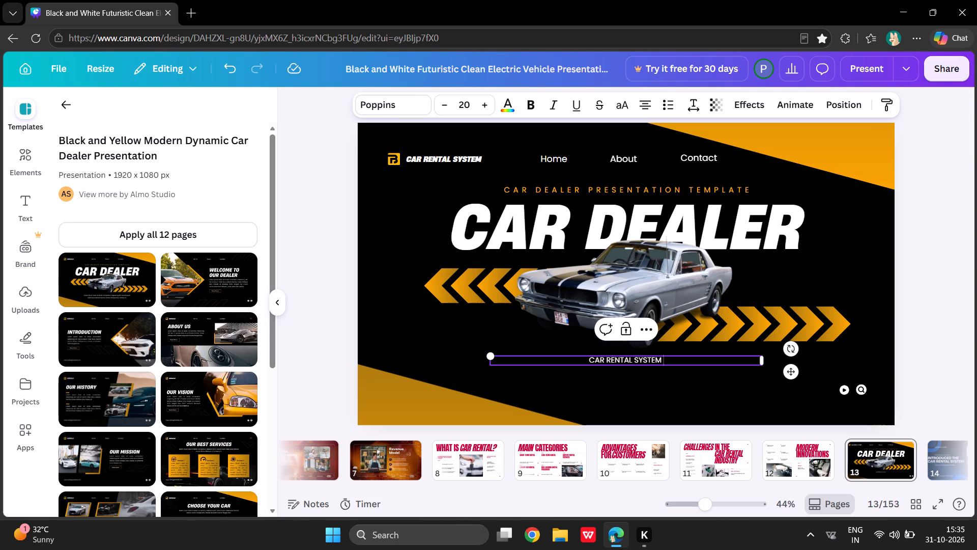
type("WHR")
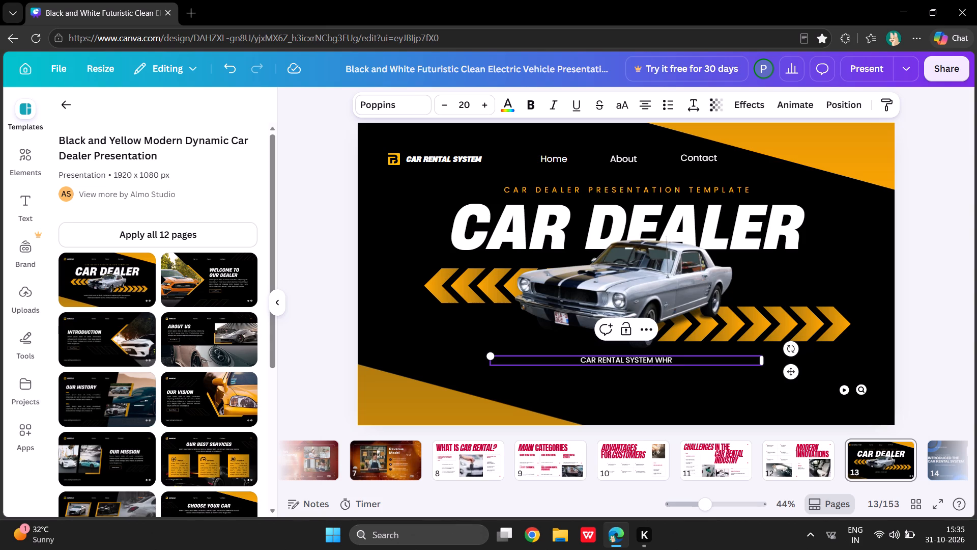
key("BackSpace")
type("EE")
key("BackSpace")
type("RE PEOPLE")
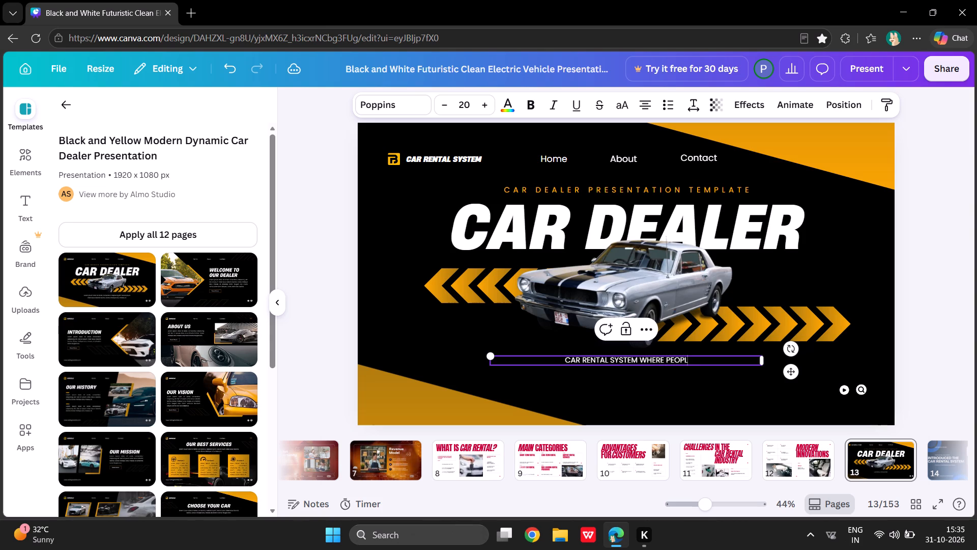
key("space")
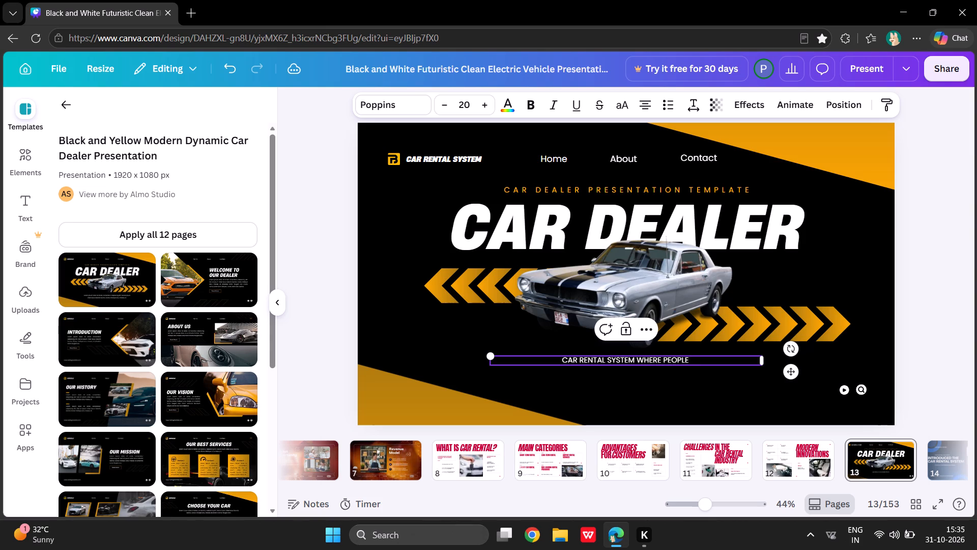
type("RENT THE VEH")
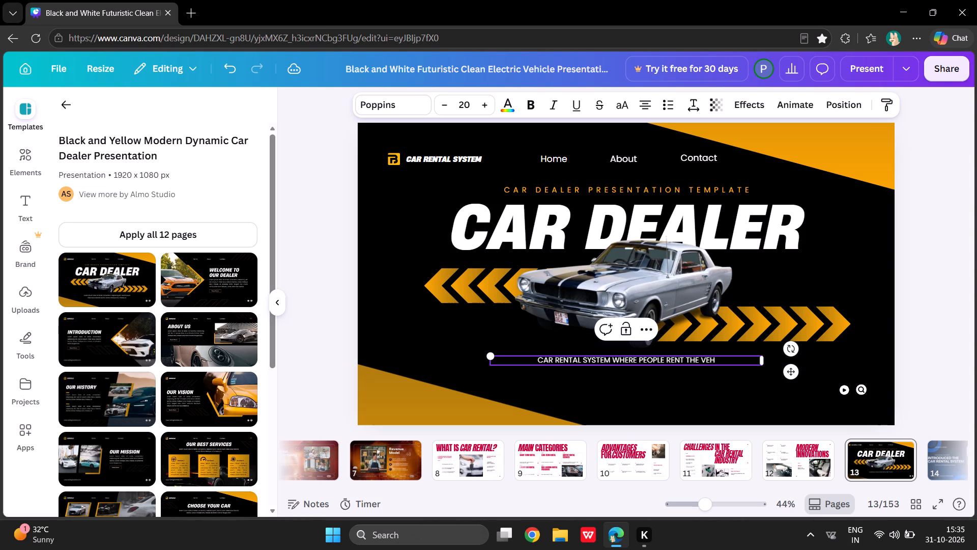
type("ICALS")
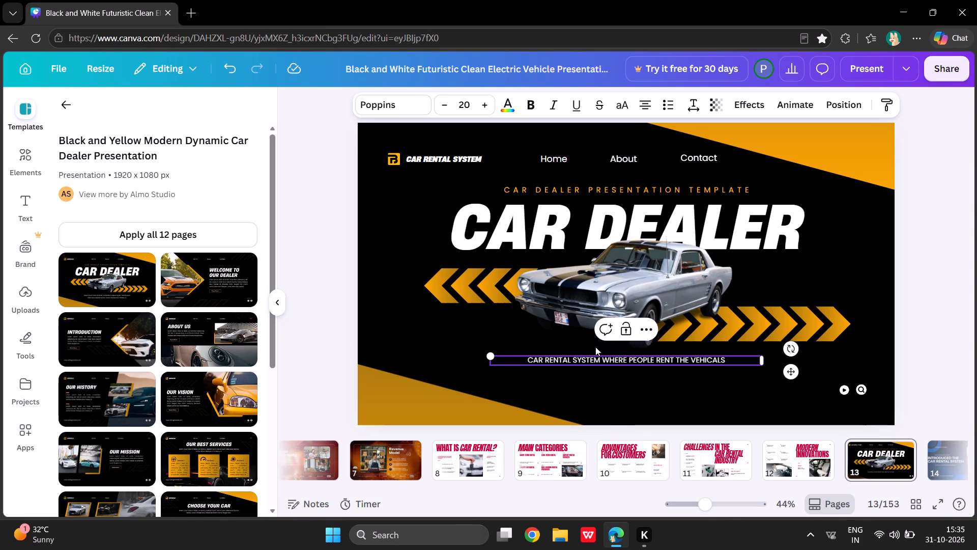
Add the "WELCOME TO OUR DEALER" page from the same template as a new page.
left_click(211, 260)
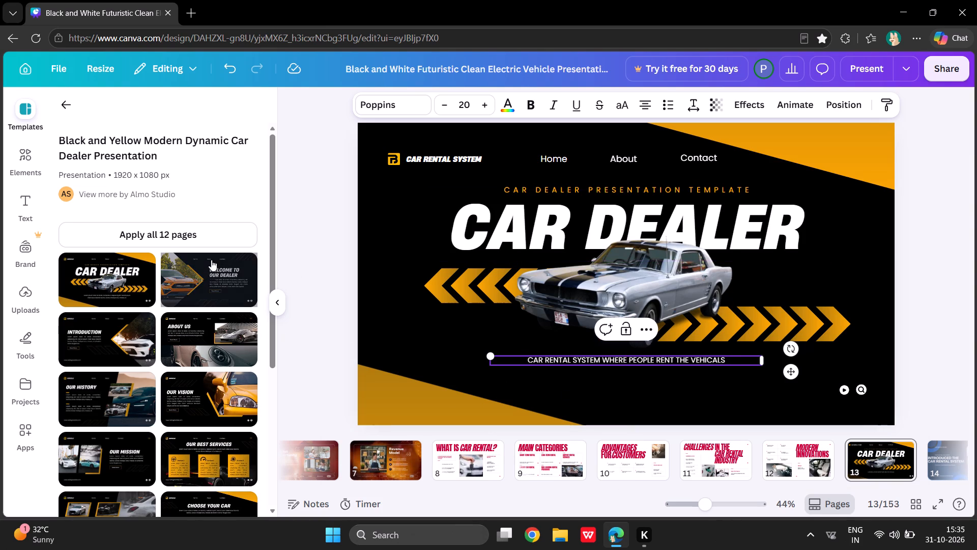
left_click(563, 313)
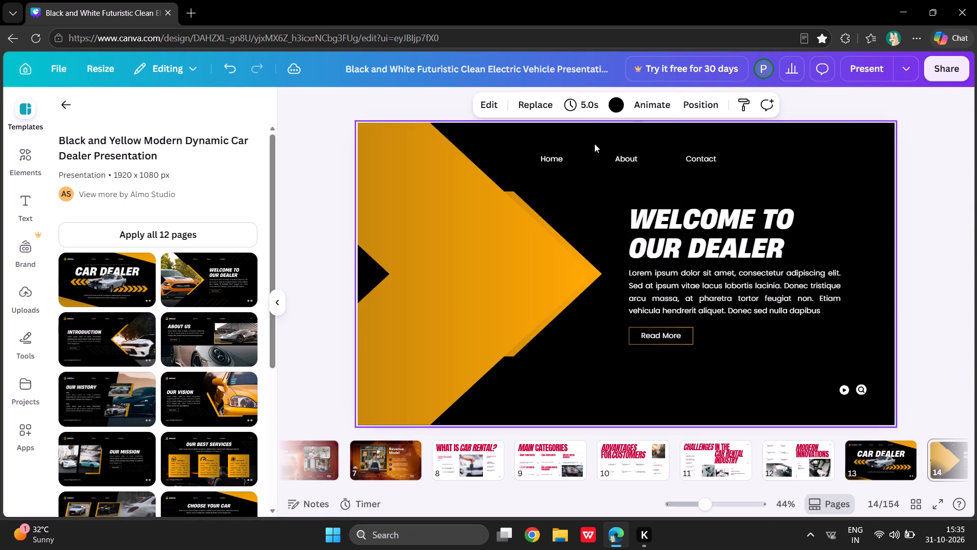
Set the "Home" navigation label's font size to 24 on the "WELCOME TO OUR DEALER" page.
left_click(557, 162)
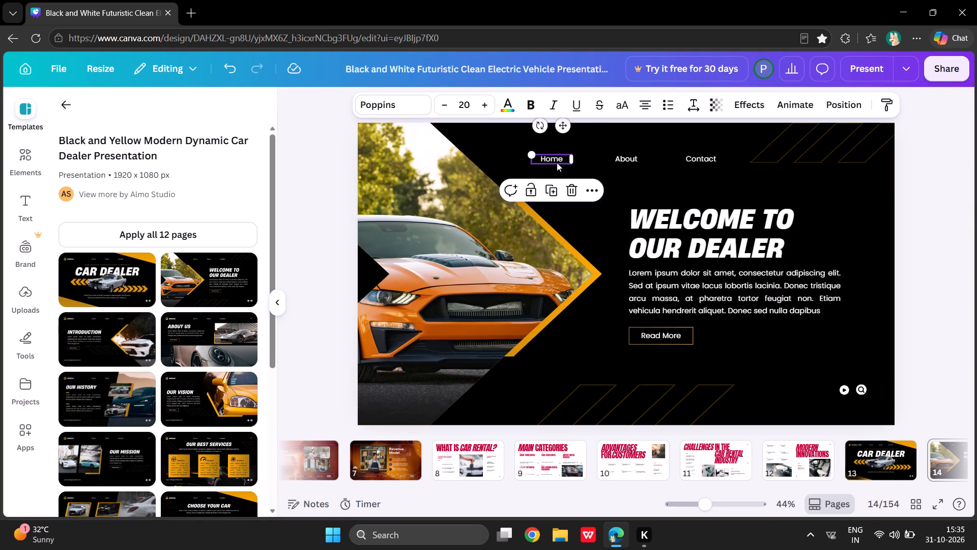
triple_click(484, 102)
left_click(484, 102)
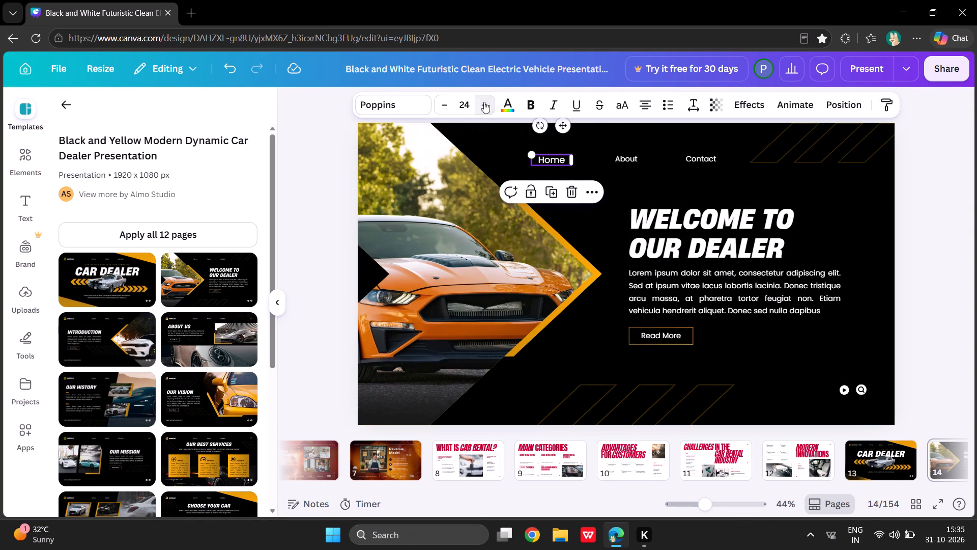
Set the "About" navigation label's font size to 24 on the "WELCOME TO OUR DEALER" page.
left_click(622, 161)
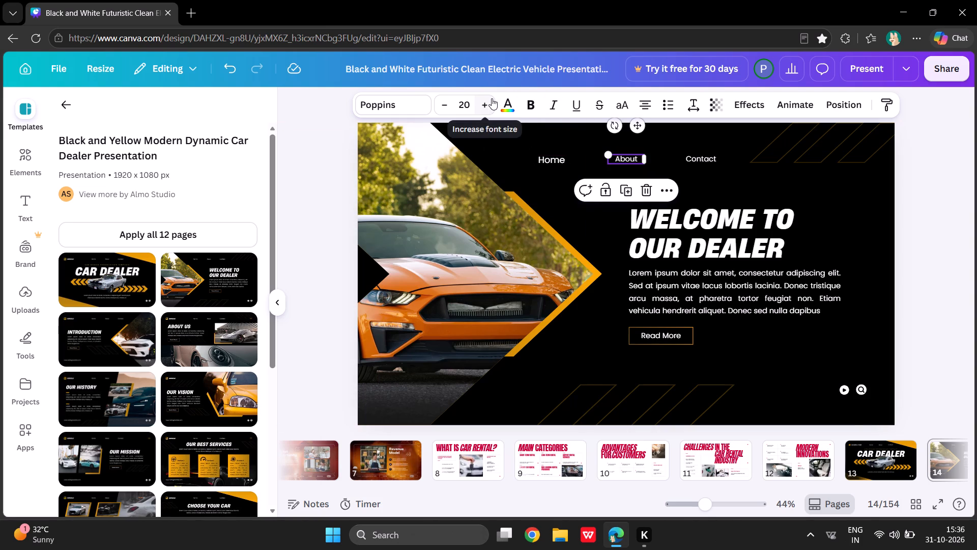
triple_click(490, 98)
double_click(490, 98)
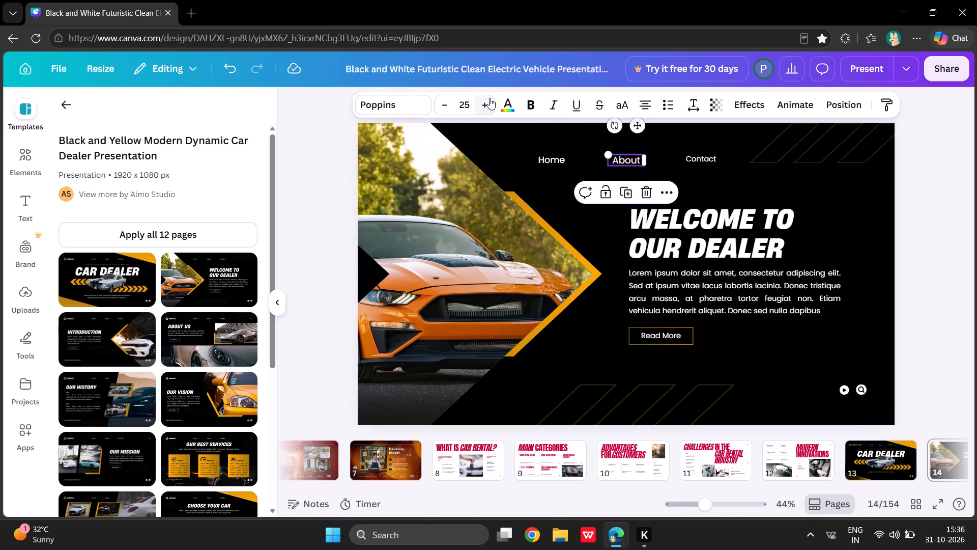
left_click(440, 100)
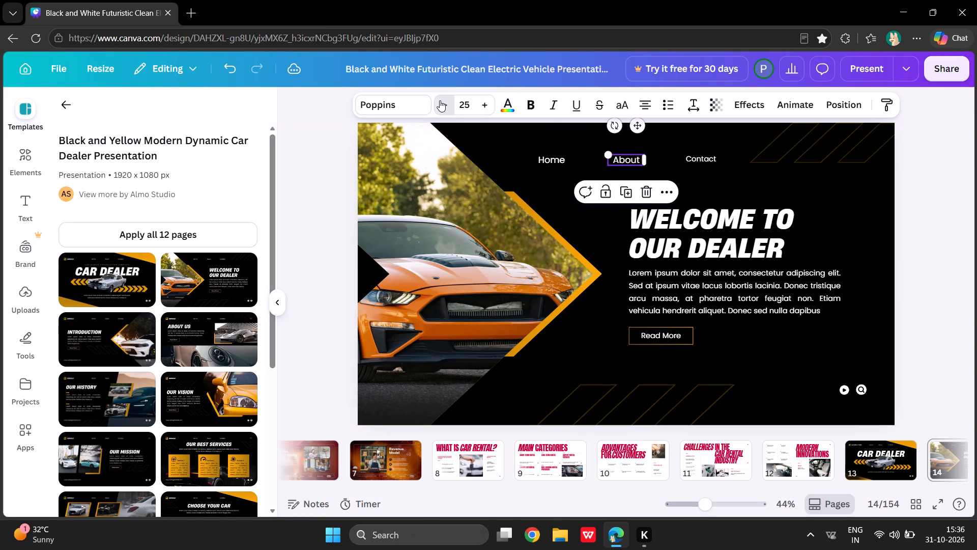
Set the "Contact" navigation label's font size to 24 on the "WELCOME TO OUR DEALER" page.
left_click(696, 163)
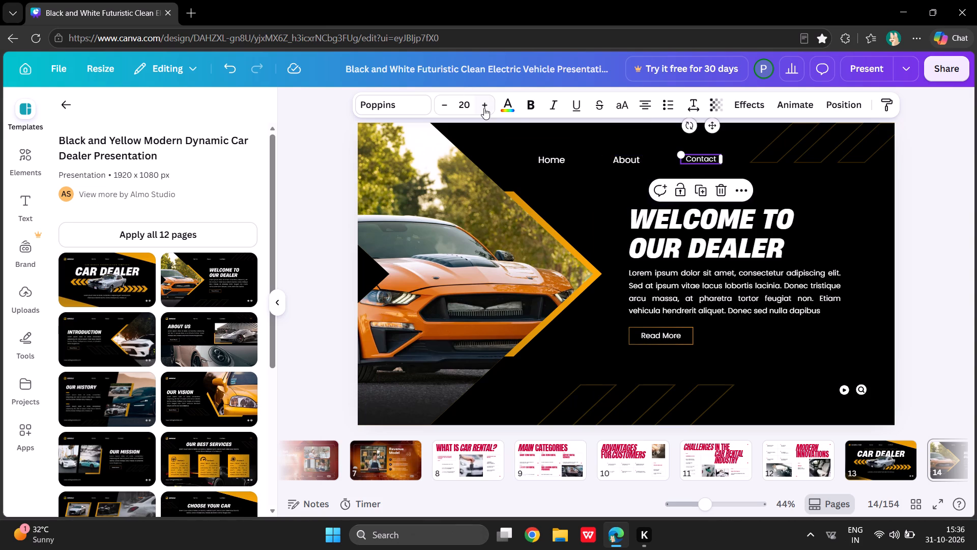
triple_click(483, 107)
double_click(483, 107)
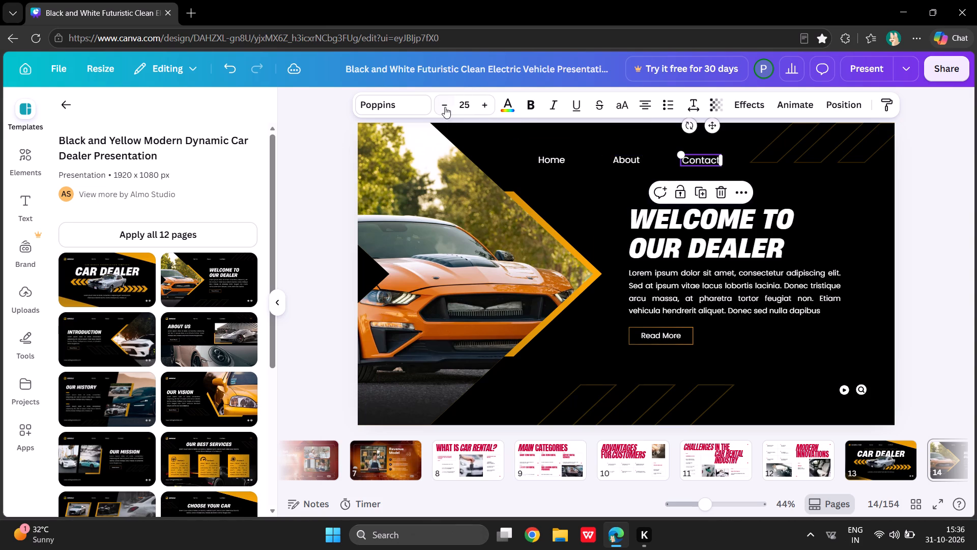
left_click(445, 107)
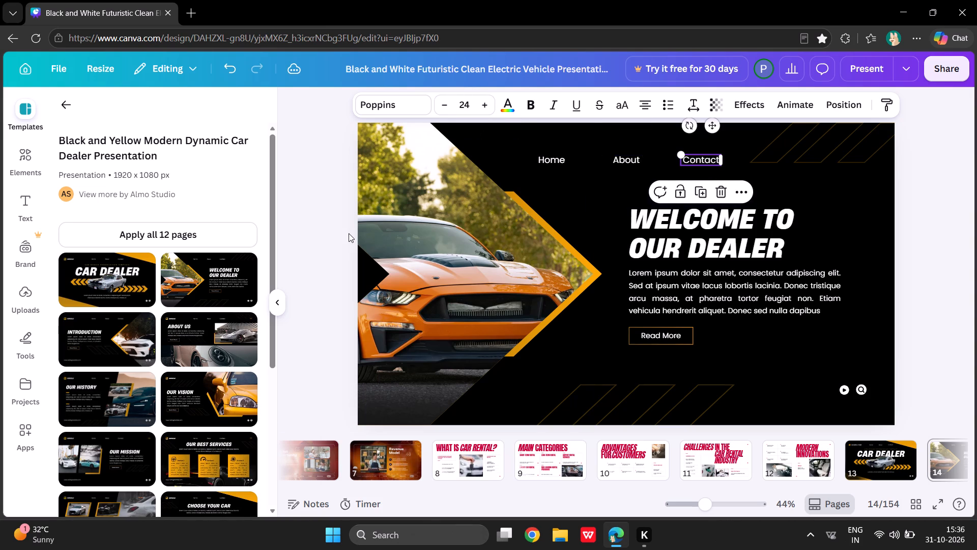
Apply the template's "CAR DEALER" cover layout to page 14 in place of its current design.
left_click(119, 283)
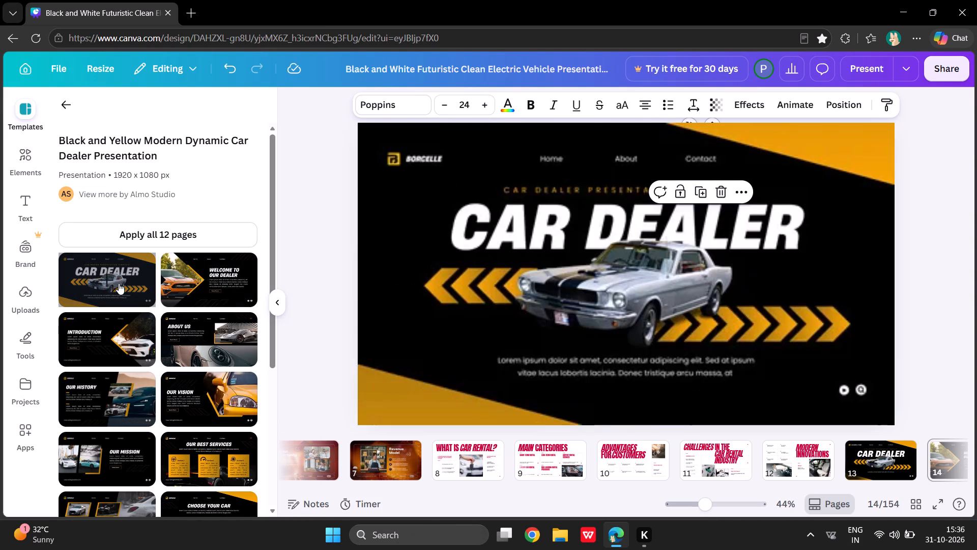
Copy the "CAR RENTAL SYSTEM" header text from page 13 and return to the "CAR DEALER" page 14.
double_click(432, 162)
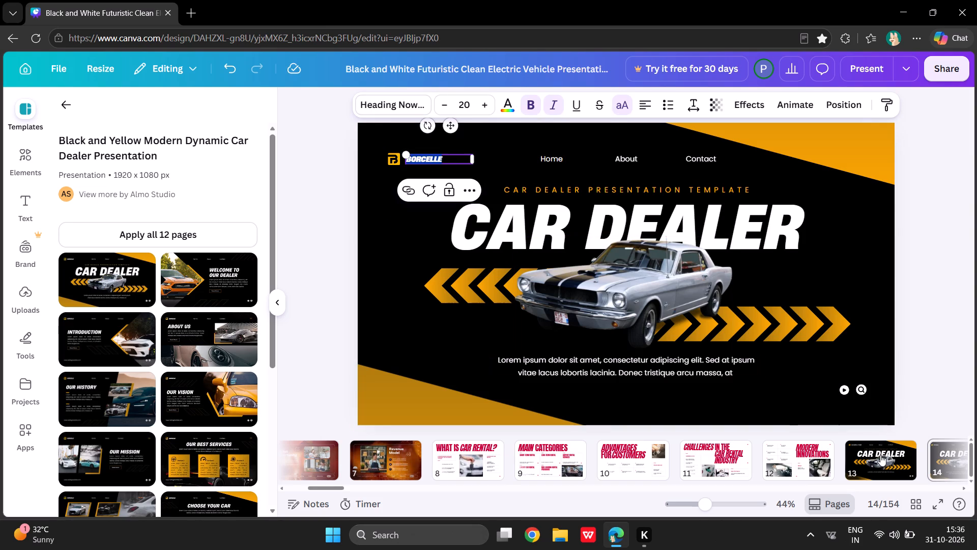
scroll(880, 455, "left", 3)
left_click(736, 458)
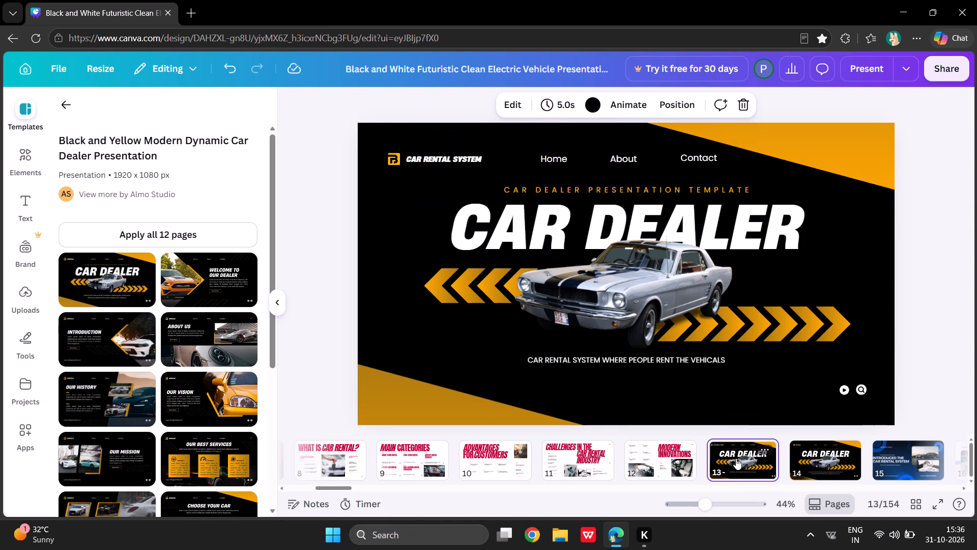
left_click(436, 159)
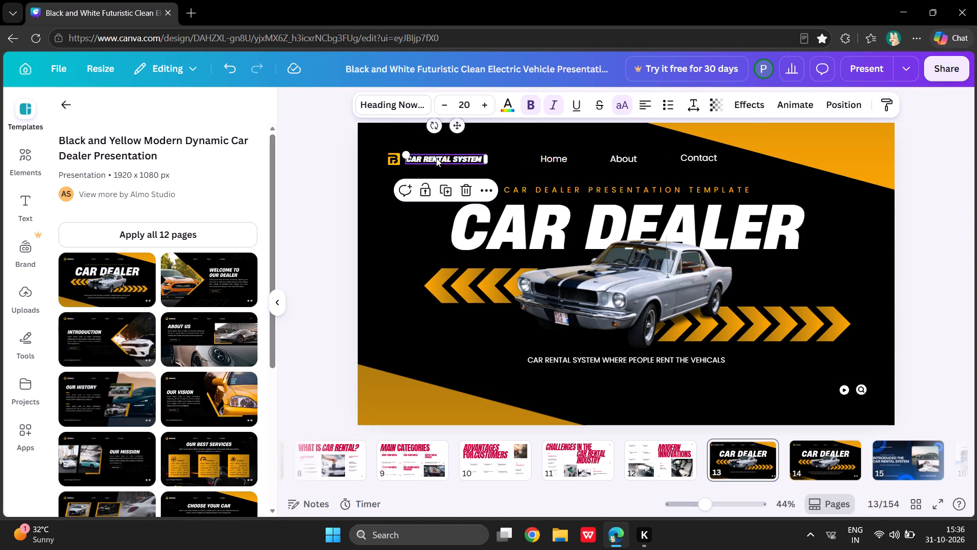
key("ctrl+c")
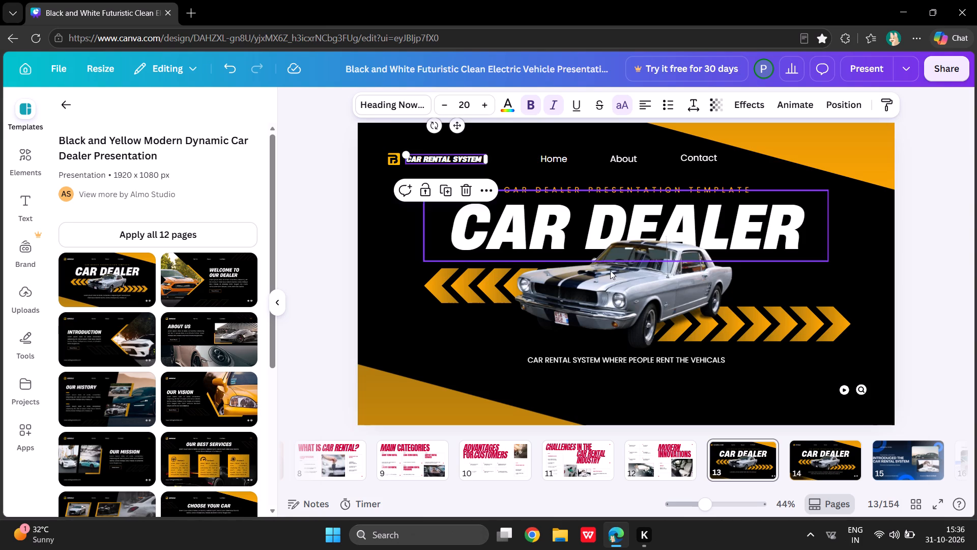
left_click(814, 470)
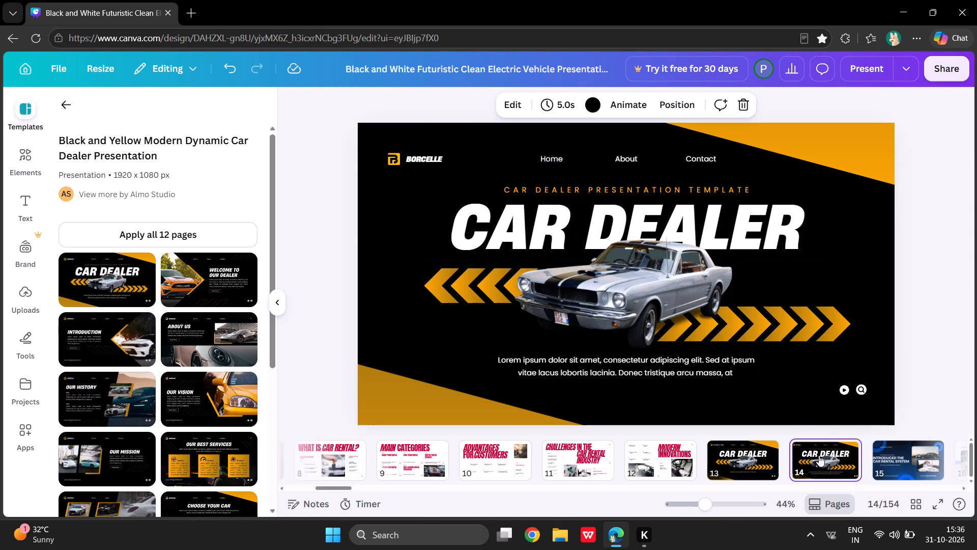
Look through the remaining pages to the end of the presentation and examine pages 153 and 154.
scroll(829, 459, "left", 5)
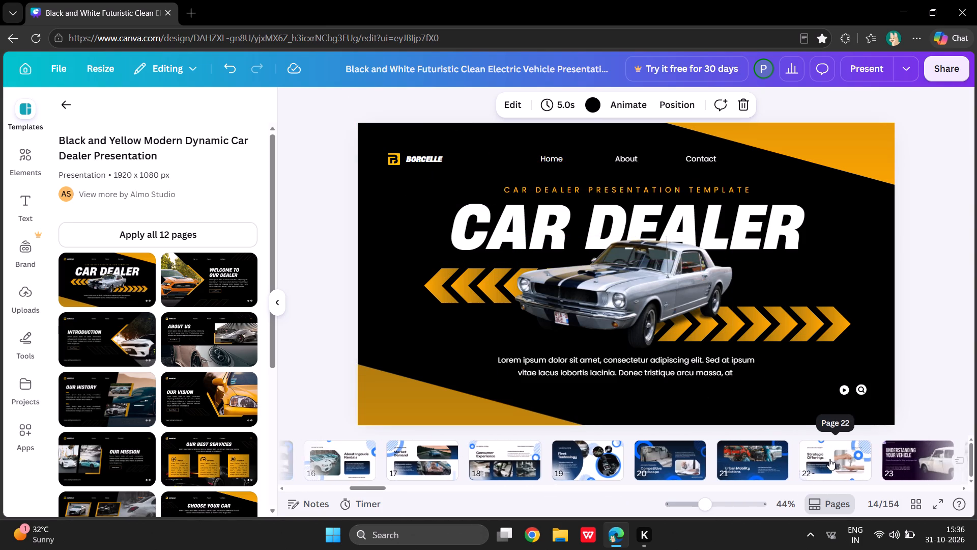
scroll(829, 459, "left", 4)
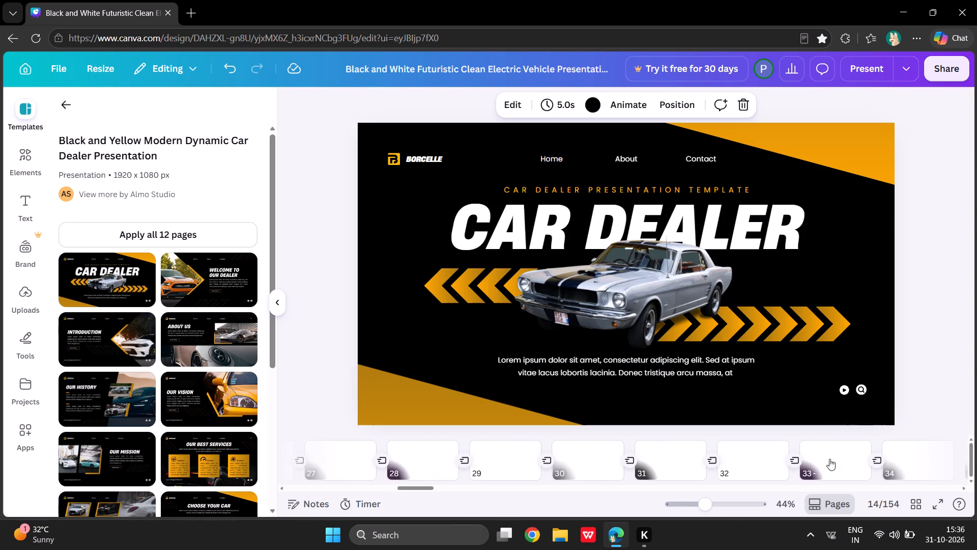
scroll(829, 459, "left", 12)
scroll(829, 459, "left", 17)
scroll(829, 459, "left", 4)
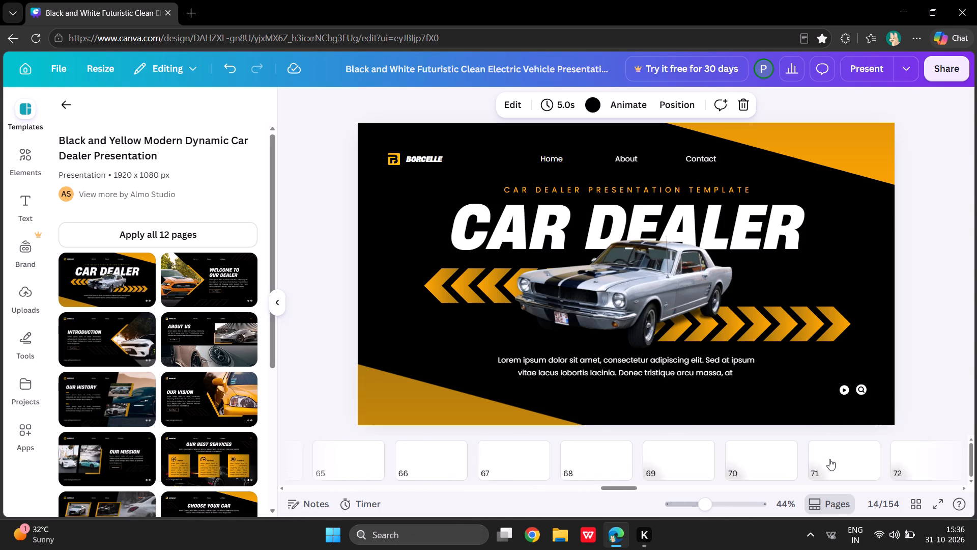
scroll(829, 459, "left", 16)
scroll(829, 459, "left", 13)
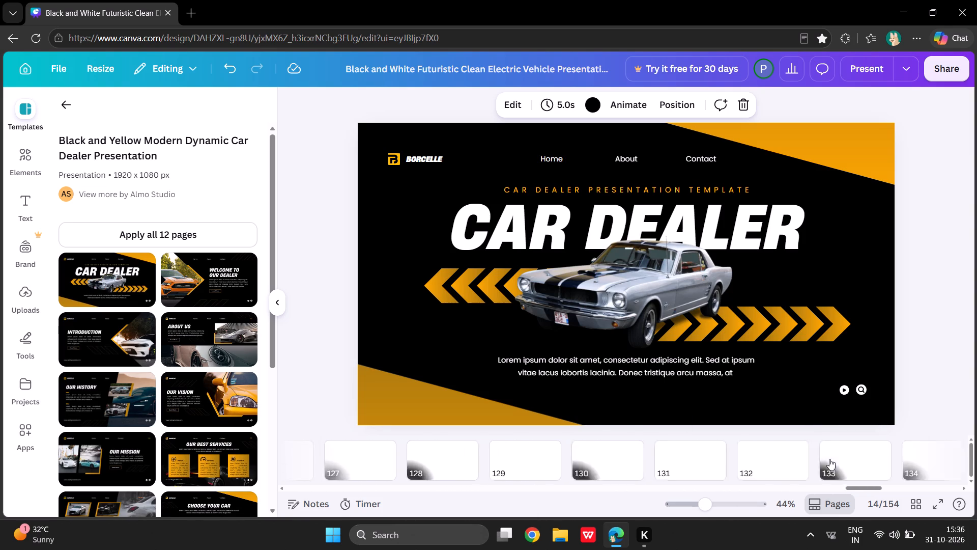
scroll(829, 459, "left", 15)
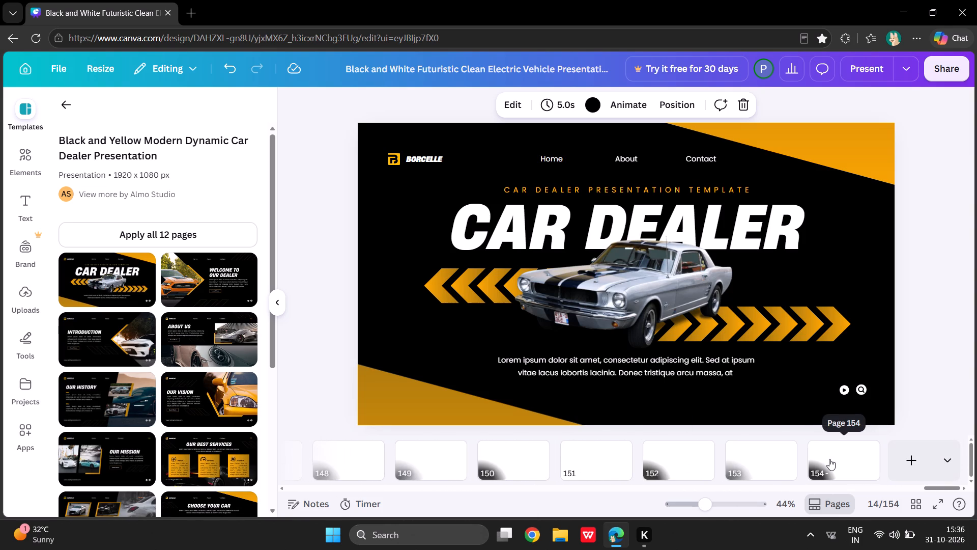
left_click(750, 452)
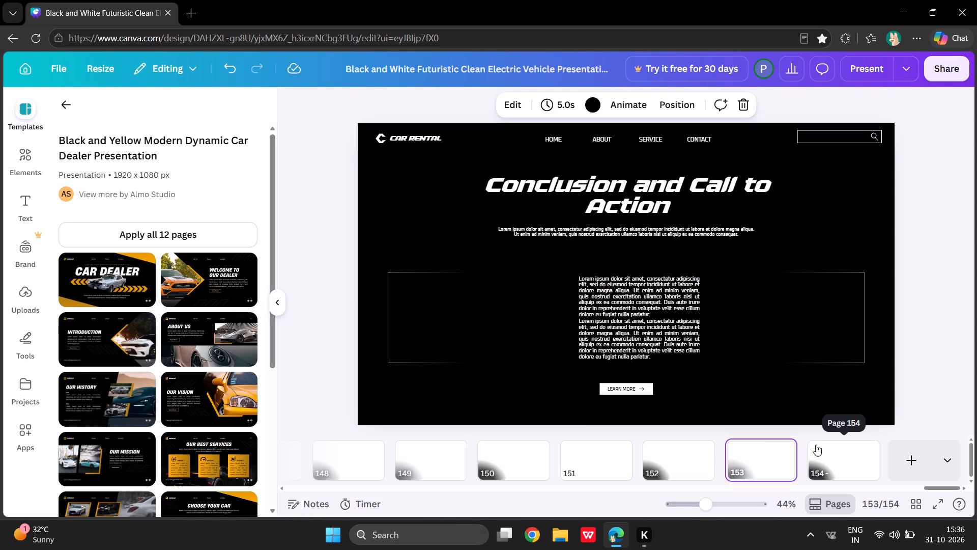
left_click(816, 445)
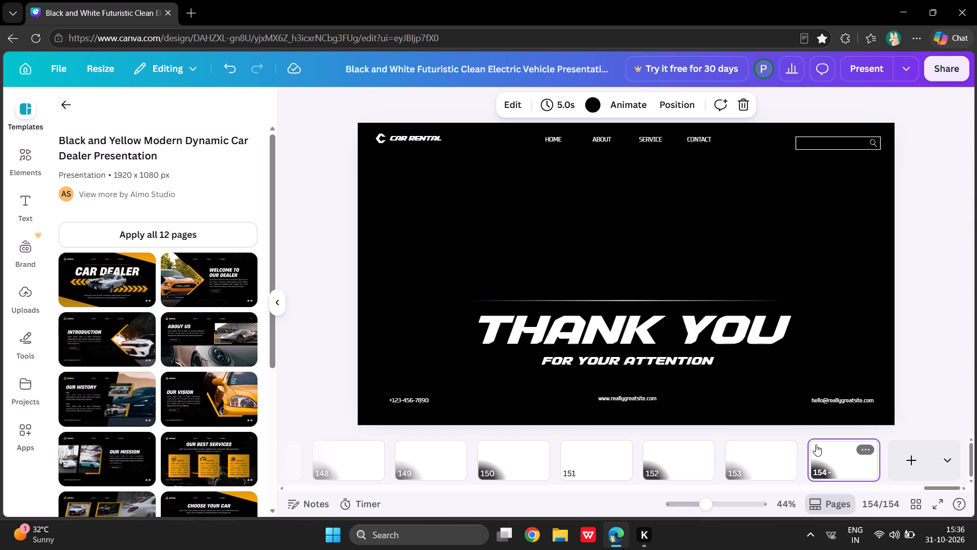
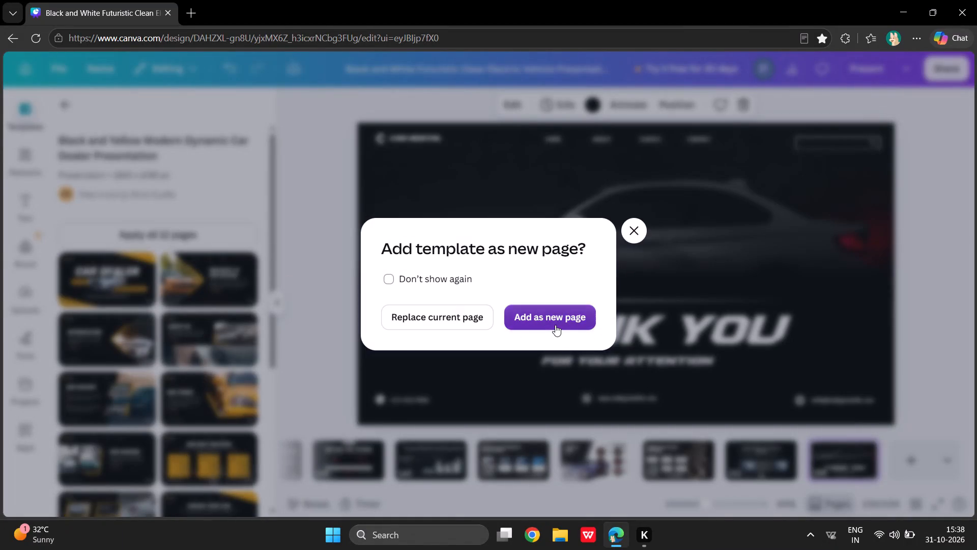
Add the template's "CAR DEALER" cover layout as a new page after the closing "THANK YOU" page.
left_click(556, 316)
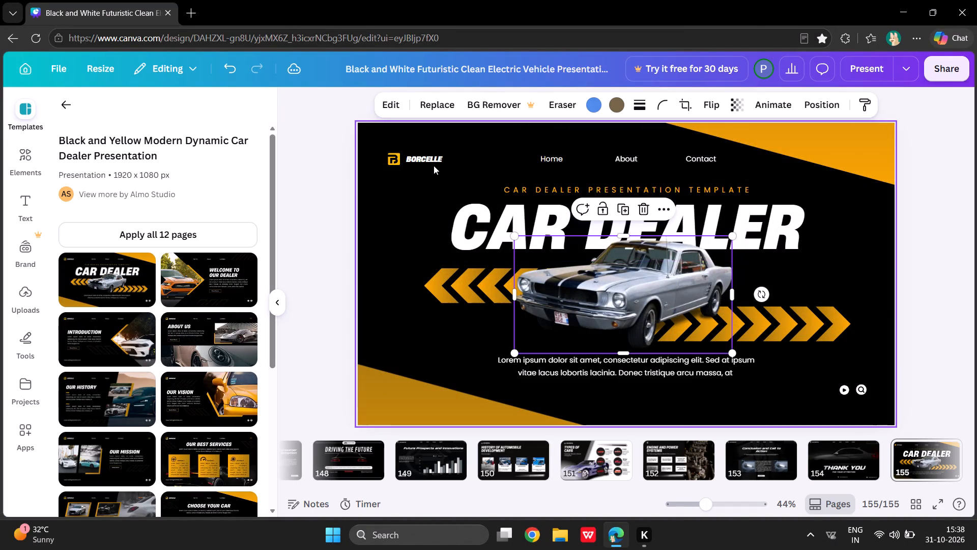
Replace the "BORCELLE" logo text on page 155 with "CAR RENTAL SYSTEM" and widen its text box to fit one line.
double_click(430, 157)
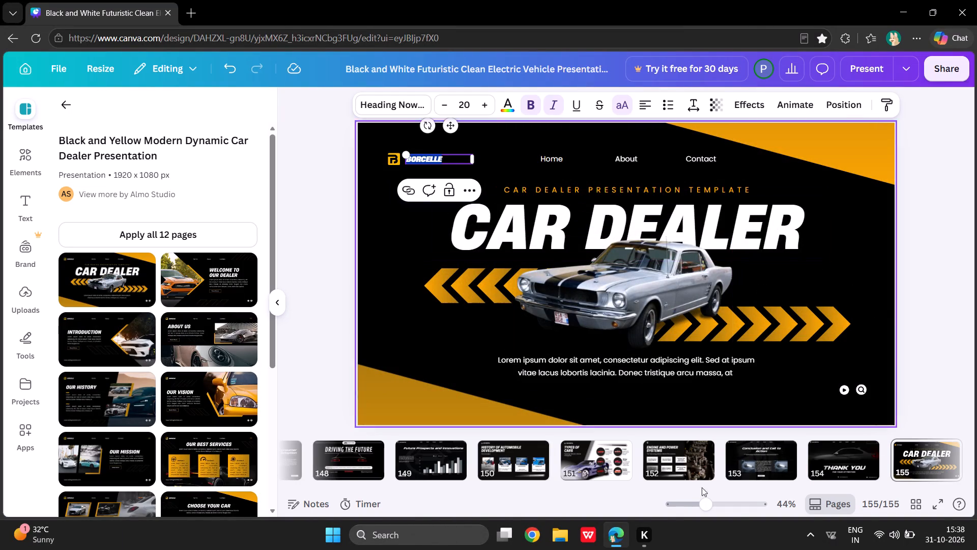
scroll(748, 469, "left", 5)
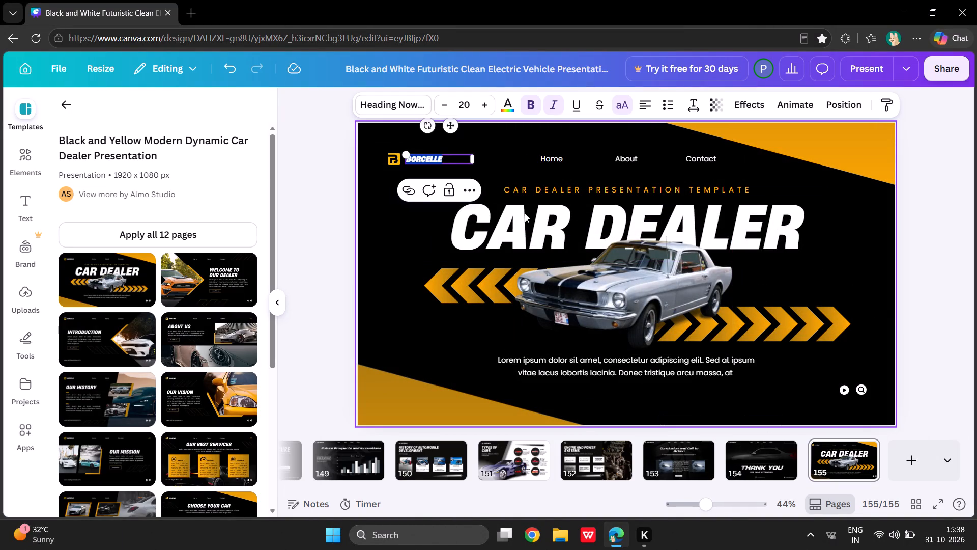
key("BackSpace")
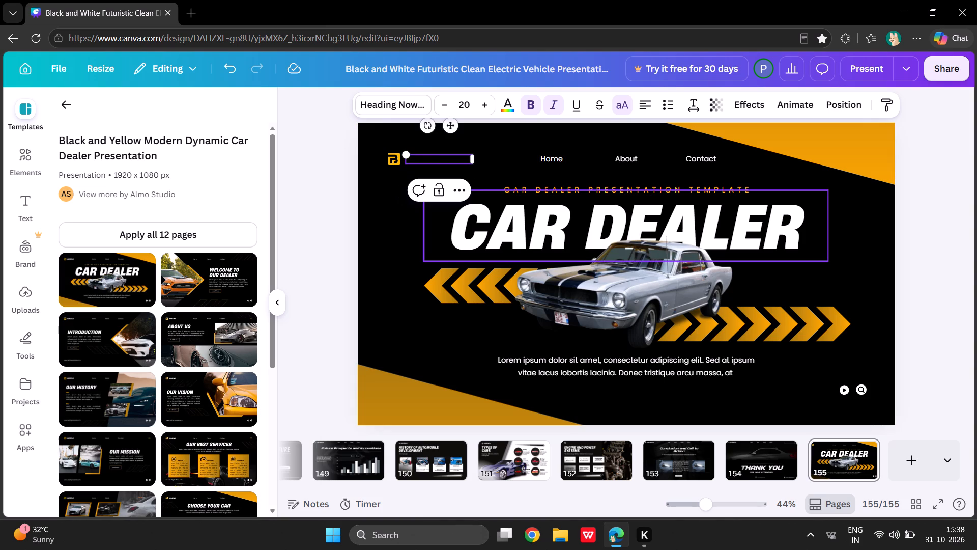
type("CAR RENTAL SYSTE")
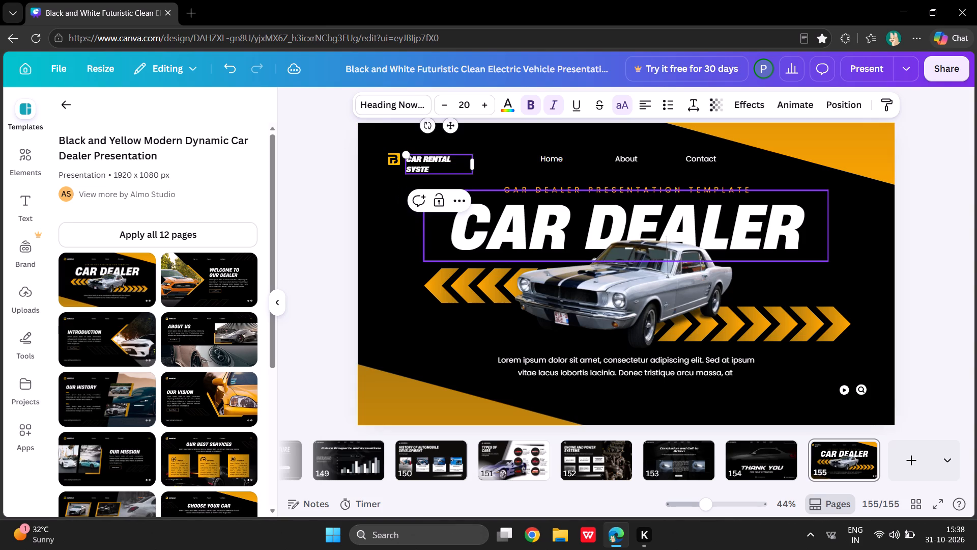
key("m")
left_click_drag(472, 163, 484, 160)
Set the "Home" and "About" navigation labels on page 155 to font size 24 and nudge them into line.
left_click(540, 159)
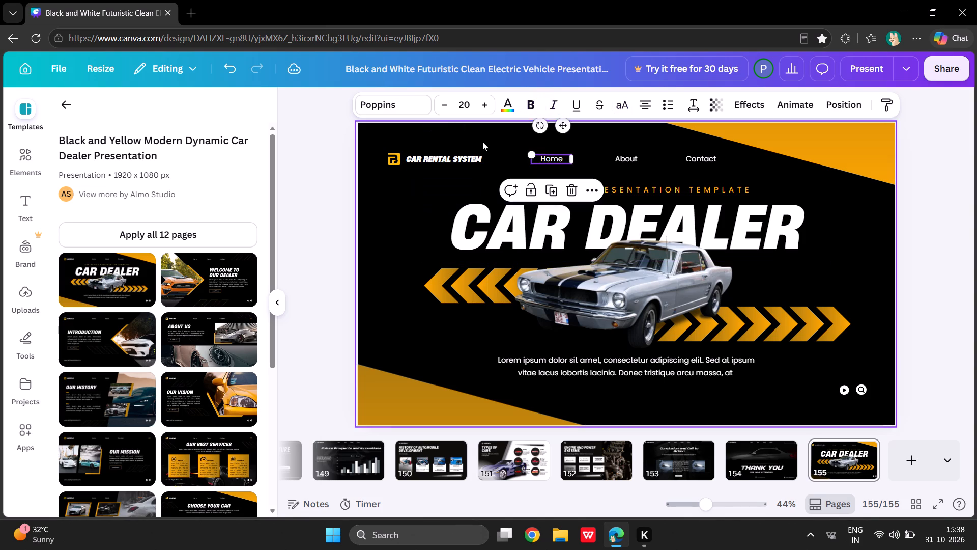
triple_click(484, 111)
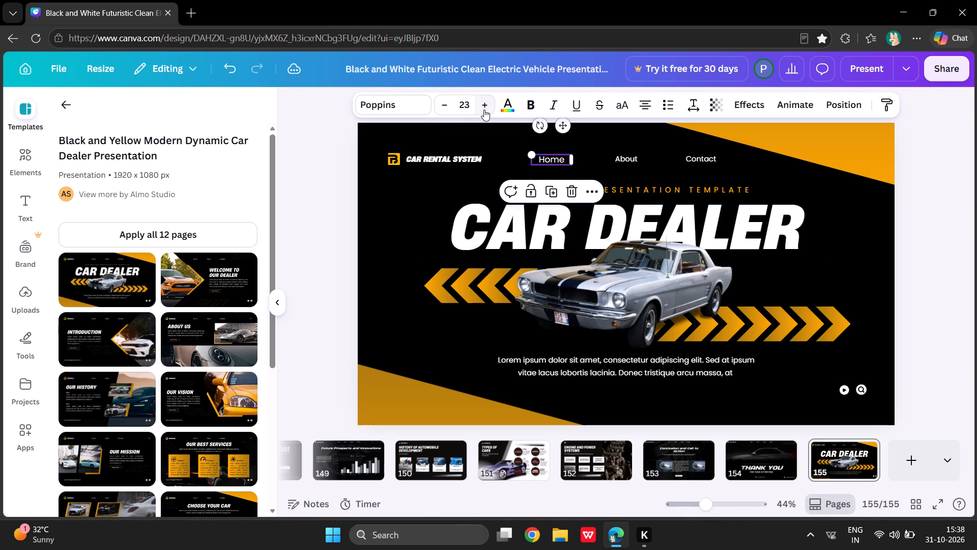
left_click(484, 109)
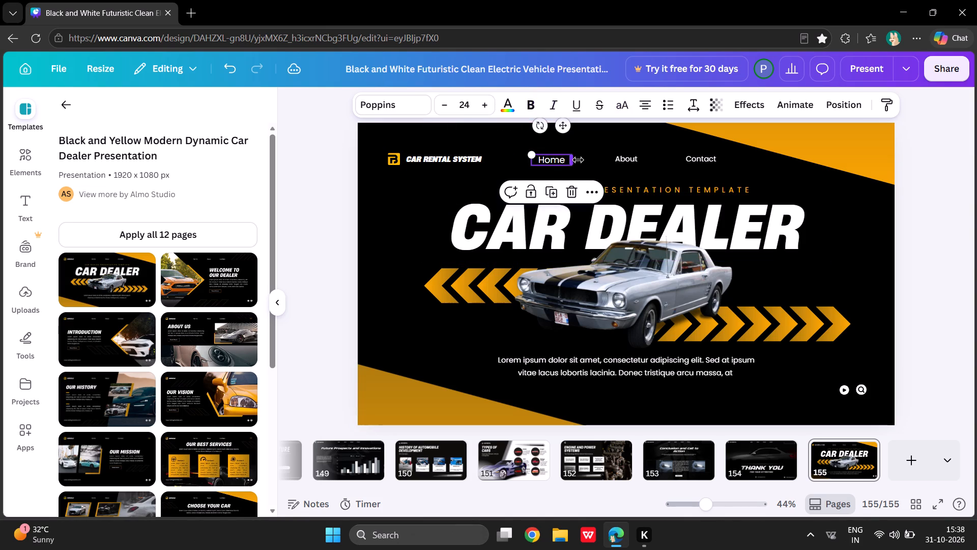
left_click(562, 129)
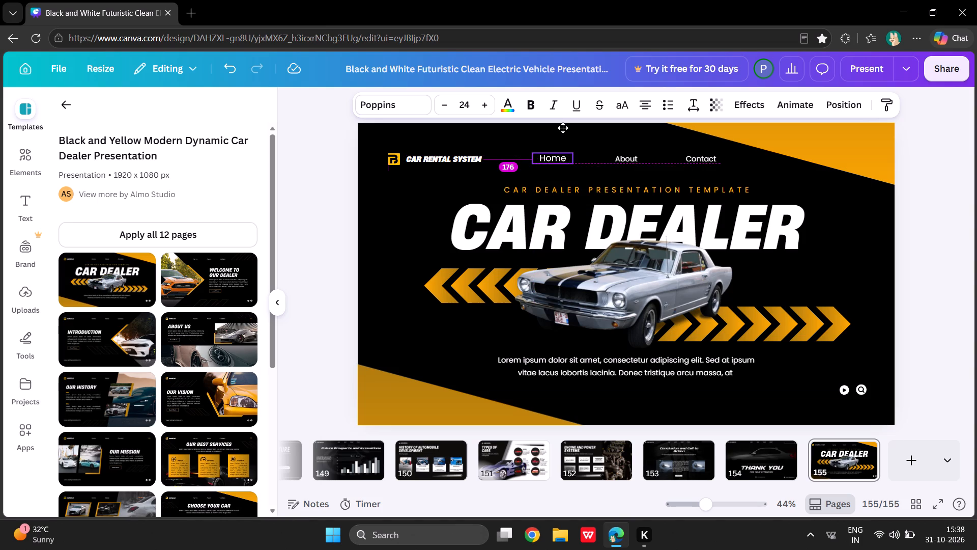
left_click(617, 159)
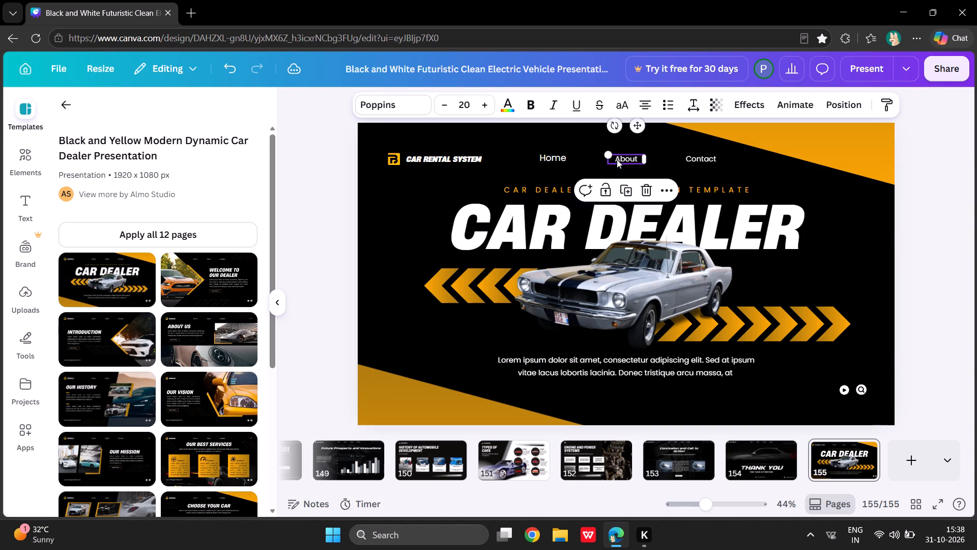
triple_click(487, 104)
left_click(487, 105)
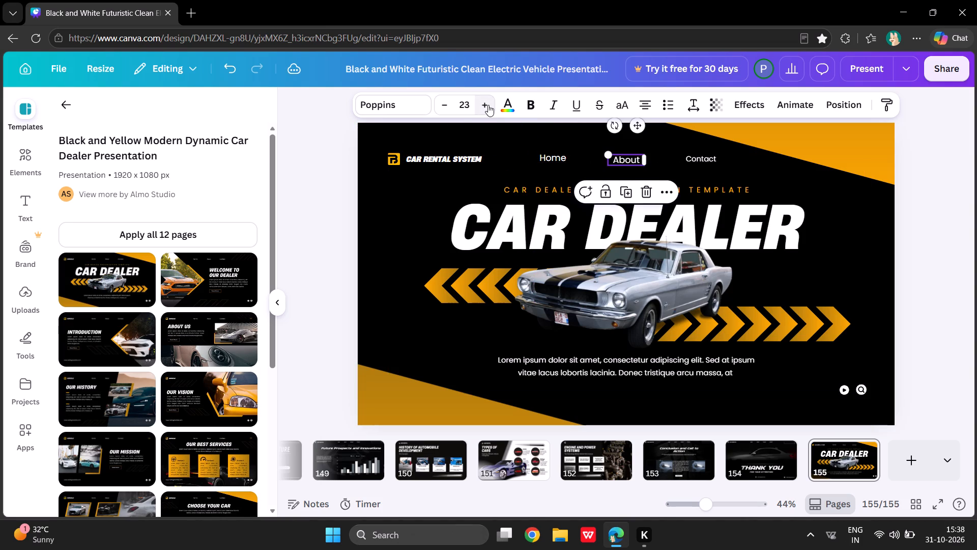
double_click(640, 129)
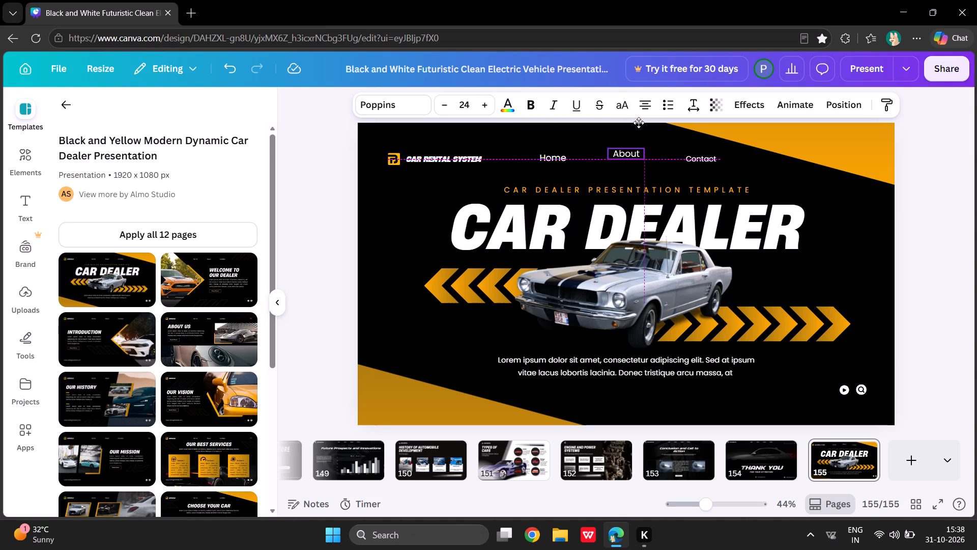
Set the "Contact" navigation label to font size 24 and move it into line with "Home" and "About".
left_click(700, 158)
triple_click(485, 103)
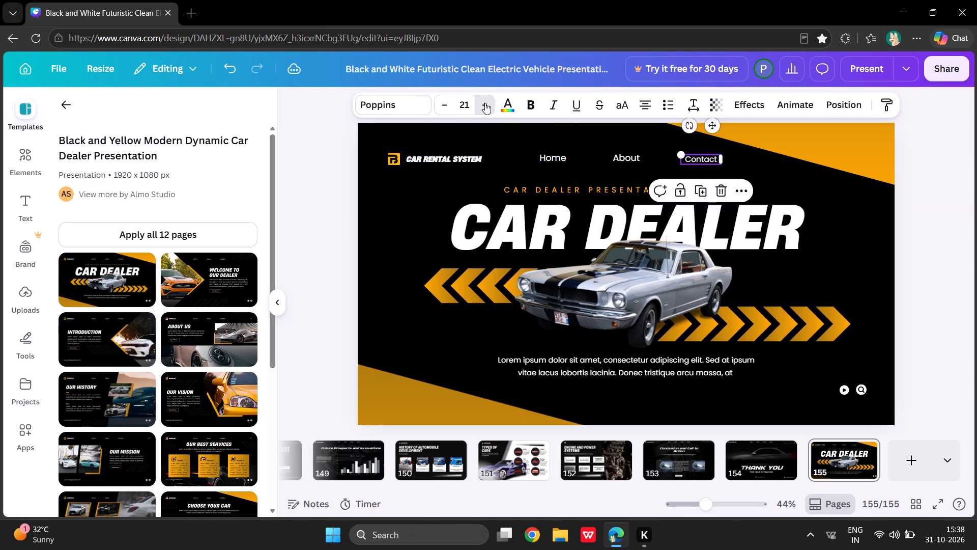
left_click(485, 103)
left_click(713, 124)
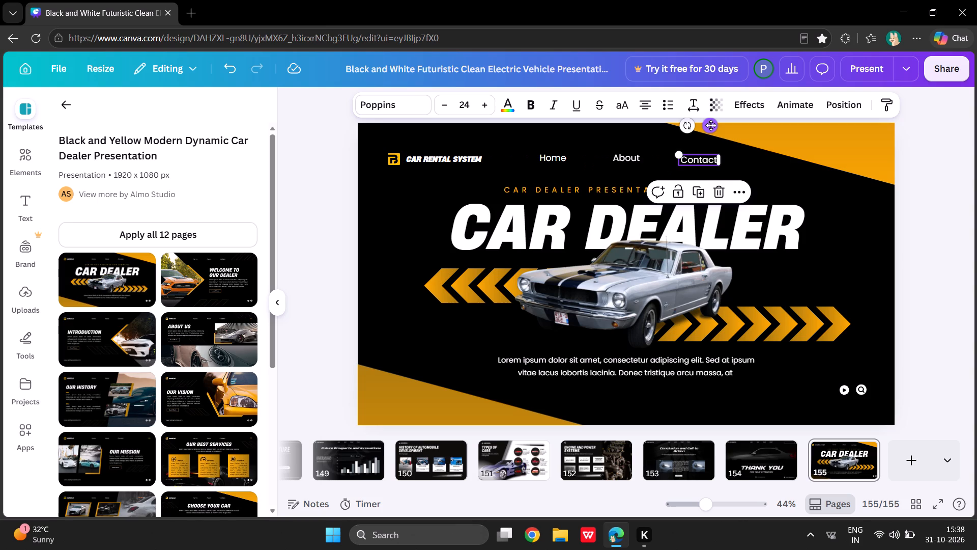
left_click_drag(711, 125, 711, 125)
left_click_drag(711, 125, 714, 121)
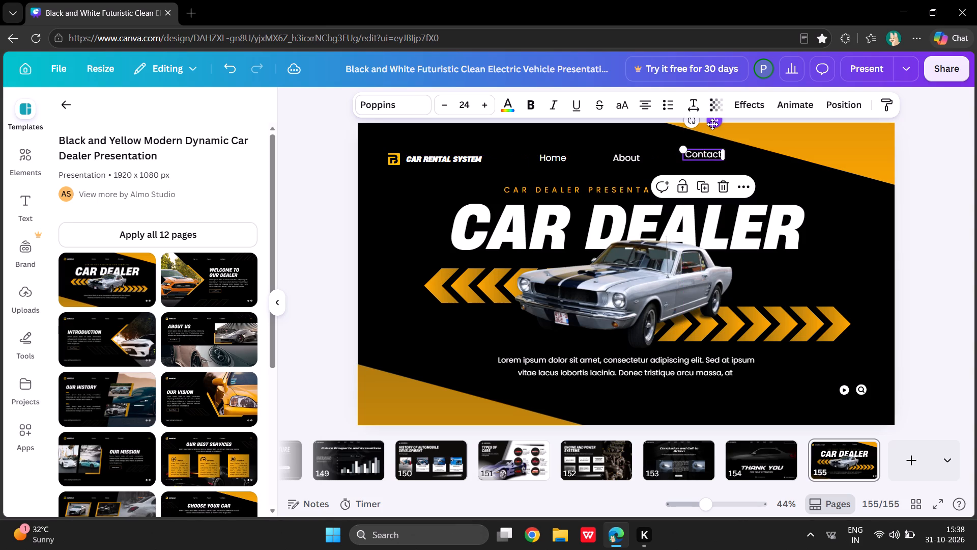
left_click_drag(712, 124, 704, 127)
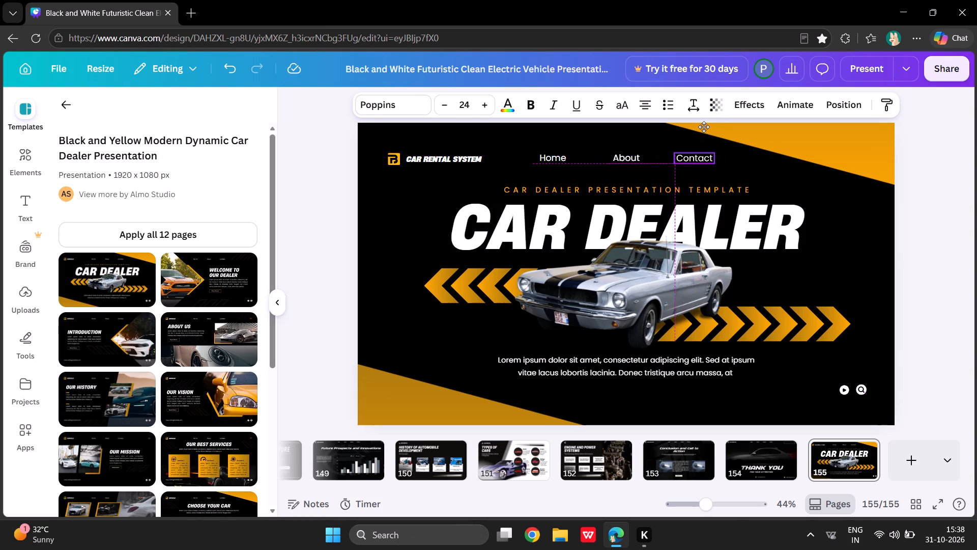
left_click_drag(704, 127, 704, 127)
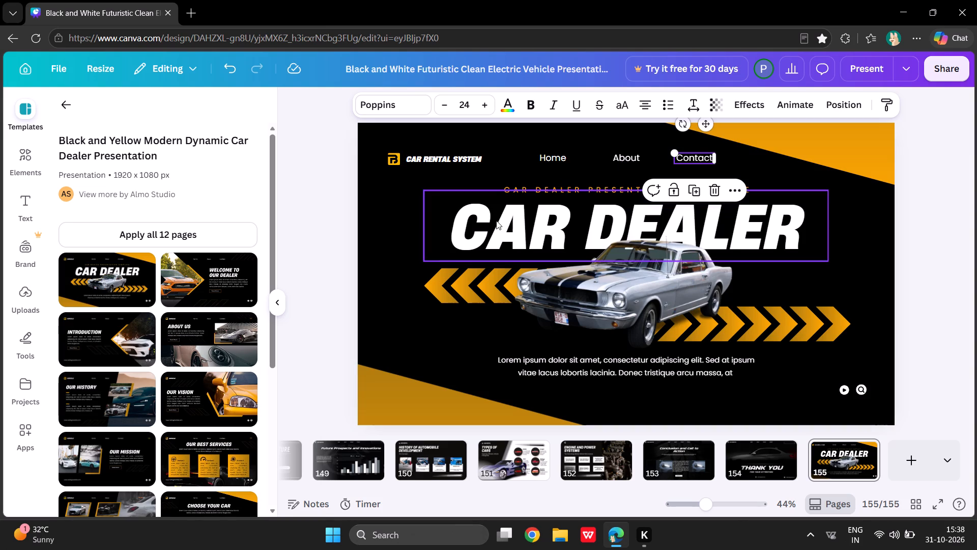
Replace the placeholder paragraph below the car with "CAR RENTAL SYSTEM" followed by a space and a row of about 20 exclamation marks.
double_click(561, 371)
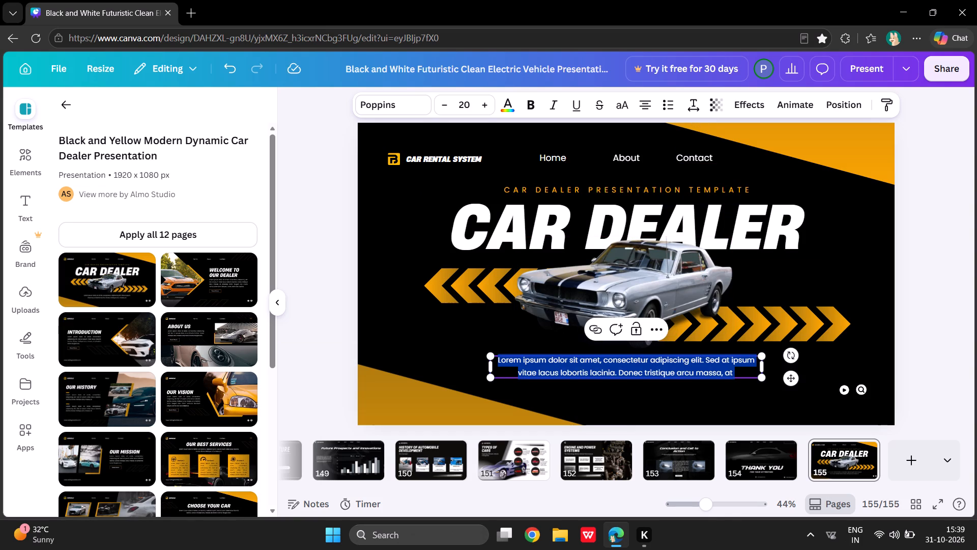
key("BackSpace")
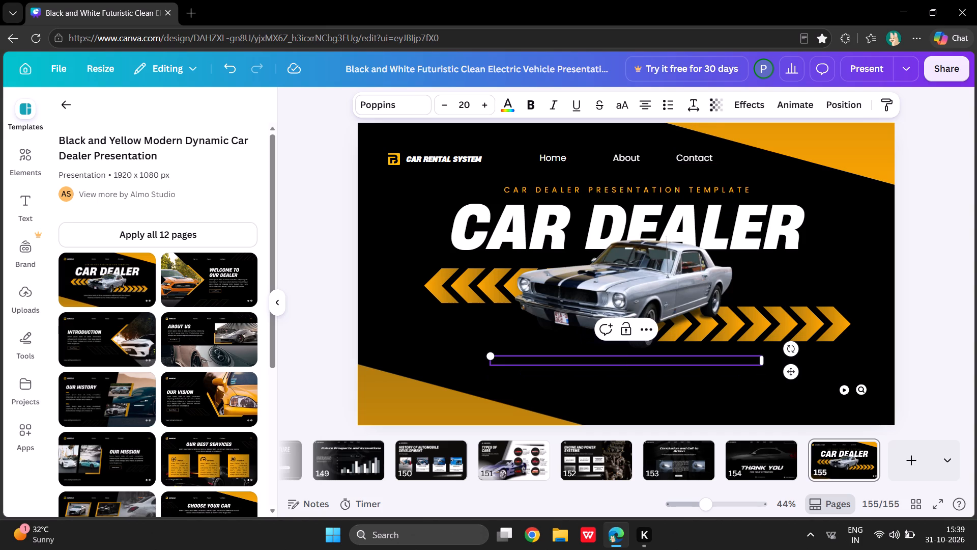
type("CAR RENTAL SYSTEM")
key("space")
key("shift+exclam")
key("shift+exclam")
key("shift+exclam")
key("shift+exclam")
key("shift+exclam")
key("shift+exclam")
key("shift+exclam")
key("shift+exclam")
key("shift+exclam")
key("shift+exclam")
key("shift+exclam")
key("shift+exclam")
key("shift+exclam")
key("shift+exclam")
key("shift+exclam")
key("shift+exclam")
key("shift+exclam")
key("shift+exclam")
key("shift+exclam")
key("shift+exclam")
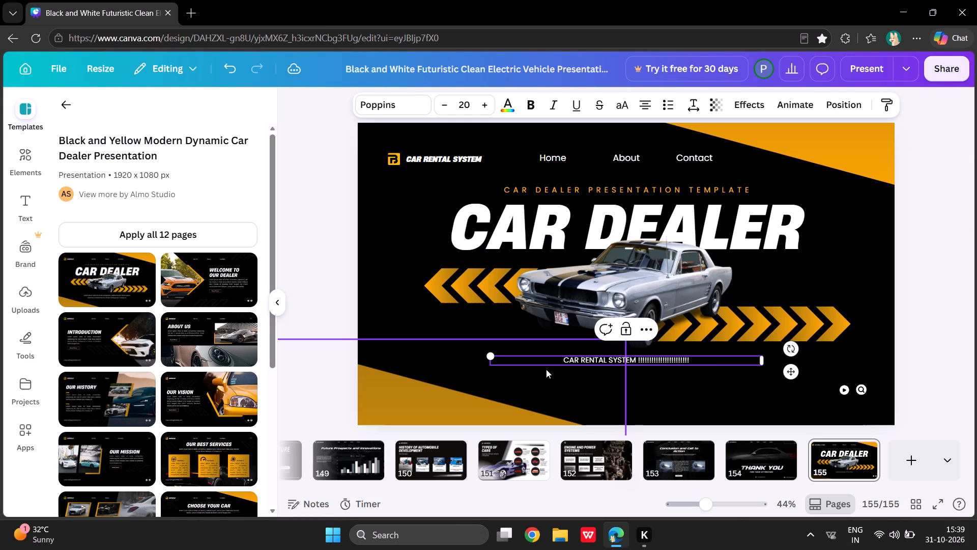
Add a matching row of about 20 exclamation marks and a single space before "CAR RENTAL SYSTEM" in the text below the car.
left_click(555, 362)
key("shift+exclam")
key("shift+exclam")
key("shift+exclam")
key("shift+exclam")
key("shift+exclam")
key("shift+exclam")
key("shift+exclam")
key("shift+exclam")
key("shift+exclam")
key("shift+exclam")
key("shift+exclam")
key("shift+exclam")
key("shift+exclam")
key("shift+exclam")
key("shift+exclam")
key("shift+exclam")
key("shift+exclam")
key("shift+exclam")
key("shift+exclam")
key("shift+exclam")
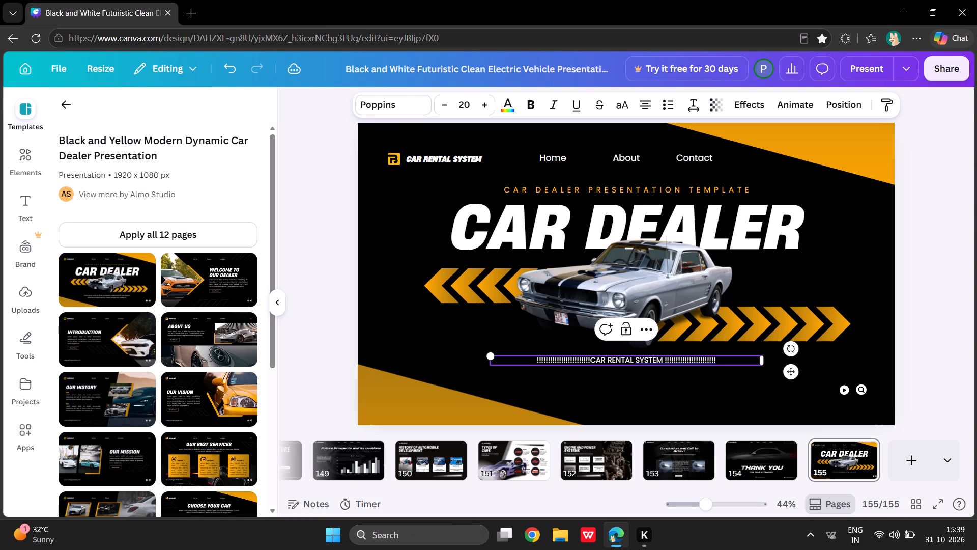
key("space")
key("space")
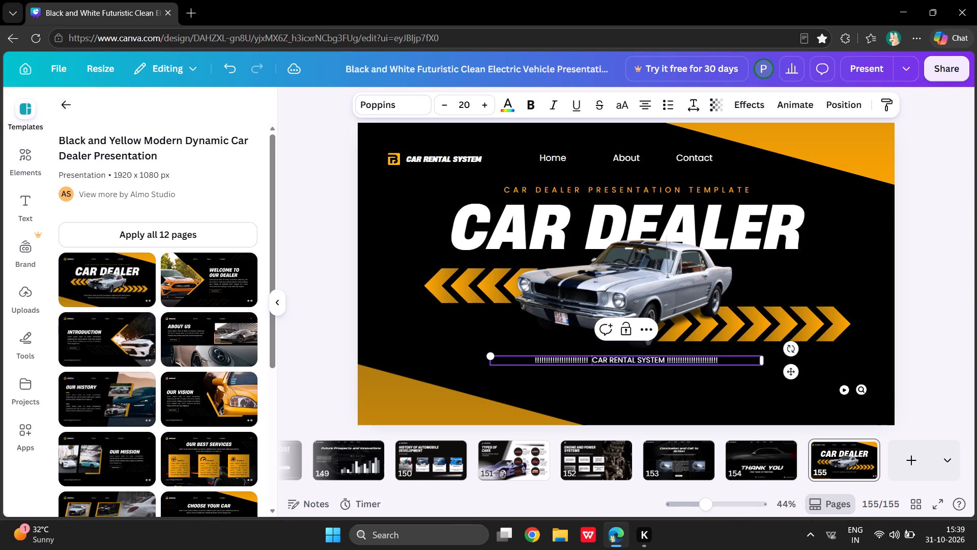
key("BackSpace")
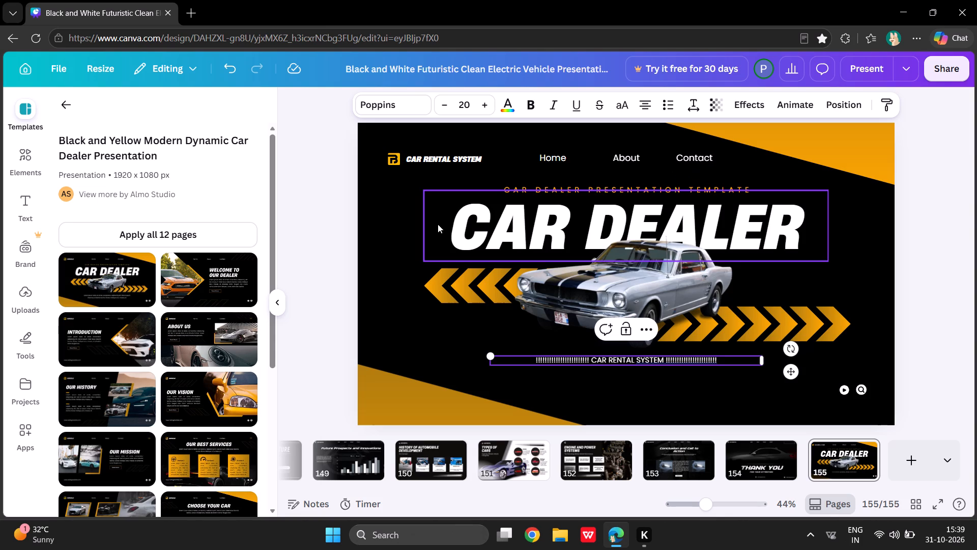
Copy the "CAR RENTAL SYSTEM" header text from page 155 and add the "WELCOME TO OUR DEALER" layout as a new page.
left_click(444, 161)
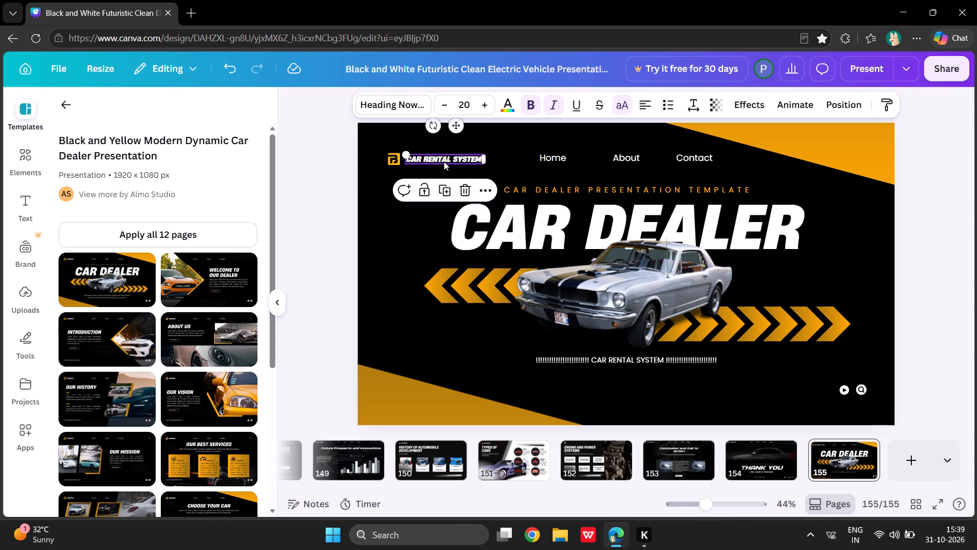
key("ctrl+c")
left_click(204, 287)
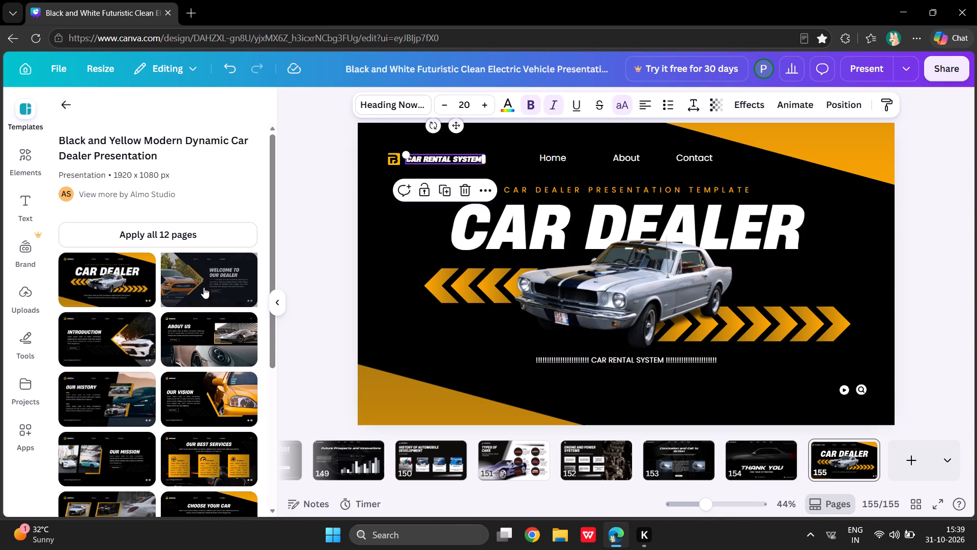
left_click(557, 306)
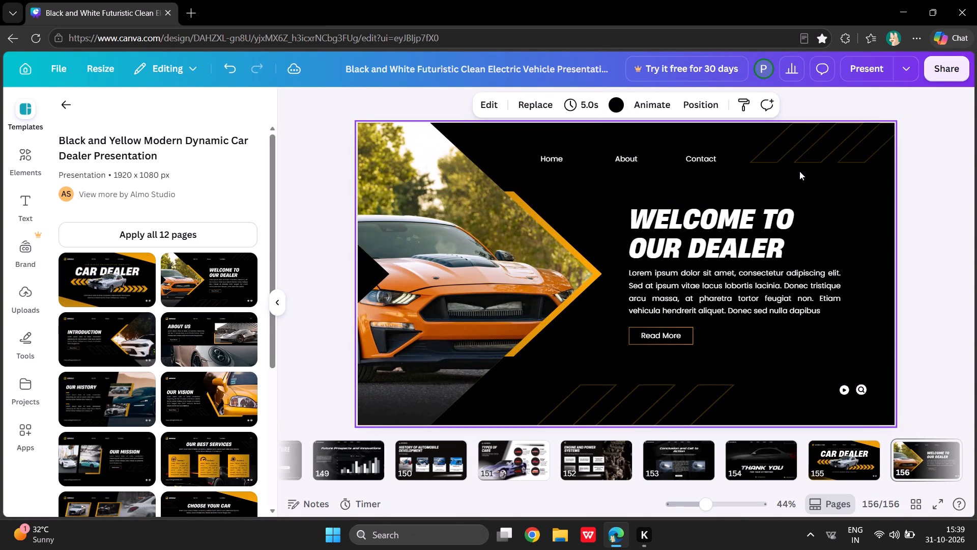
Paste the "CAR RENTAL SYSTEM" text onto page 156 and place it on the black area just above the "Home" label.
key("ctrl+v")
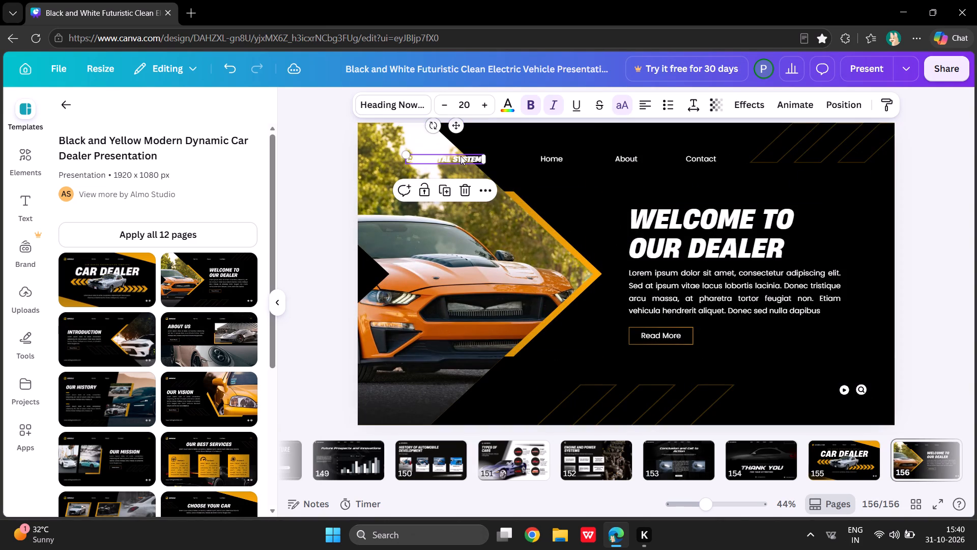
left_click_drag(458, 128, 746, 145)
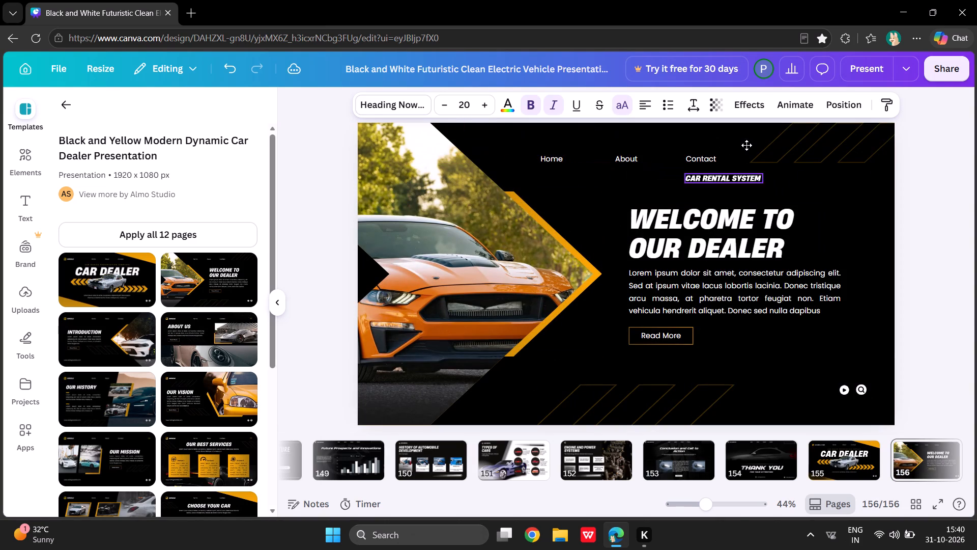
left_click_drag(746, 145, 800, 120)
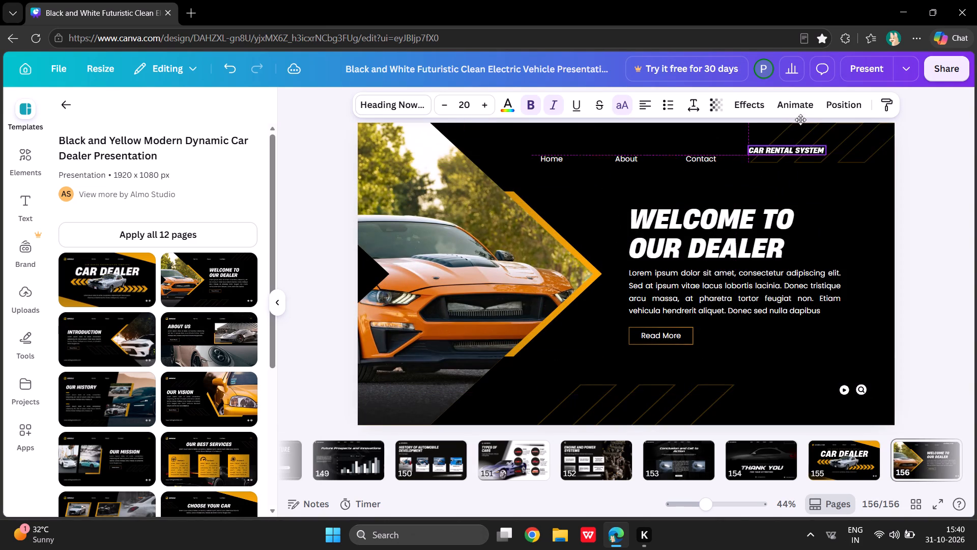
left_click_drag(800, 120, 801, 129)
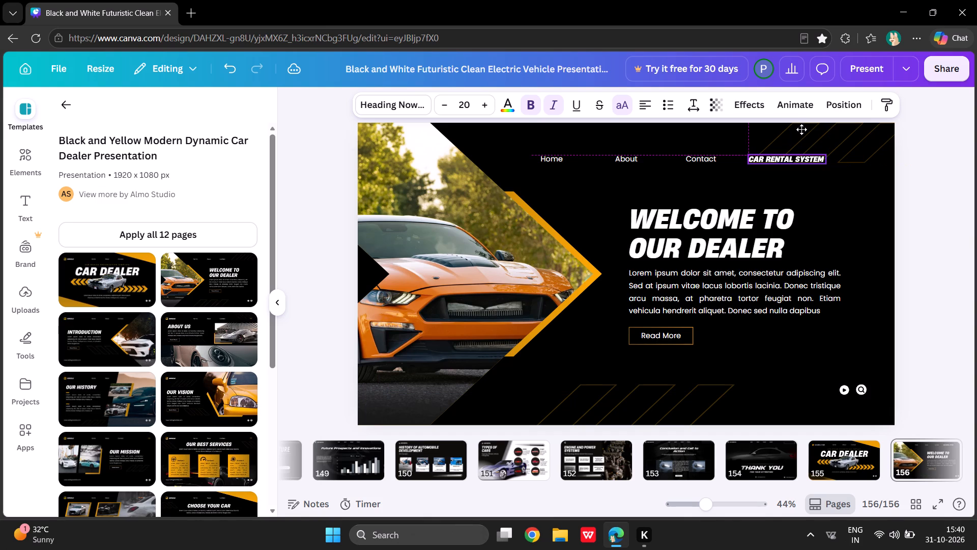
left_click_drag(801, 129, 835, 124)
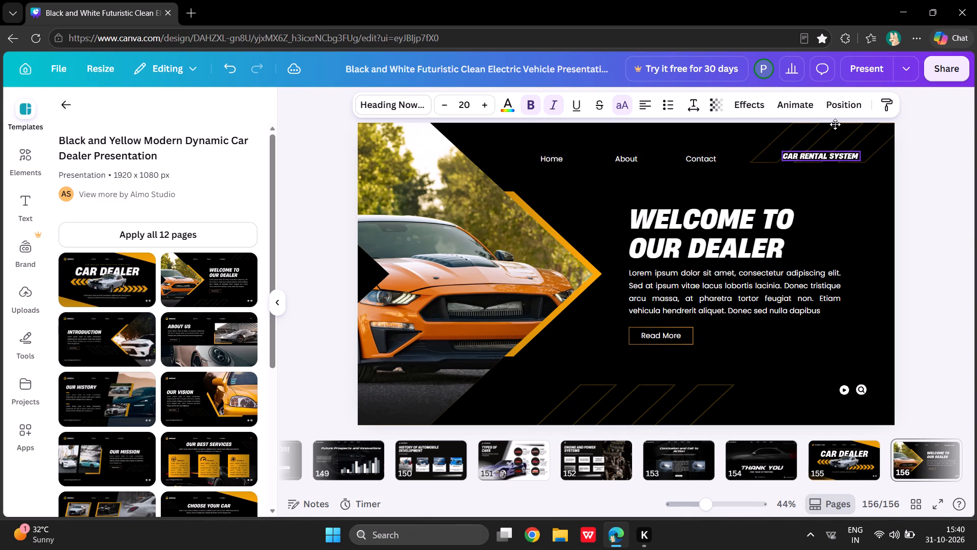
left_click_drag(835, 124, 587, 107)
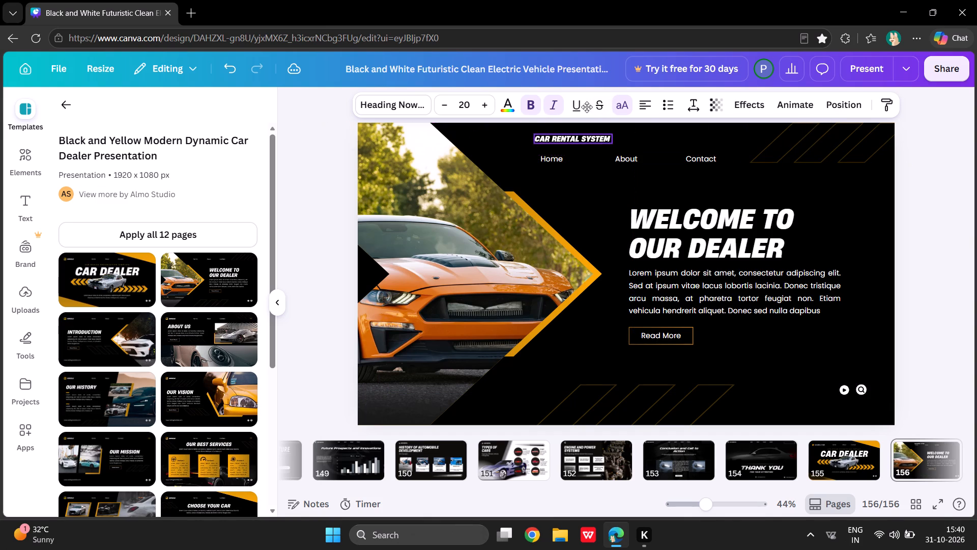
left_click_drag(587, 107, 592, 105)
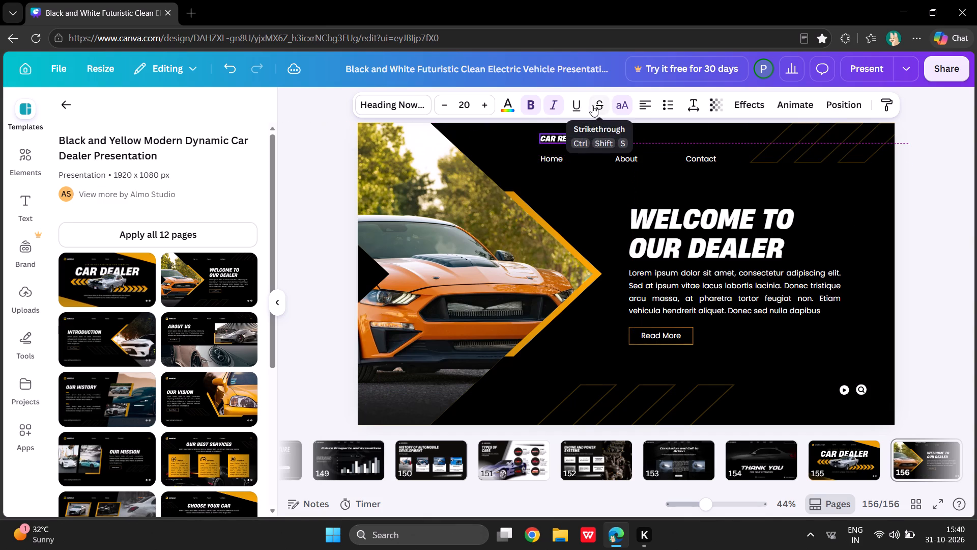
left_click_drag(592, 105, 535, 101)
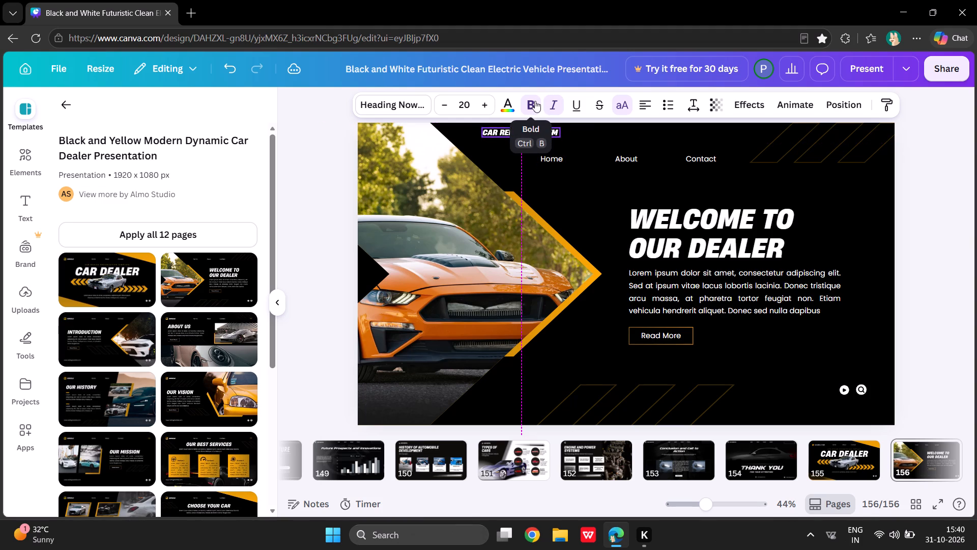
left_click_drag(535, 101, 535, 103)
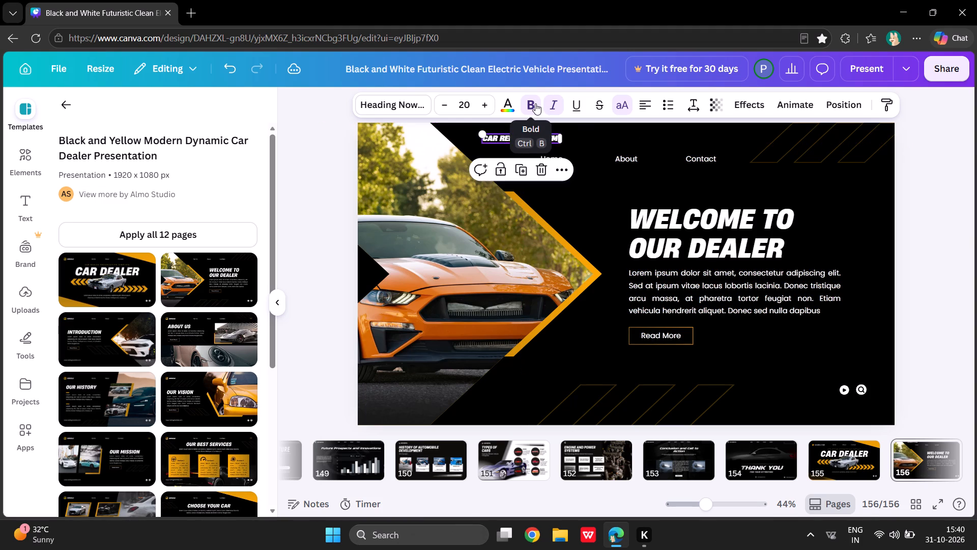
Copy the yellow logo from page 155 to page 156 and place it directly in front of the "CAR RENTAL SYSTEM" text.
left_click(844, 462)
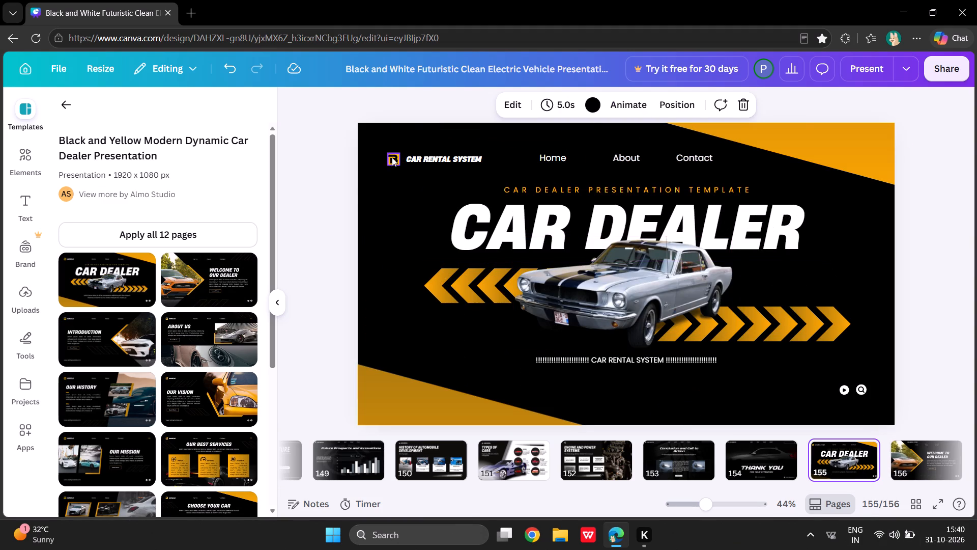
left_click(392, 157)
key("ctrl+c")
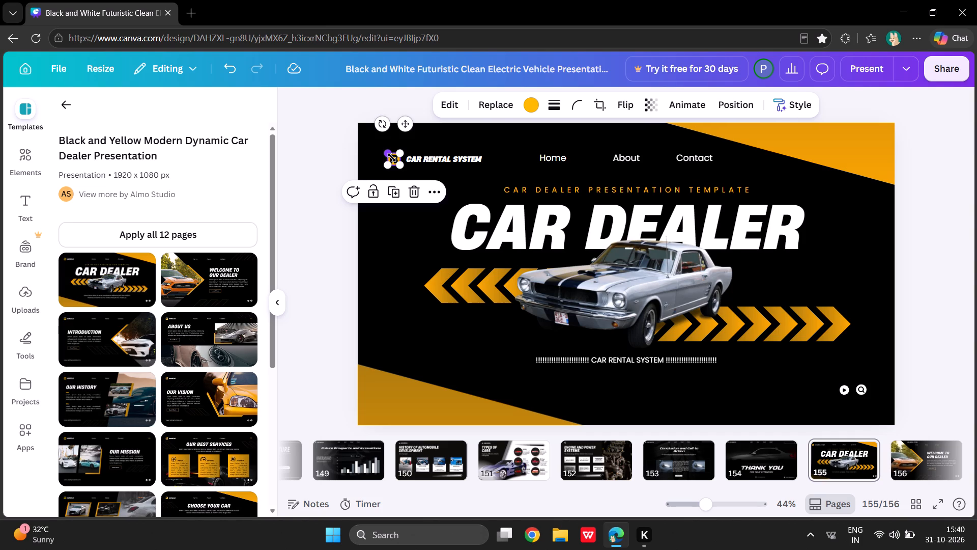
left_click(905, 466)
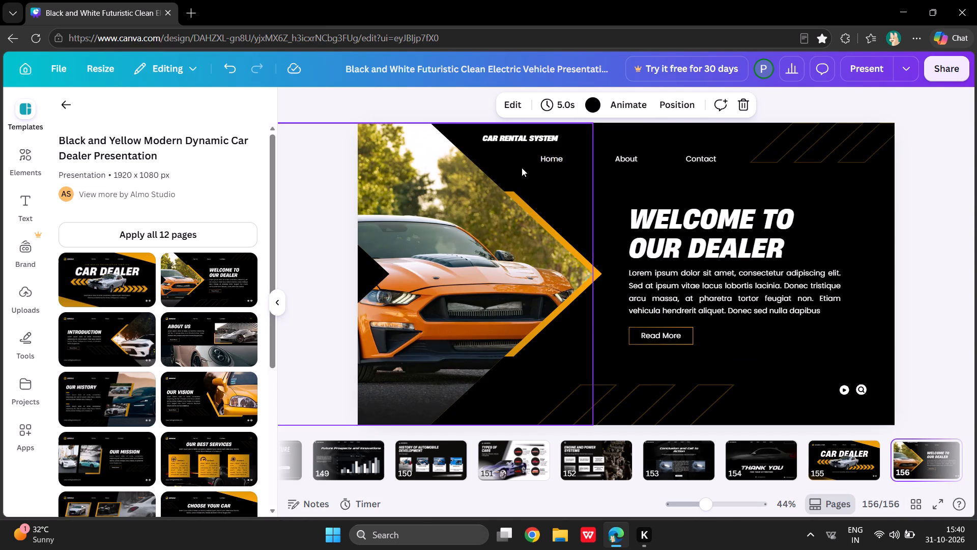
key("ctrl+v")
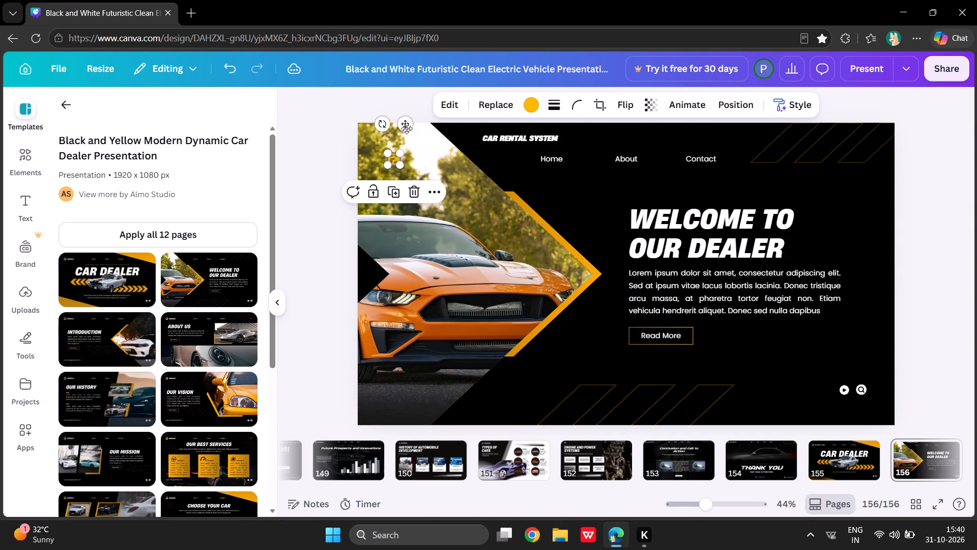
left_click_drag(407, 123, 488, 103)
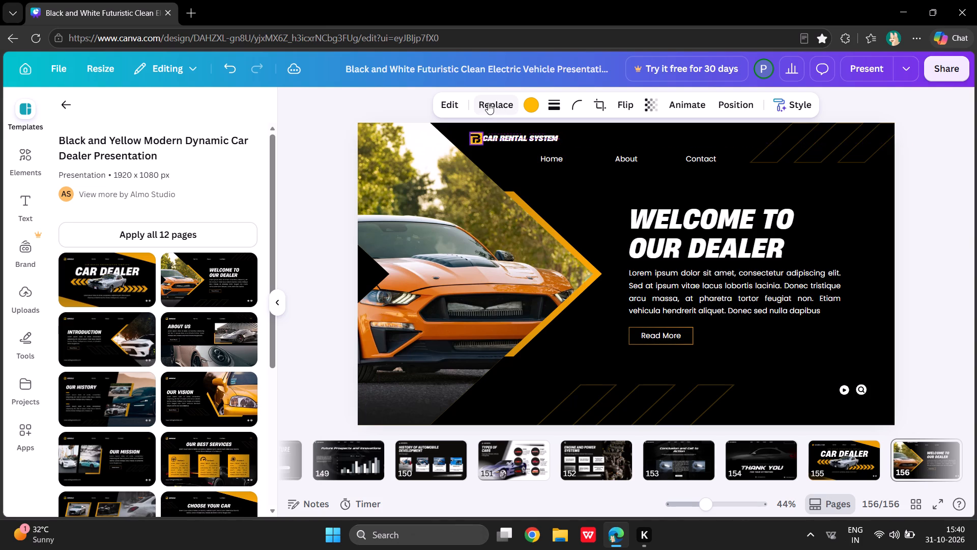
left_click_drag(488, 103, 487, 103)
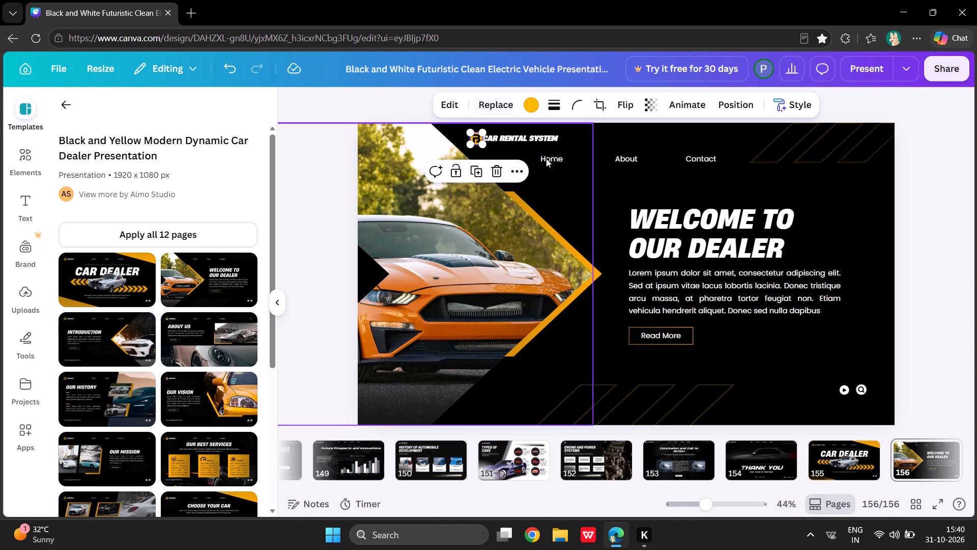
Replace the placeholder paragraph under "WELCOME TO OUR DEALER" with "IN THIS PEOPLE CAN RENT THE VEHICLE EASILY".
double_click(667, 296)
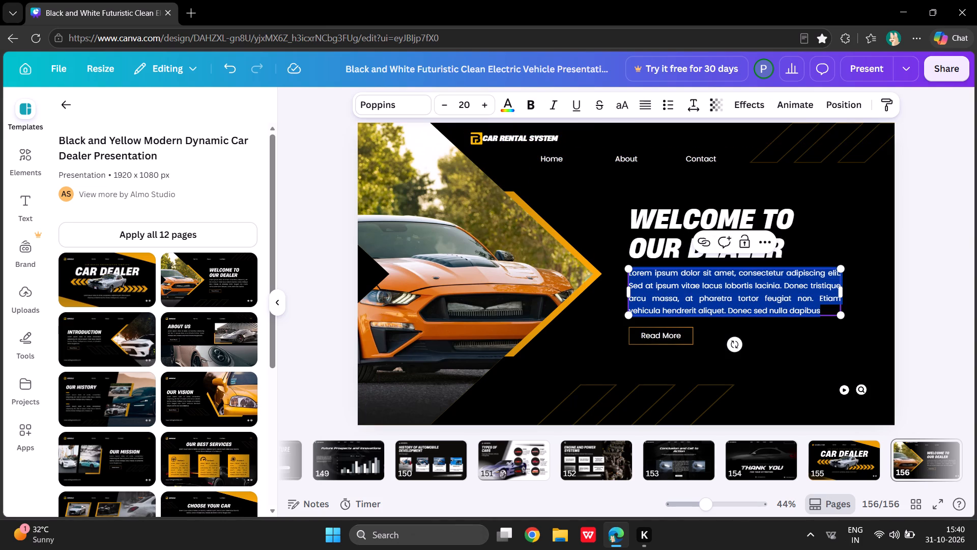
key("BackSpace")
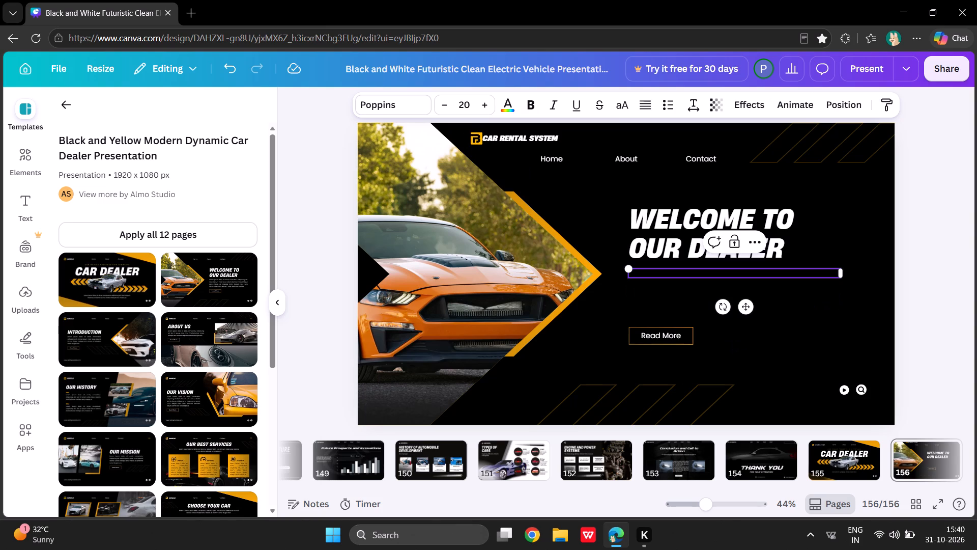
type("IN THIS PEOPLE CAN")
key("space")
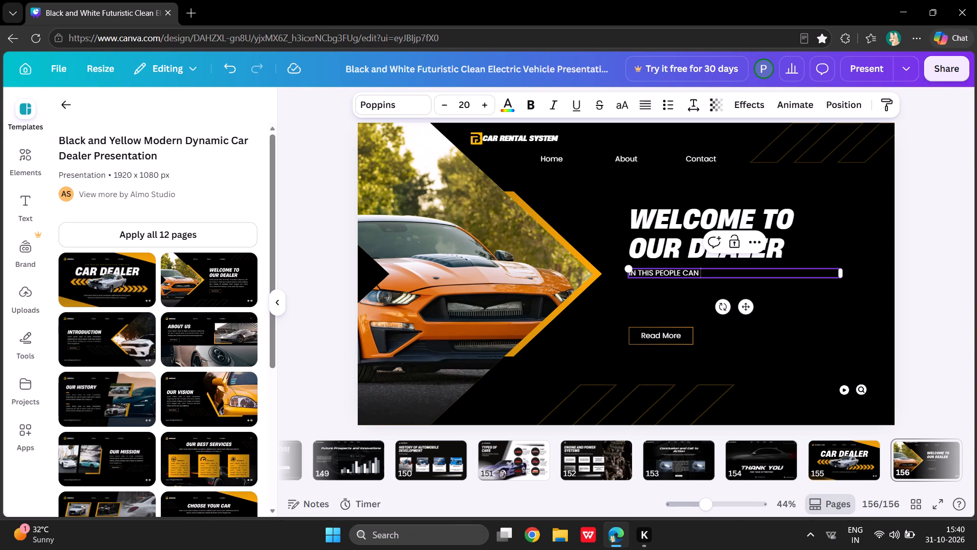
type("CA")
key("BackSpace")
key("BackSpace")
type("RE")
type("NT THE VEHICLE EASILY")
key("space")
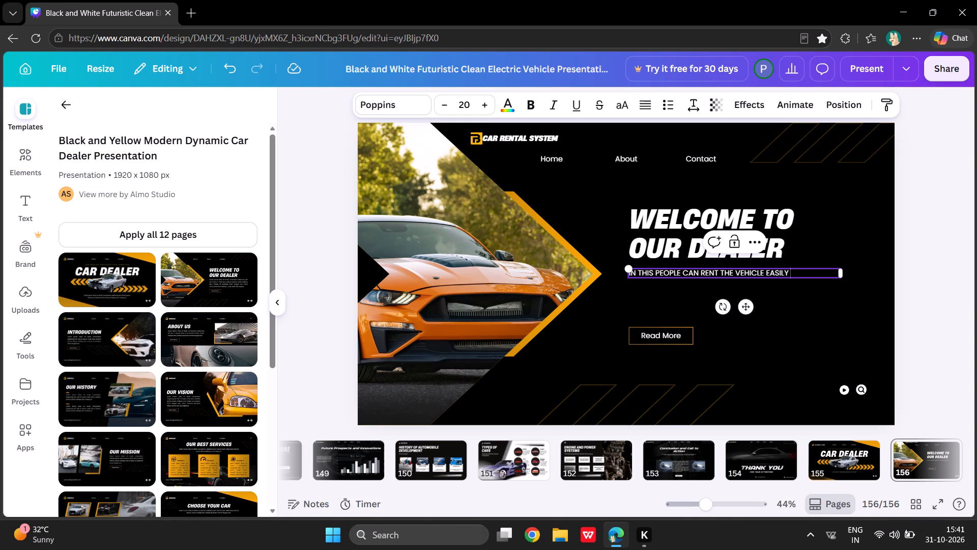
key("space")
Continue the paragraph with "REENT THE VEHICLE WITH GOOD DISCOUNT AND FAST MANY TOURST FOR PROBLEM WHEN RENTING THE CAR".
type("ER")
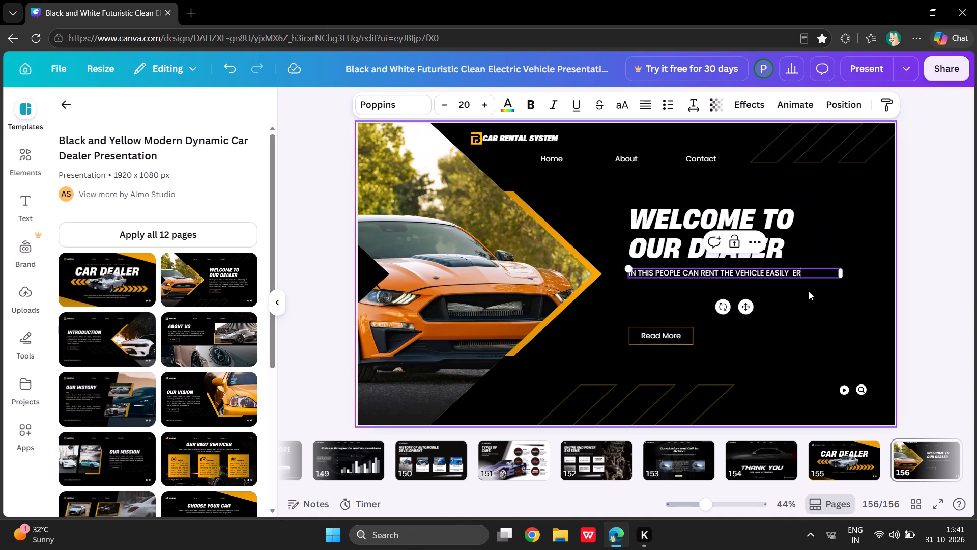
left_click(809, 276)
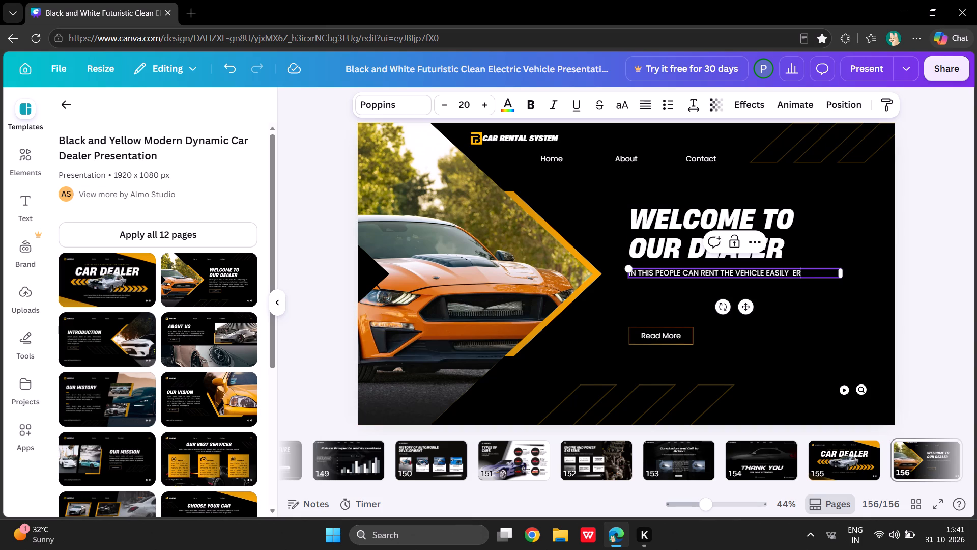
key("BackSpace")
key("BackSpace")
type("REENT THE VEHICLE WITH GOOD DISC")
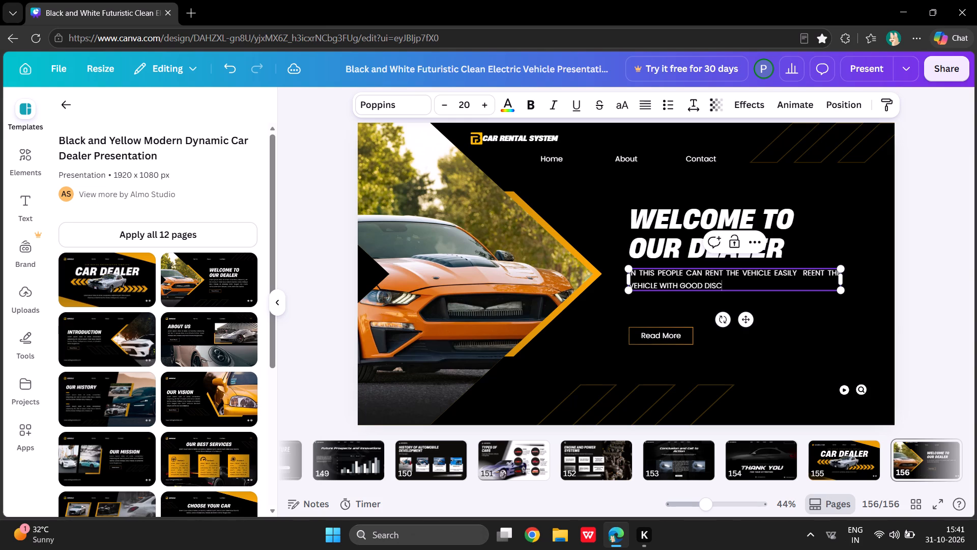
type("OUNT AND FAST")
key("space")
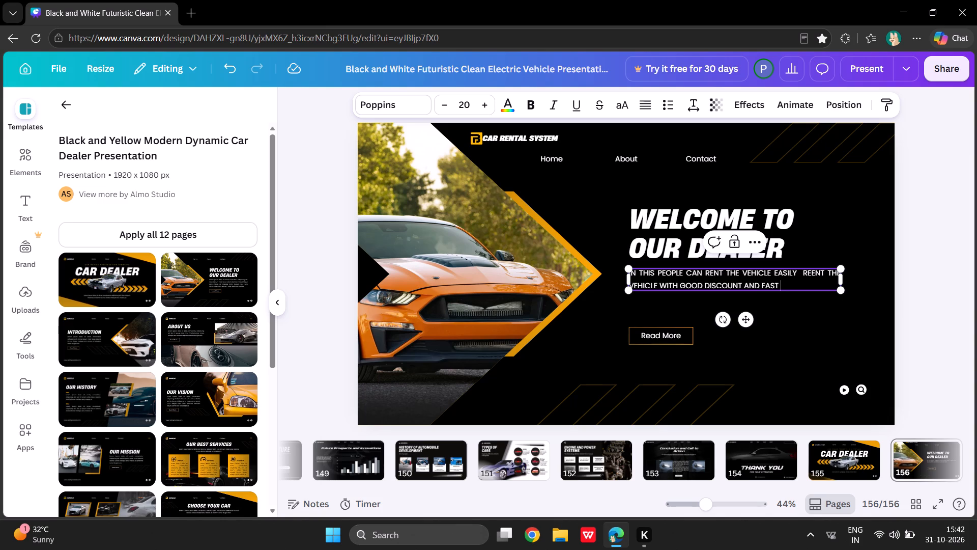
type("MANY TOUSR")
key("BackSpace")
key("BackSpace")
key("BackSpace")
type("URST")
key("space")
type("FOR PROBLEM WHEN RENTING THE CAR")
key("space")
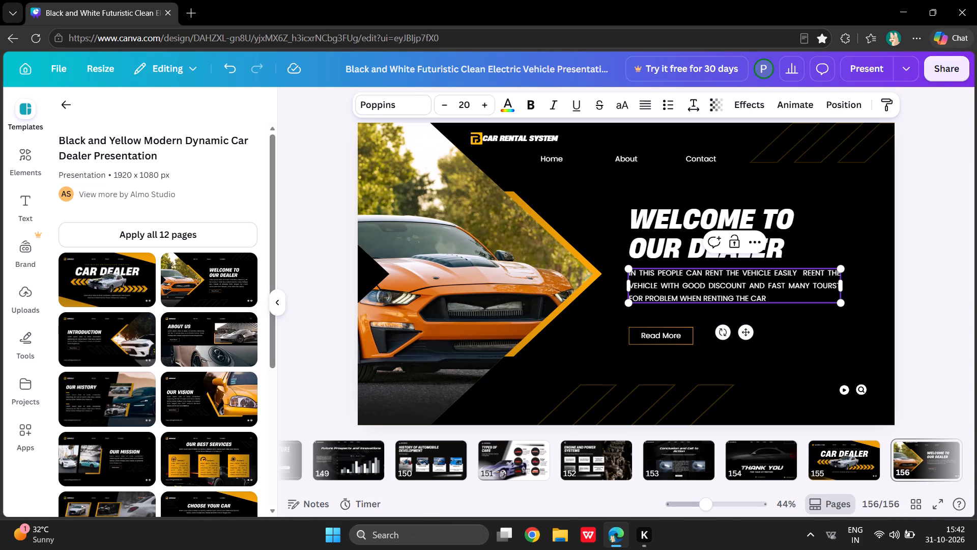
End the paragraph's first sentence with a row of about 14 exclamation marks followed by "11".
key("shift+exclam")
key("shift+exclam")
key("shift+exclam")
key("shift+exclam")
key("shift+exclam")
key("shift+exclam")
key("shift+exclam")
key("shift+exclam")
key("shift+exclam")
key("shift+exclam")
key("shift+exclam")
key("shift+exclam")
key("shift+exclam")
key("shift+exclam")
key("shift+exclam")
key("shift+exclam")
Add a new line to the paragraph reading "SO WE MAKE THIS WEBSITE FOR RENTING THE VEHICLE FROM DIRECCT CUSTOMER TO USER".
key("Return")
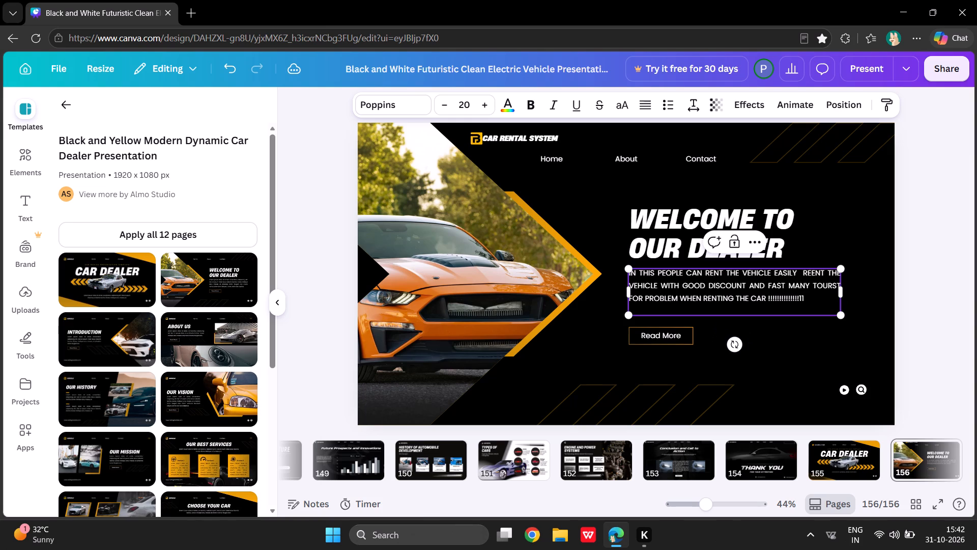
type("SO WE MAKE")
key("space")
key("BackSpace")
type("E")
key("space")
key("BackSpace")
key("BackSpace")
key("space")
type("THIS WEBSITE FOR")
key("space")
type("RENTING THE VEHICLE FROM DIRECCT")
key("space")
type("CUSTOMER TO USR")
key("BackSpace")
type("ER")
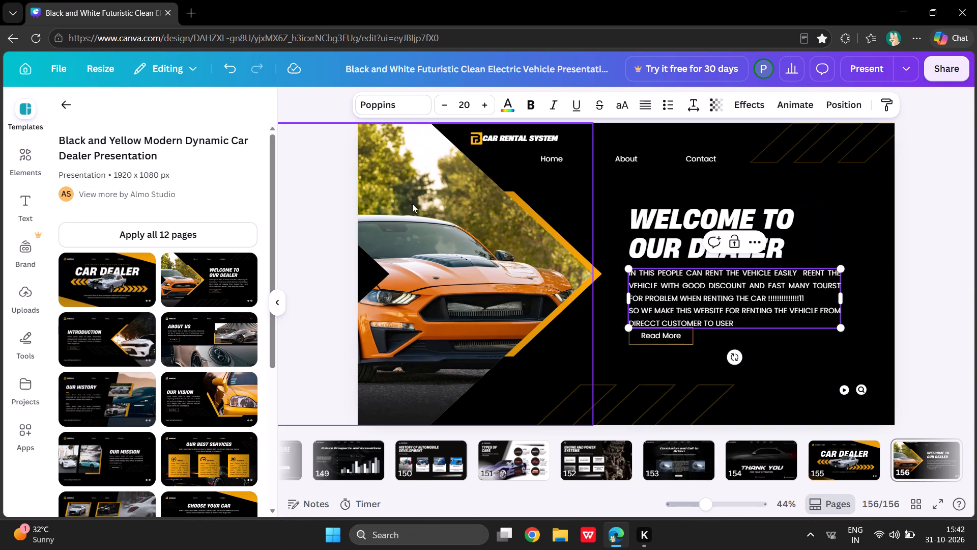
Shift the logo slightly away from the "CAR RENTAL SYSTEM" text to leave a small gap between them.
left_click(478, 137)
left_click_drag(477, 138, 471, 136)
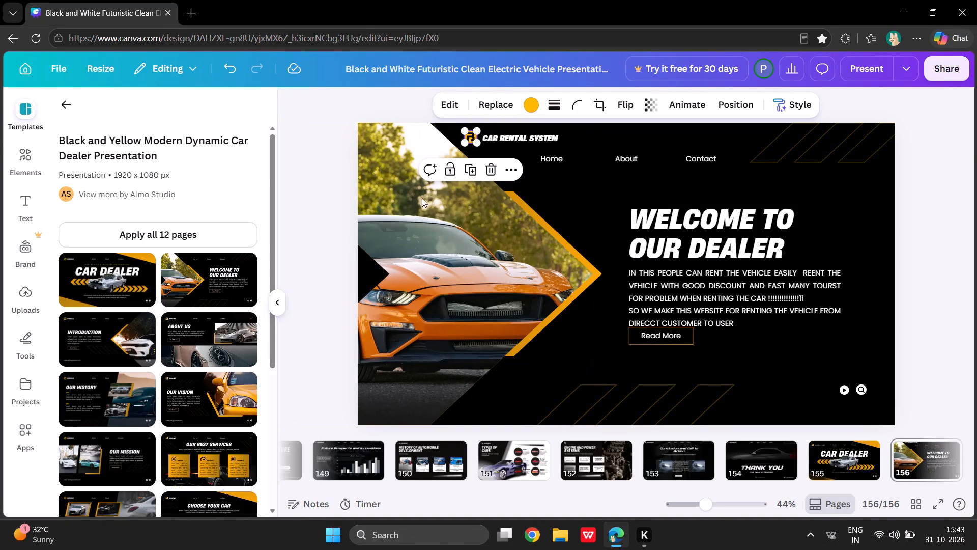
Add the "Introduction" template page as a new page after the "Welcome to Our Dealer" page.
left_click(139, 330)
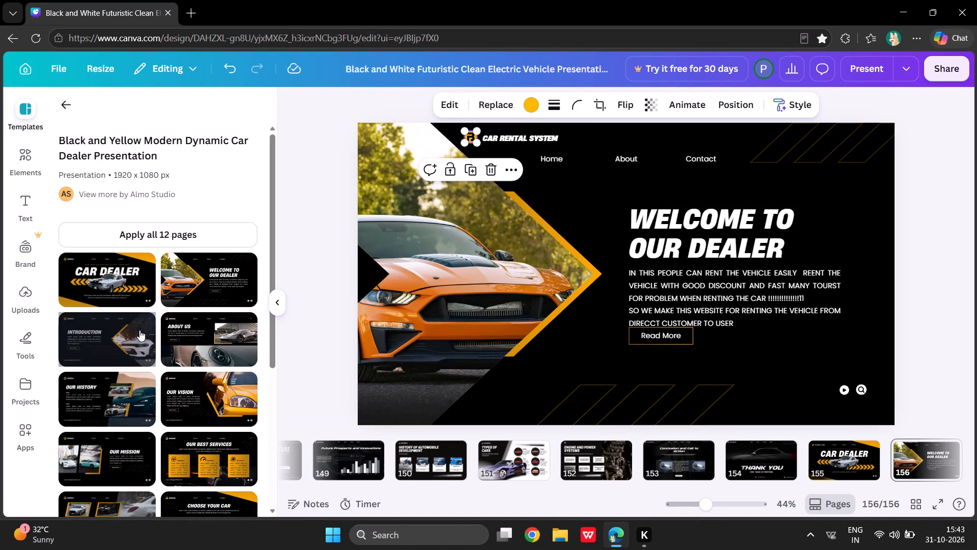
left_click(531, 309)
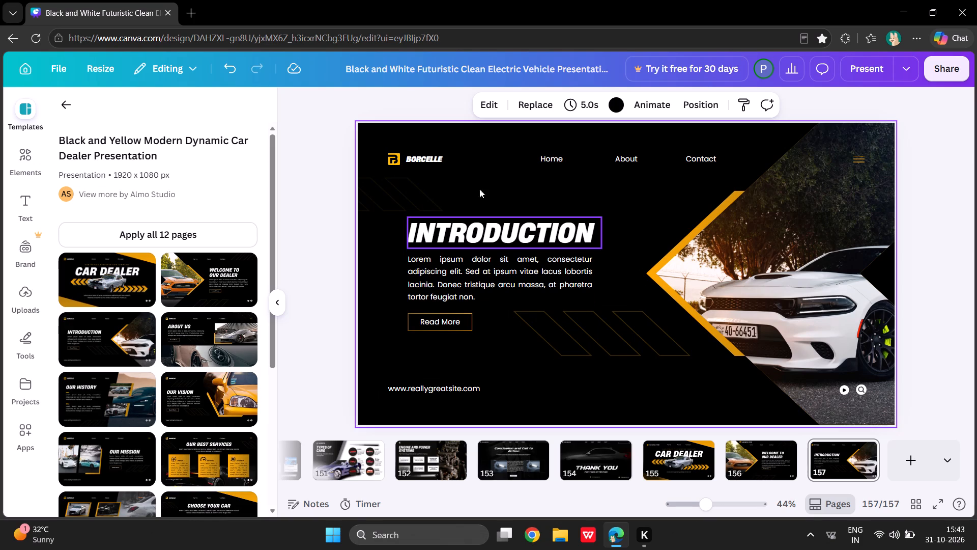
Replace the "BORCELLE" brand name on the Introduction page with "CAR RENTAL SYSTEM" and widen its text box to fit one line.
double_click(429, 160)
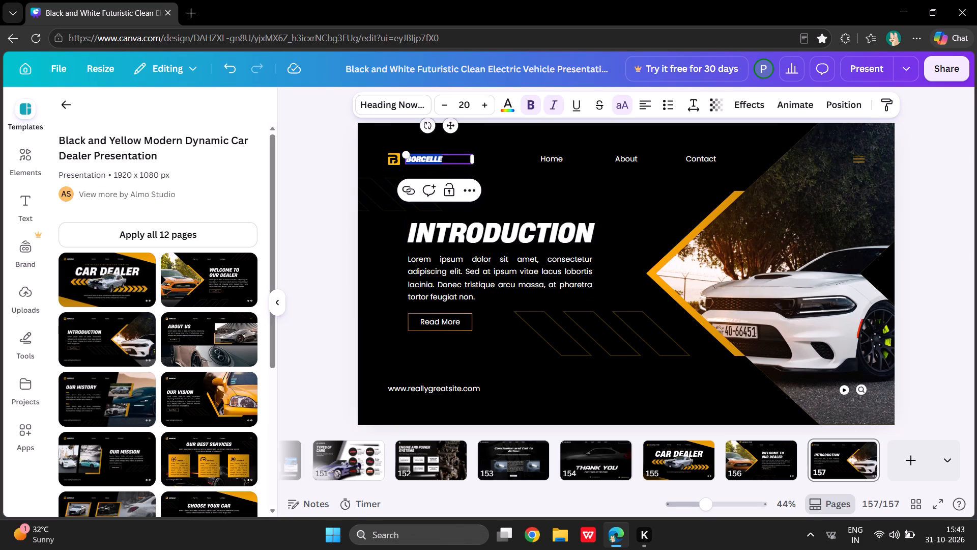
key("BackSpace")
type("CAR RENTAL SYSTE")
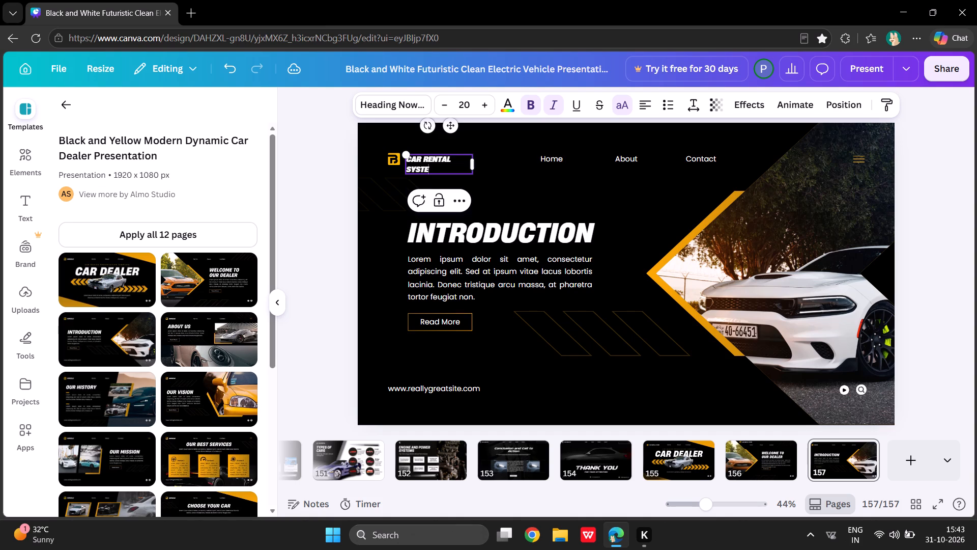
key("m")
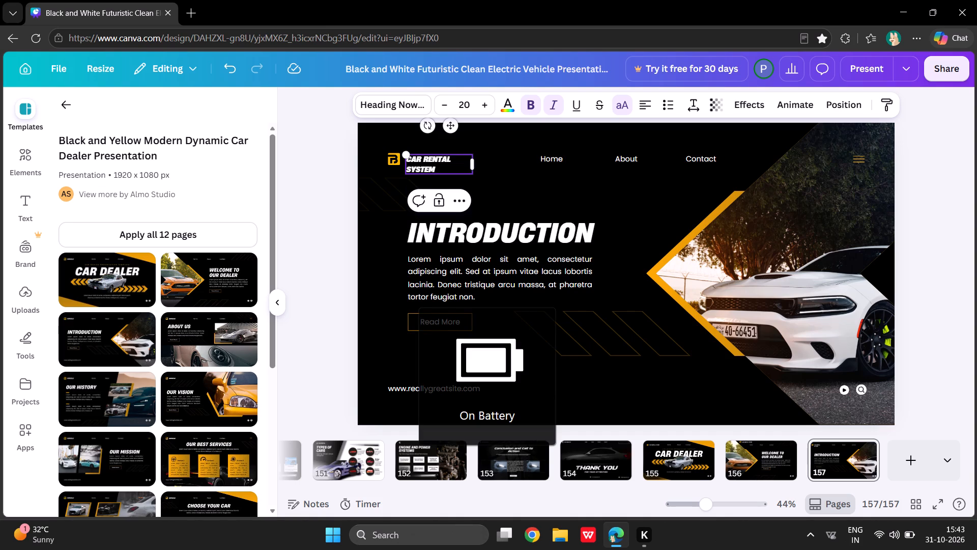
left_click_drag(474, 164, 483, 162)
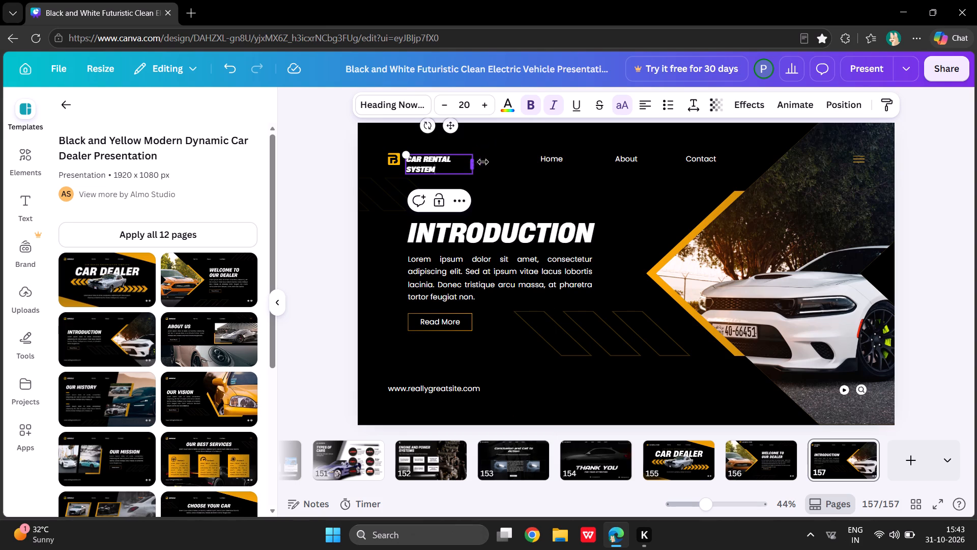
left_click_drag(483, 162, 486, 161)
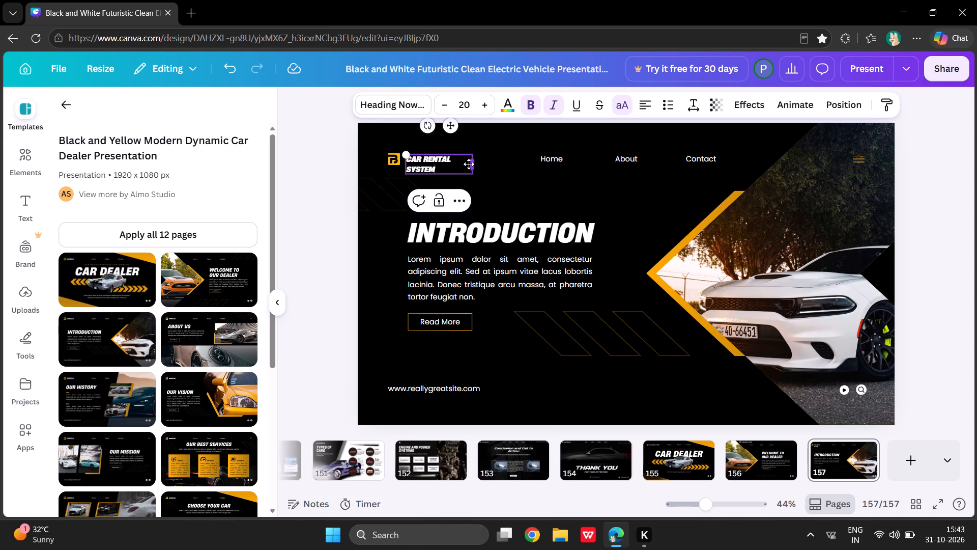
left_click(469, 164)
Increase the font size of the "Home", "About" and "Contact" labels on the Introduction page to 24.
left_click(543, 157)
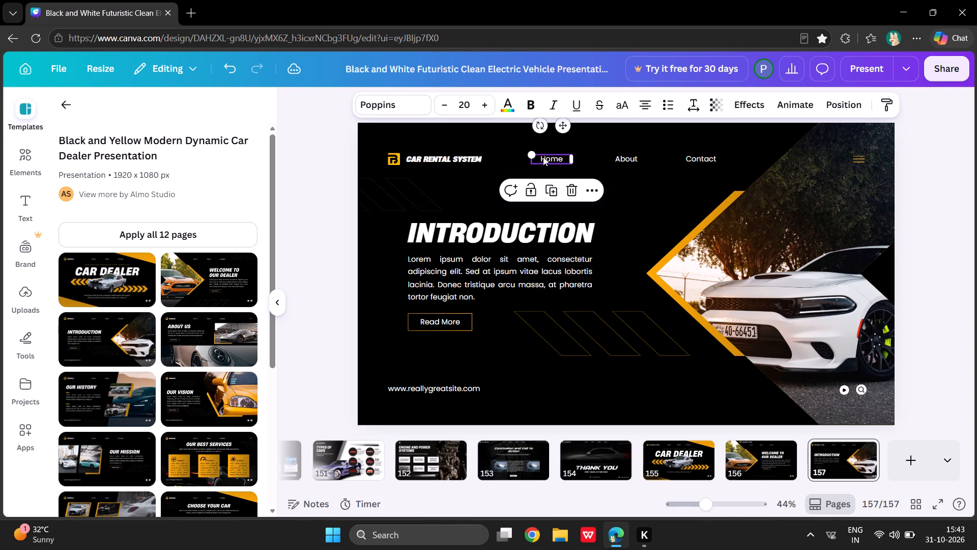
triple_click(482, 106)
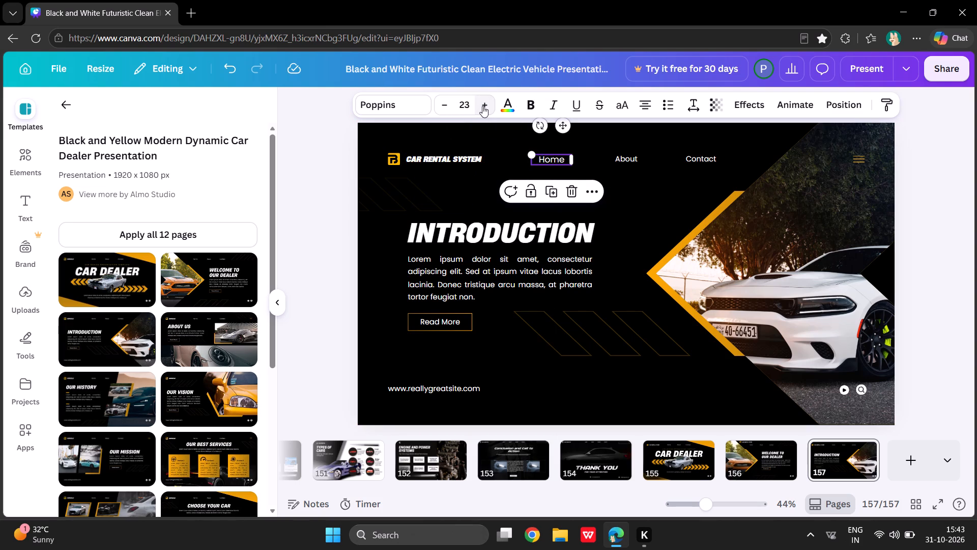
left_click(482, 106)
left_click(623, 162)
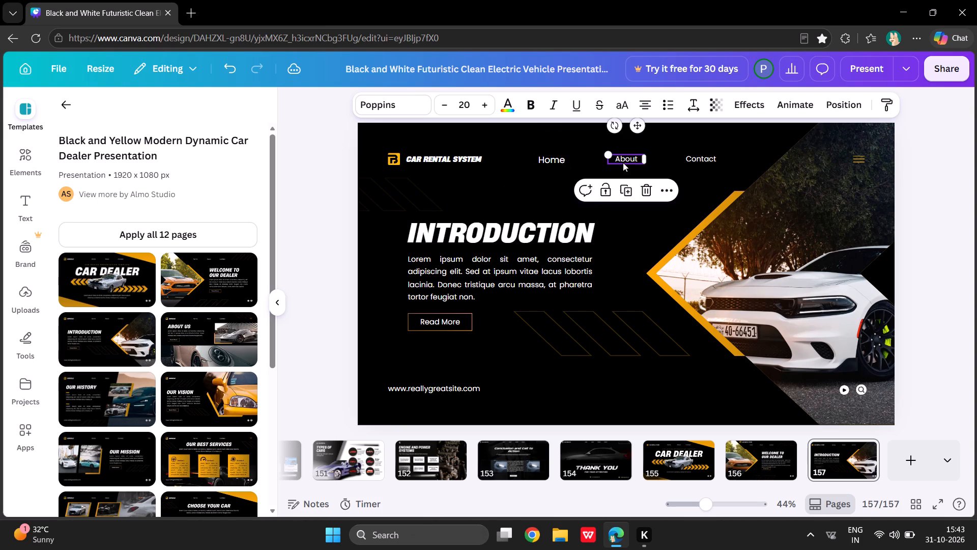
triple_click(486, 104)
left_click(486, 104)
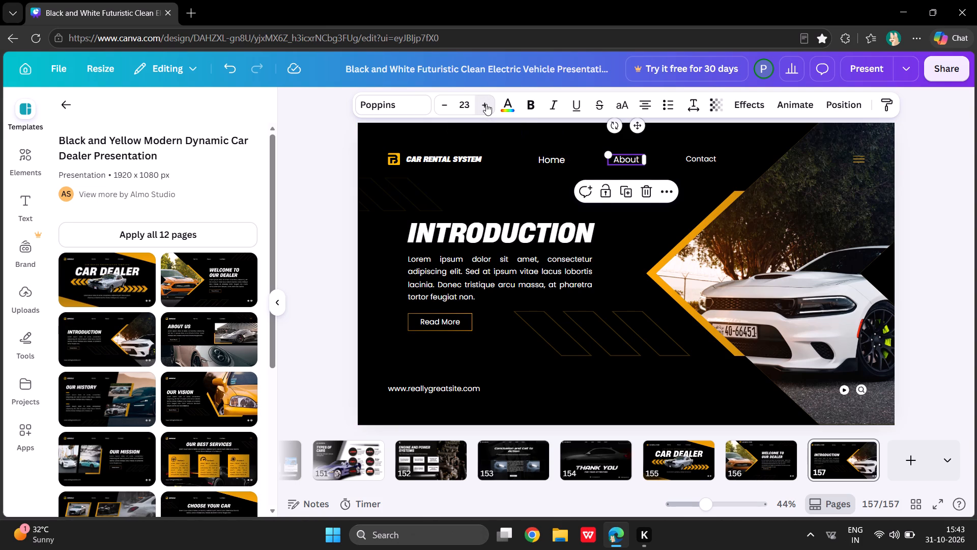
left_click(693, 156)
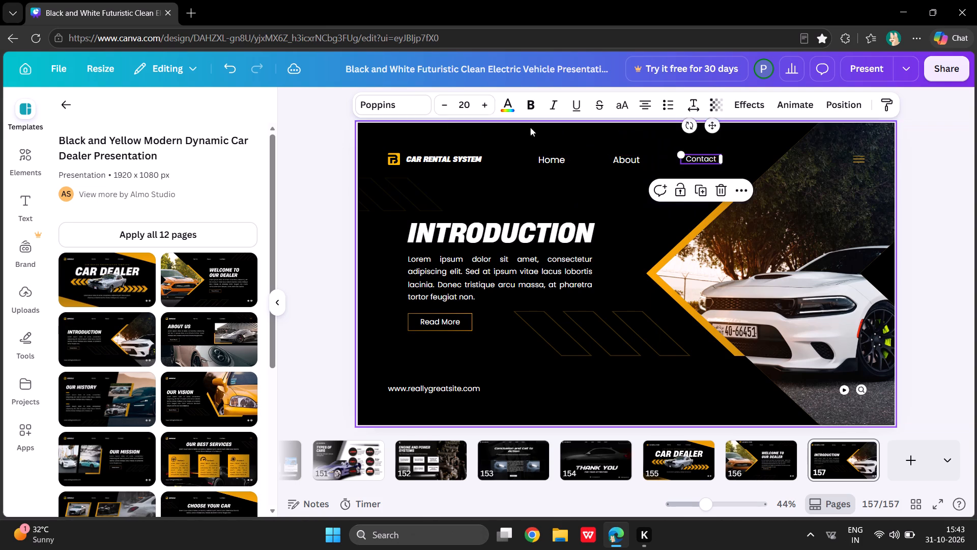
triple_click(481, 101)
left_click(481, 101)
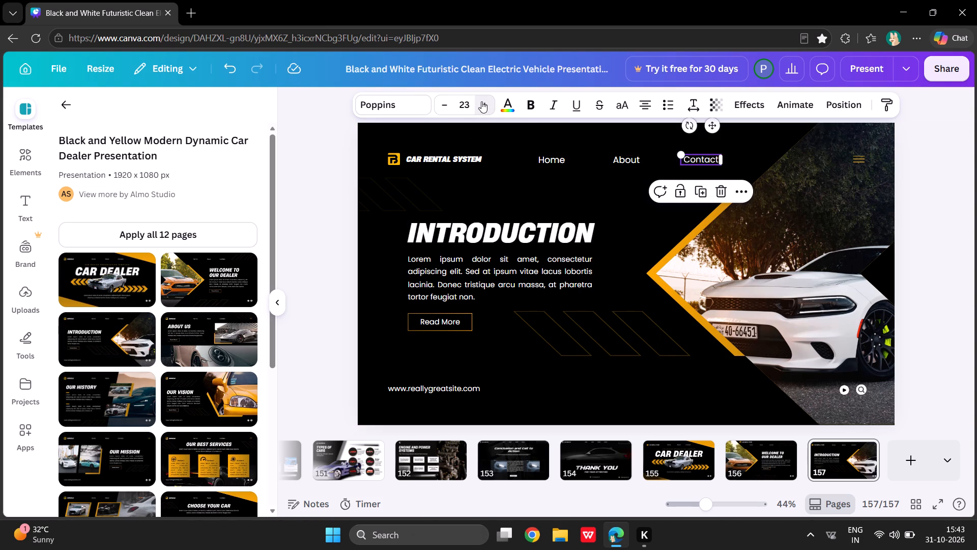
Replace the Introduction placeholder paragraph with "WE ARE REENTLAERS WWHICH HAVE MAKE THE CAR RENTAL SYSTEM WHERE PEOPLE CAN GAVE CARS ON THE RENTAL".
double_click(517, 264)
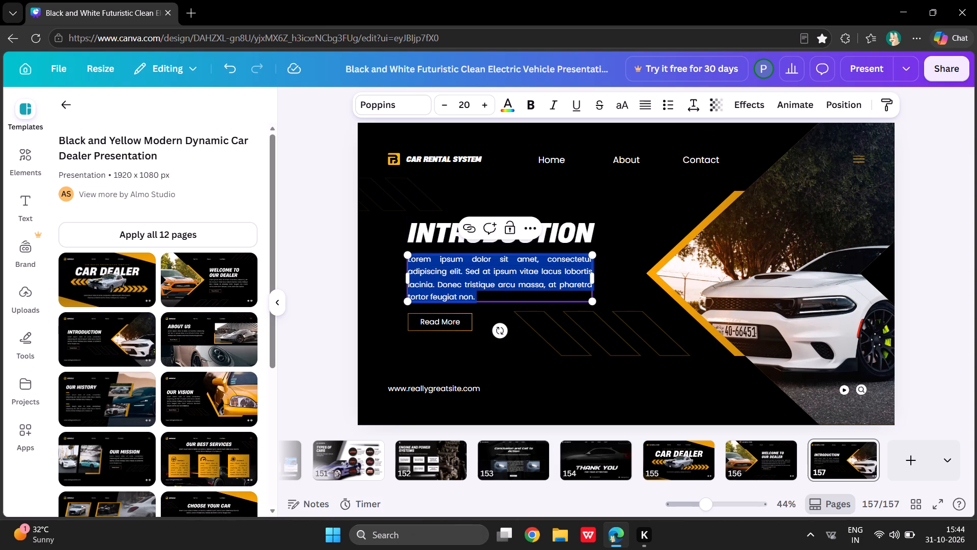
key("BackSpace")
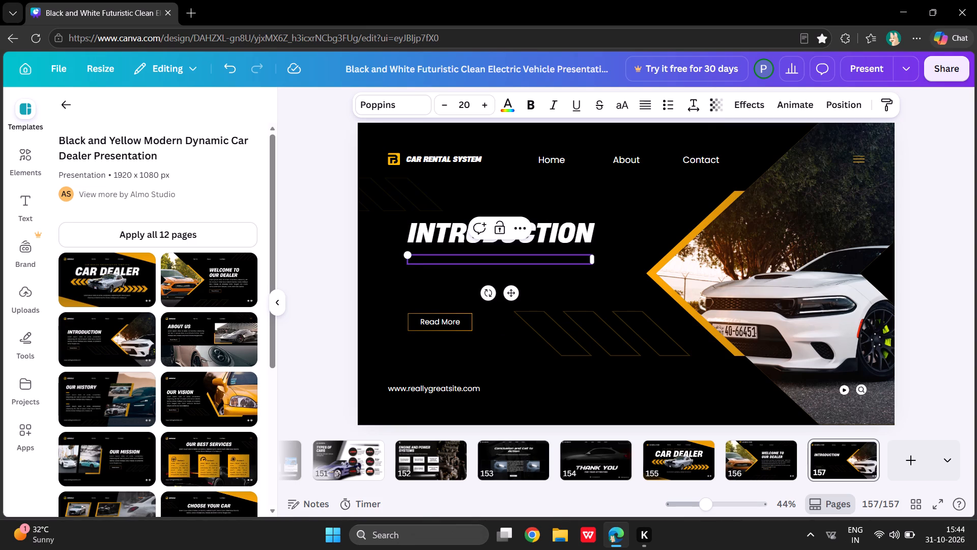
type("WE ARE REENTLAERS WWHICH HAVE")
key("space")
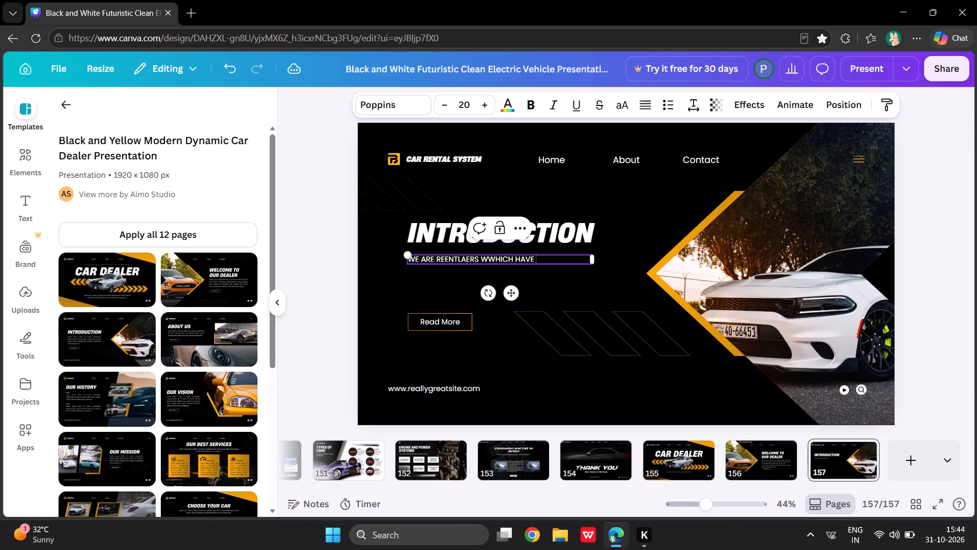
type("MAKE THE CAR RENTAL")
key("space")
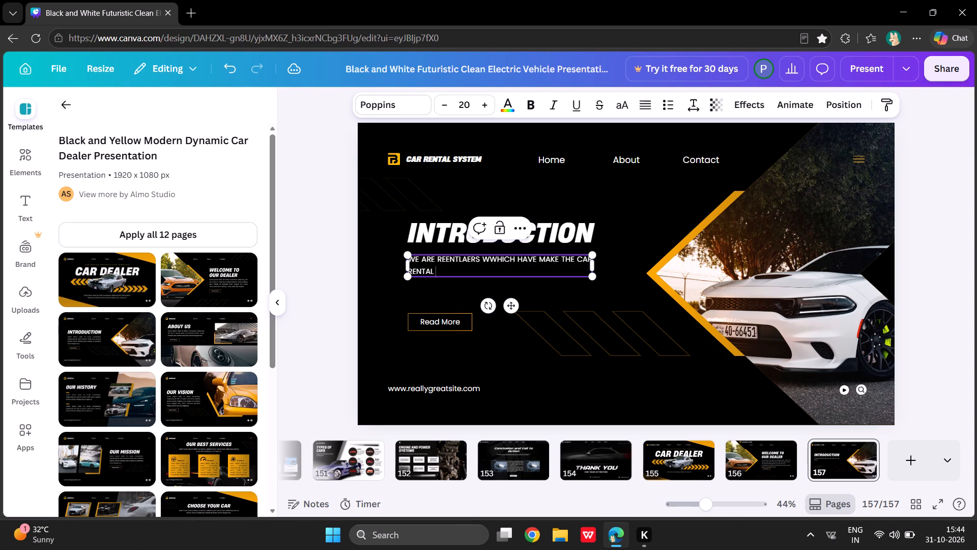
key("s")
key("BackSpace")
type("SYSTEM WHERE PEOPLE CAN")
key("space")
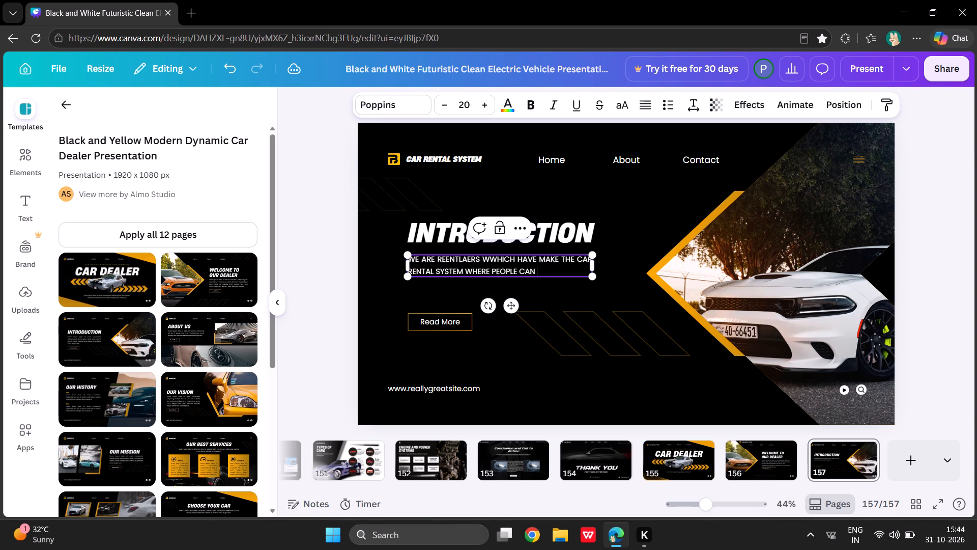
type("GAVE CARS ON THE RENTAL")
key("space")
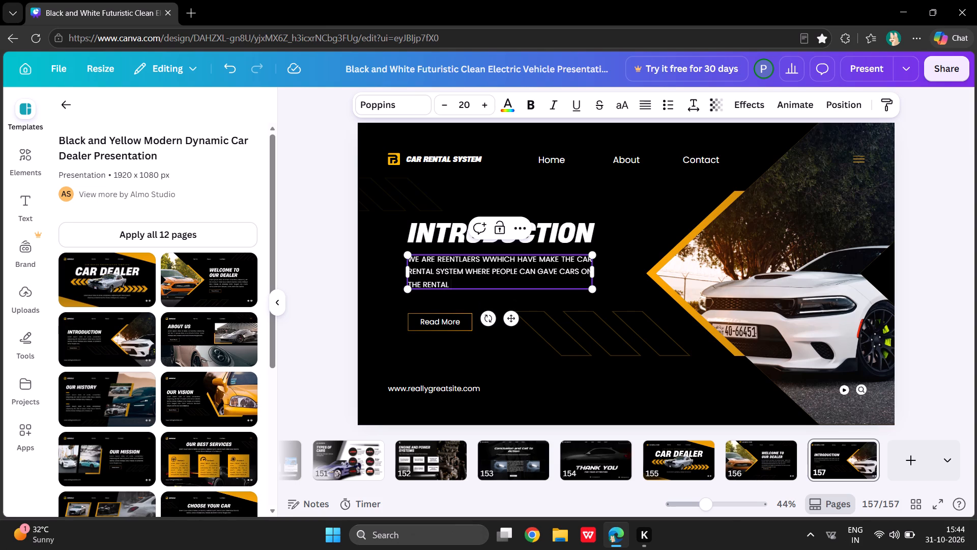
key("space")
Continue the paragraph with "WWE HAVE ESTABLISHED ARE PROJECT FROM SINCE 2023 WITH 2 MEMBERS FROM TILL NOW WWE HAVE 276 MEMBER".
type("WWE HAVE ESTABLISHED")
key("space")
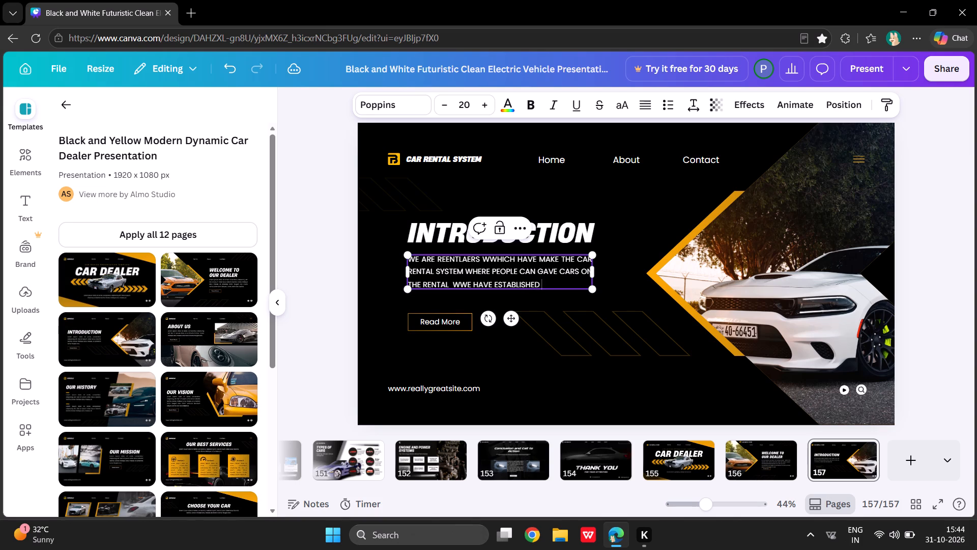
type("ARE")
key("space")
type("PROJECT FROM SIB")
key("BackSpace")
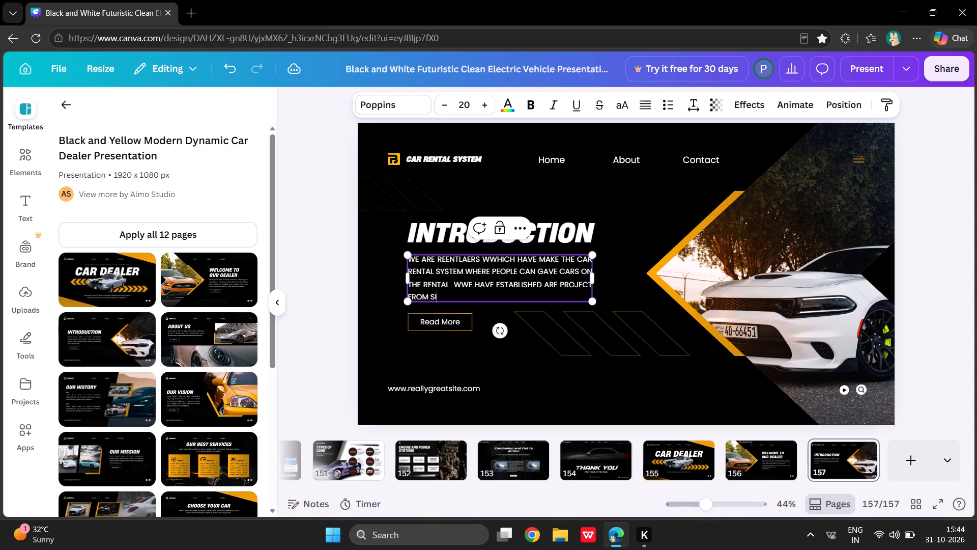
type("NCE 2023")
key("space")
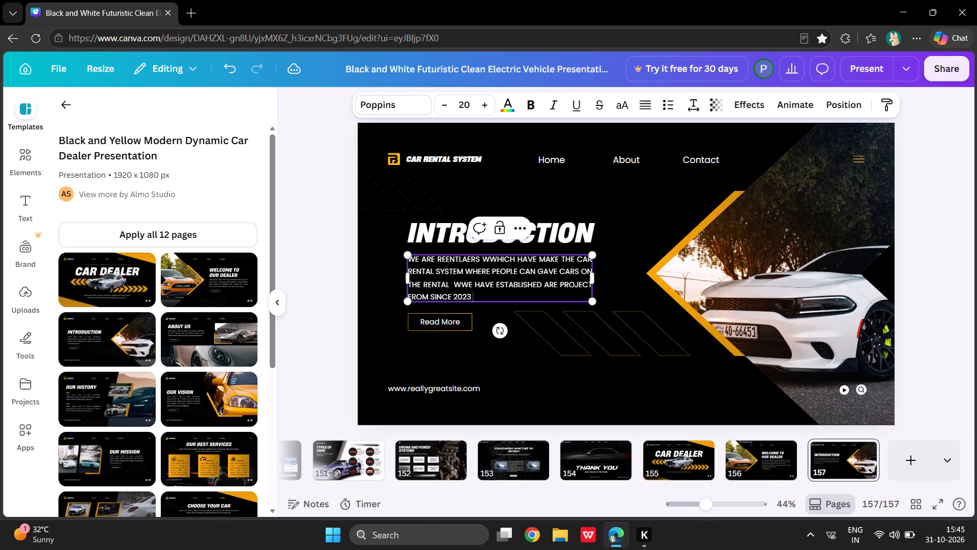
type("WITH 2 MEMB")
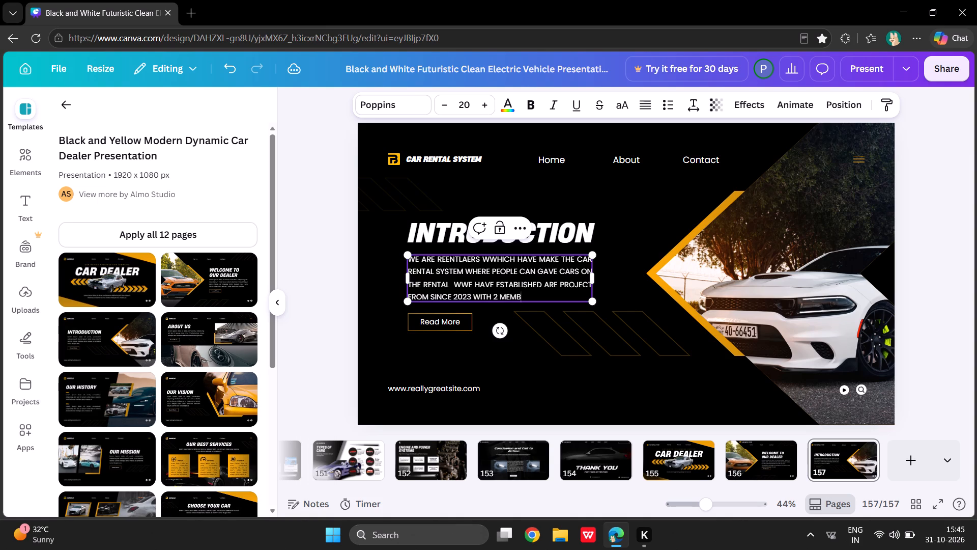
key("BackSpace")
type("BERS FROM TILL NOW WWE HAVE")
key("space")
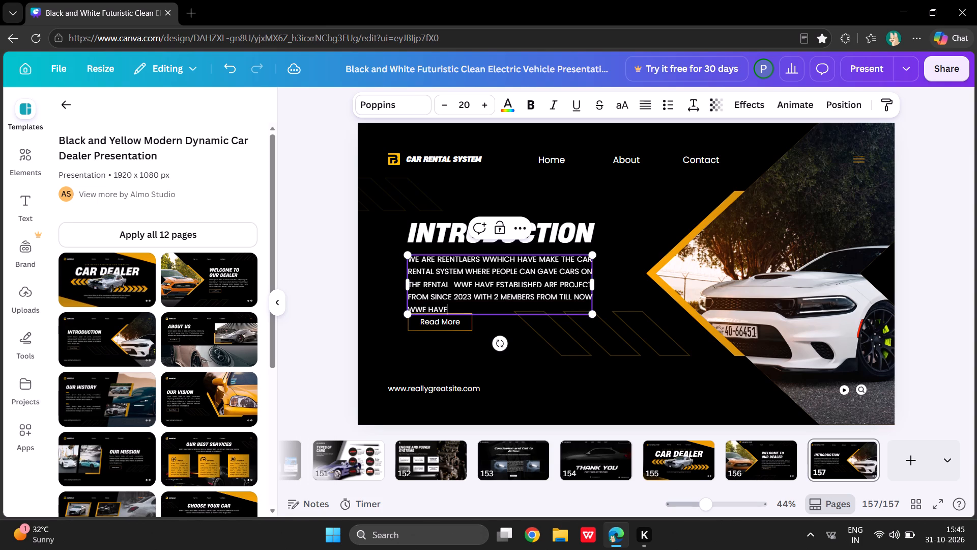
type("276 MEMBER")
key("space")
double_click(447, 391)
key("BackSpace")
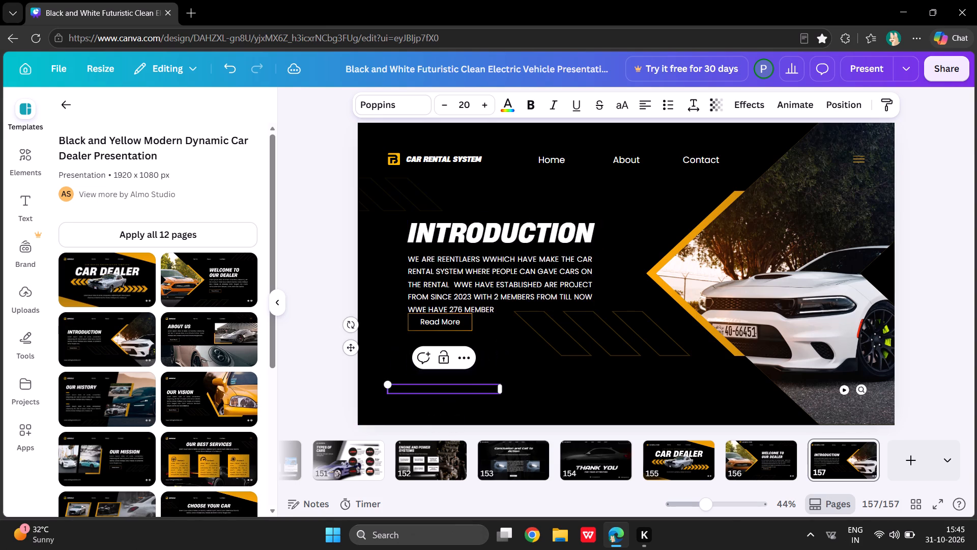
type("WWW")
key("period")
type("CAR")
type("RENTAL")
key("BackSpace")
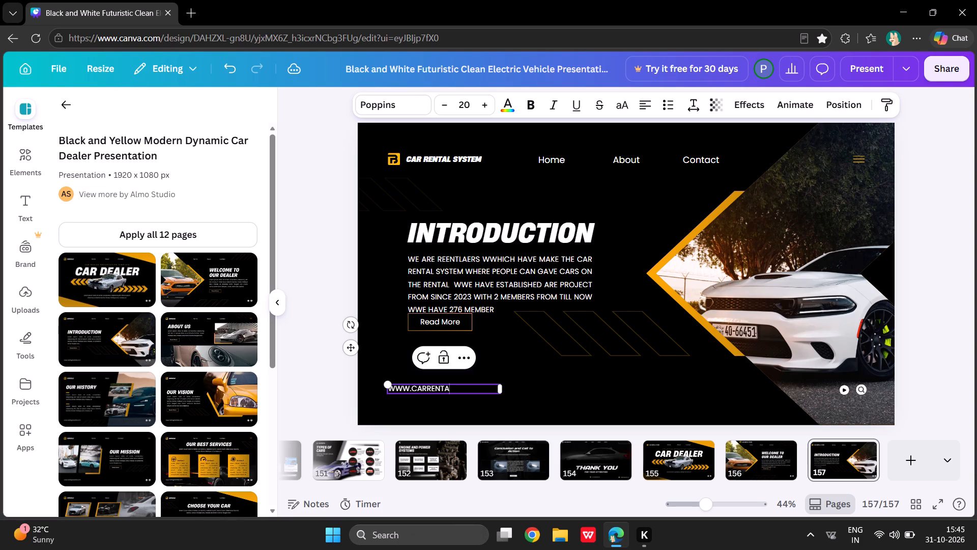
type("LSYSTEM")
type(".COM")
Add the "About Us" template page as a new page after the Introduction page.
left_click(188, 331)
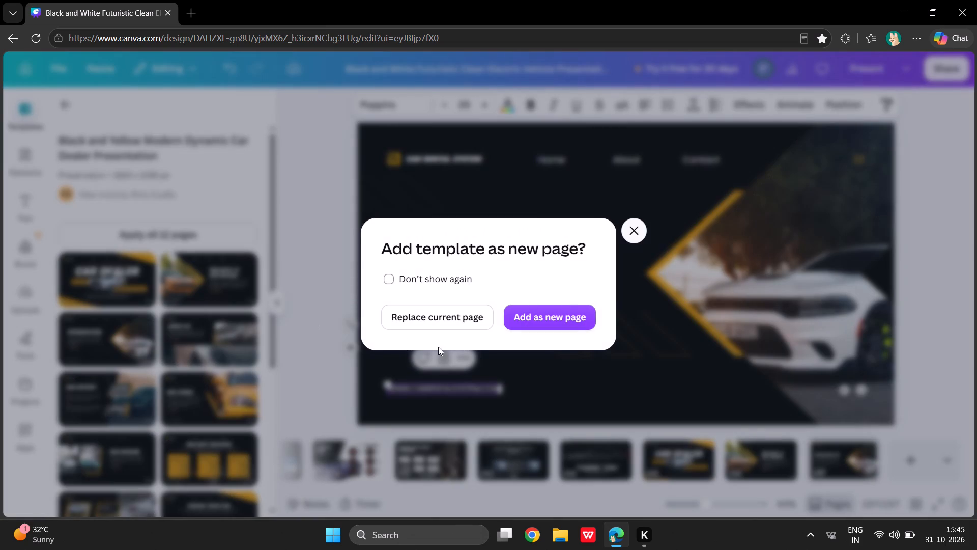
left_click(566, 328)
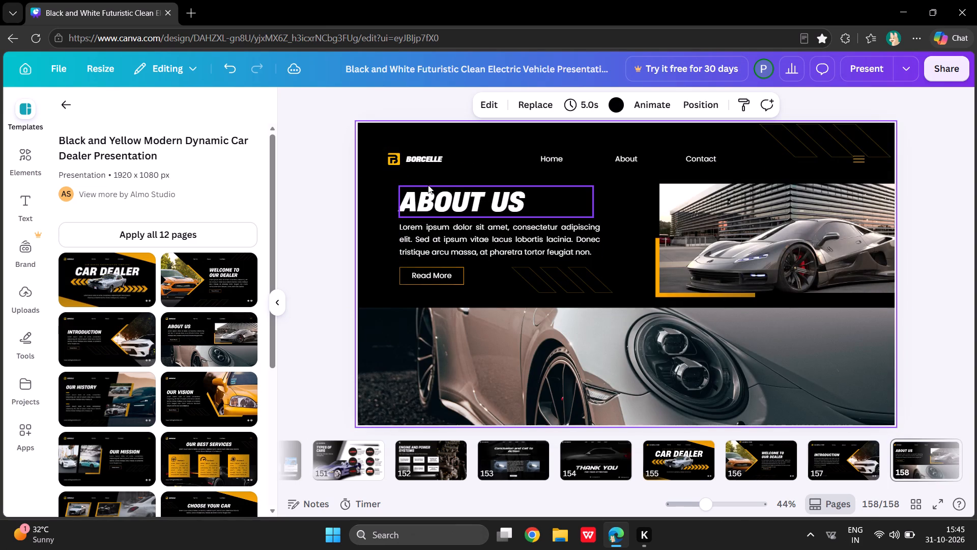
Replace the BORCELLE brand name on the About Us page with "CAR RENTAL SYSTEM" and widen its text box to fit one line.
double_click(421, 164)
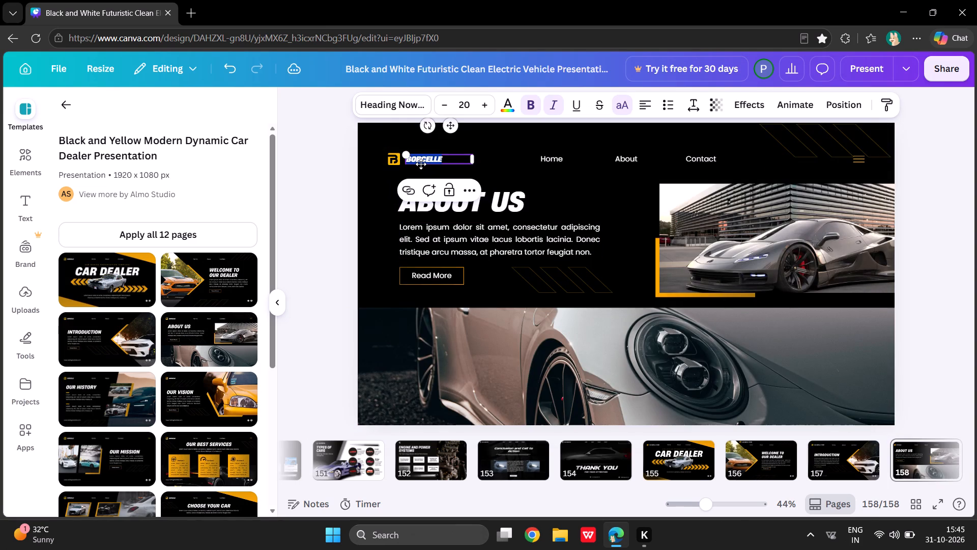
key("BackSpace")
type("CAR RENTAL SYSTEM")
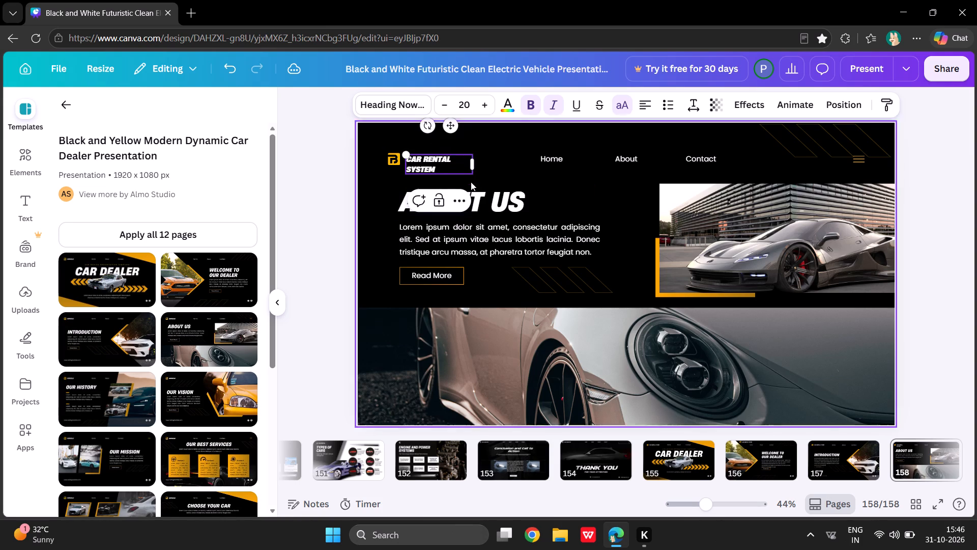
left_click_drag(473, 164, 481, 161)
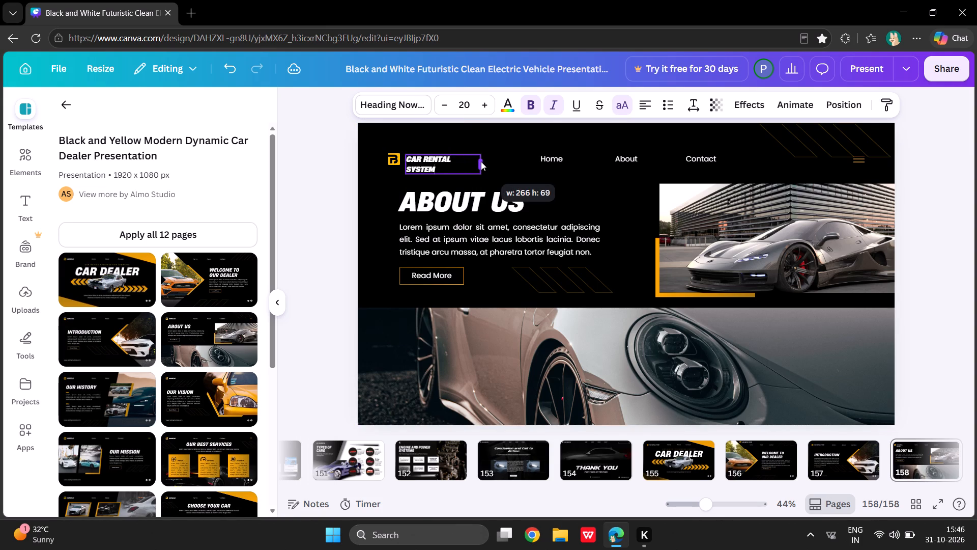
left_click_drag(481, 161, 484, 159)
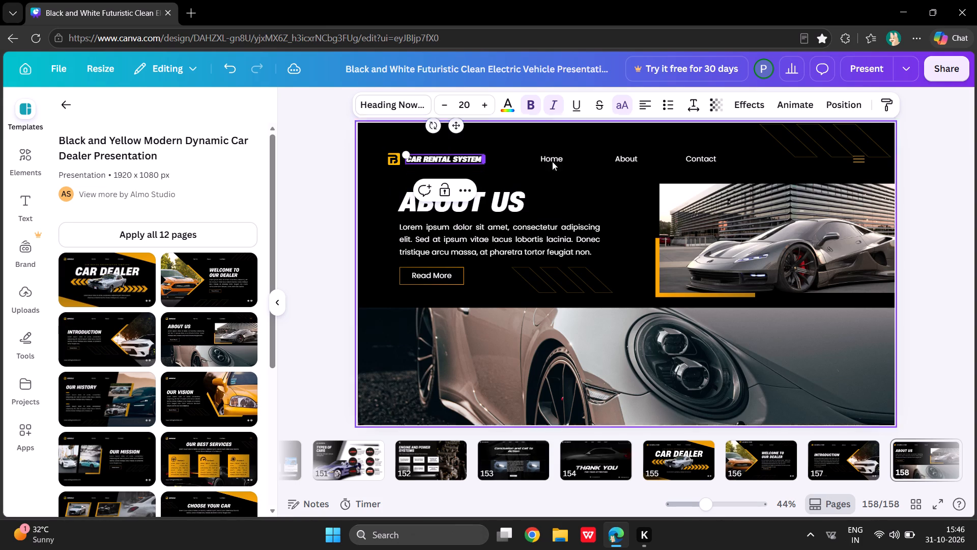
Set the font size of the Home, About and Contact header labels on the About Us page to 24.
left_click(566, 162)
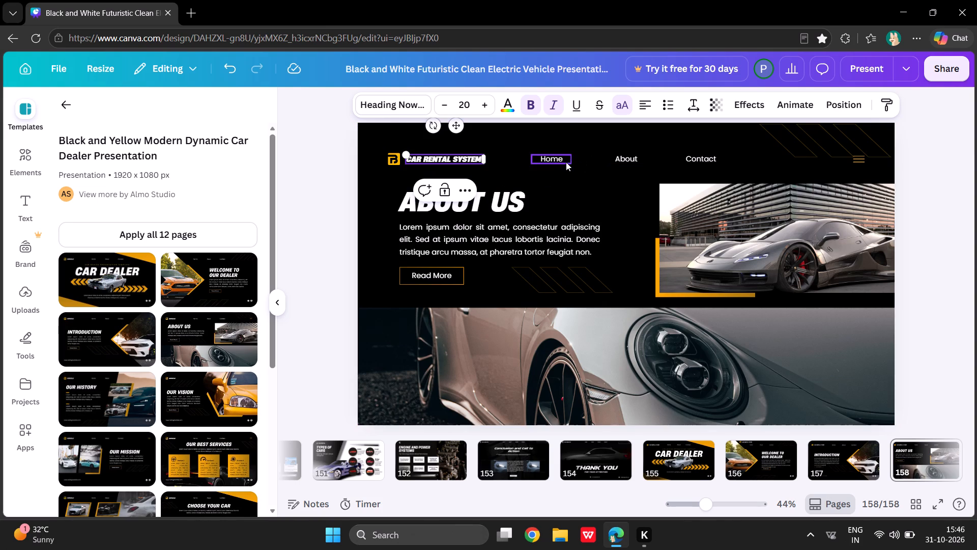
triple_click(486, 107)
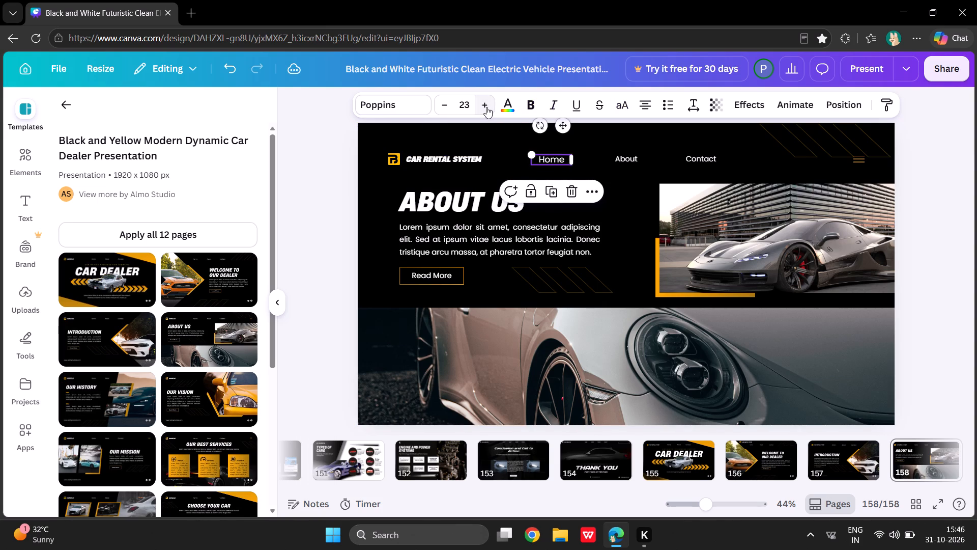
left_click(486, 107)
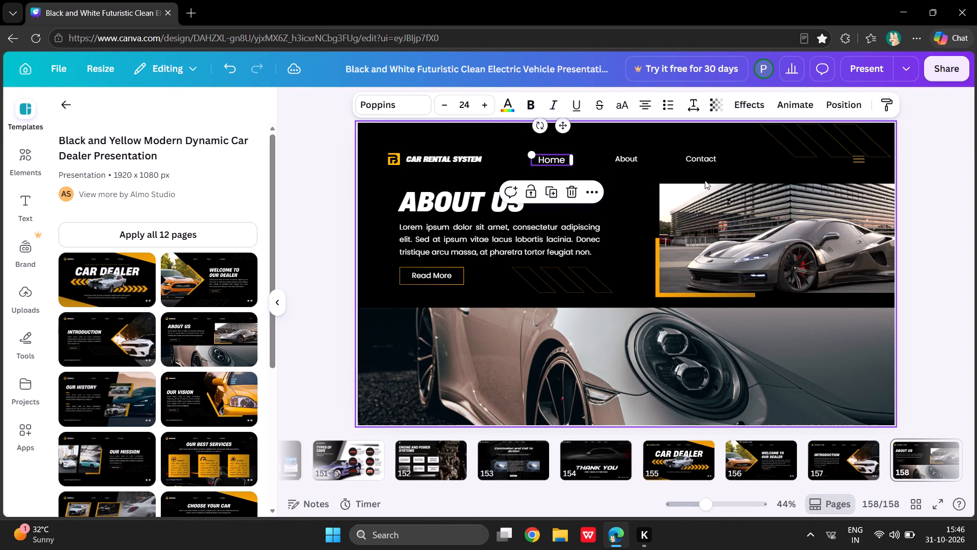
left_click(633, 155)
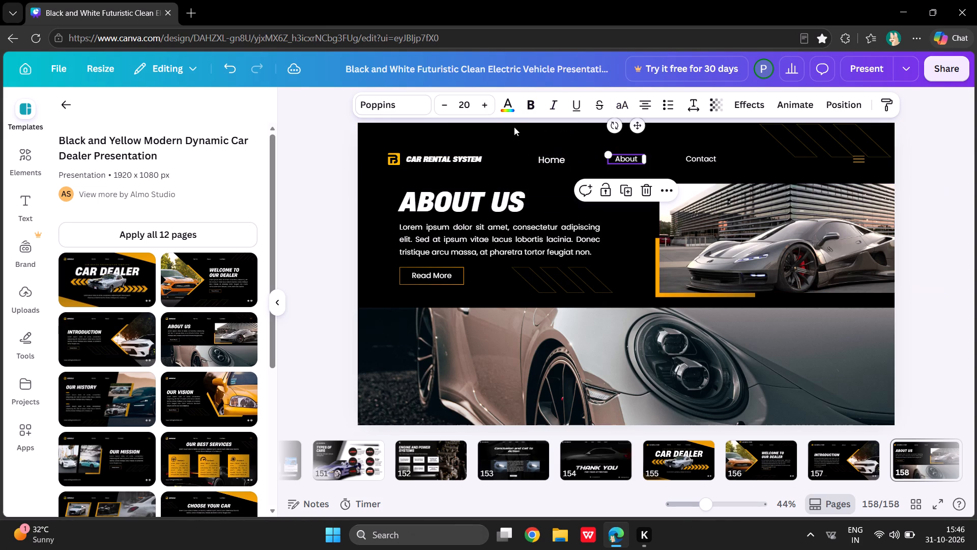
triple_click(487, 109)
left_click(487, 109)
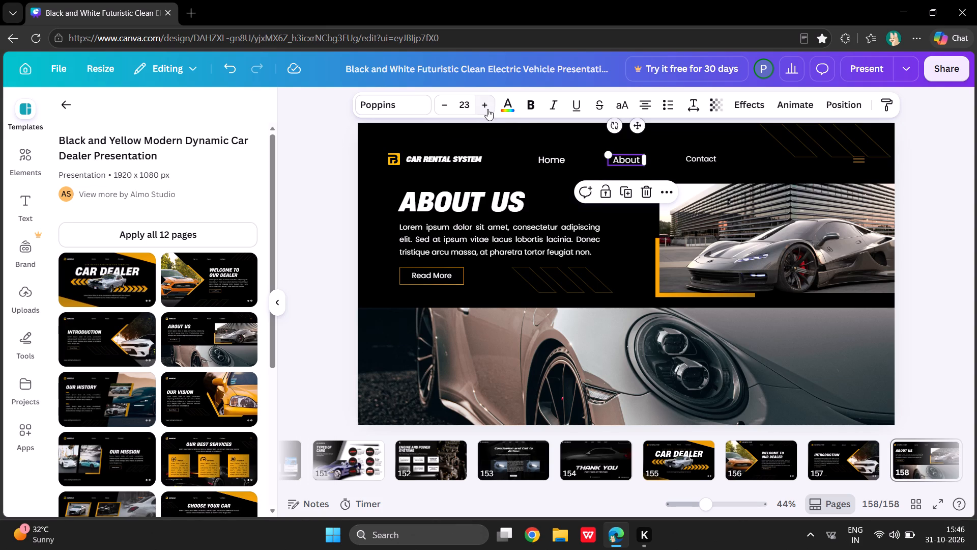
left_click(708, 155)
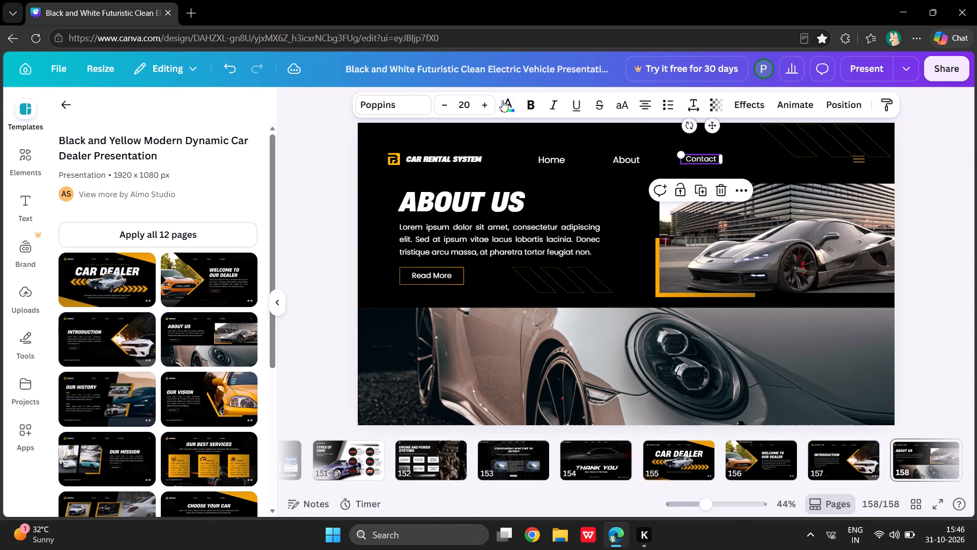
triple_click(486, 101)
left_click(486, 101)
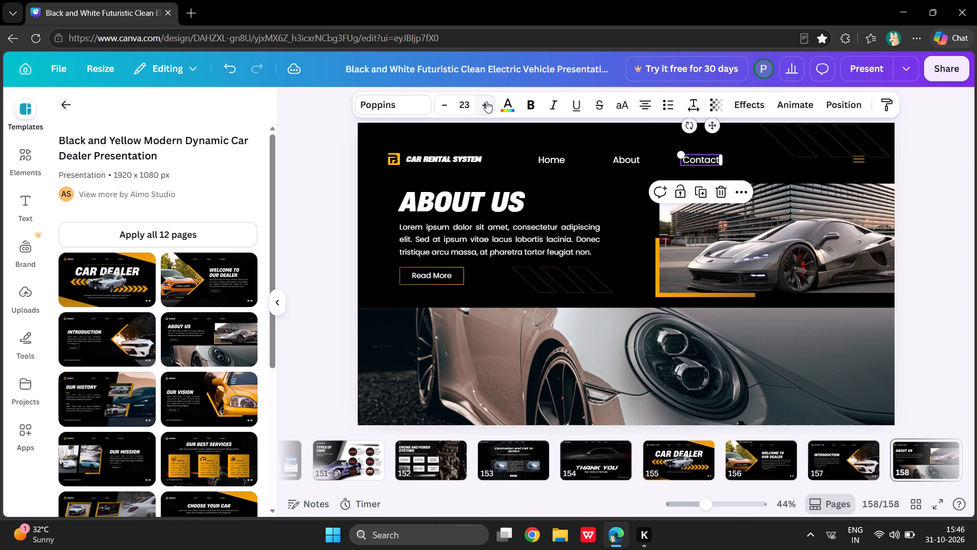
Replace the About Us placeholder paragraph with "WE HAVE FROM MAHARSTRA STATE WE HAVE INTRODUCED".
double_click(463, 225)
key("w")
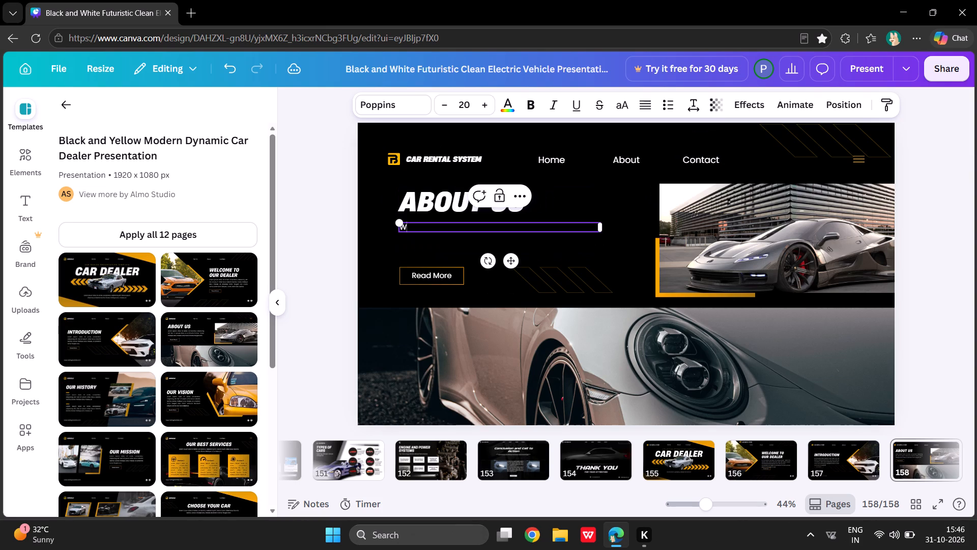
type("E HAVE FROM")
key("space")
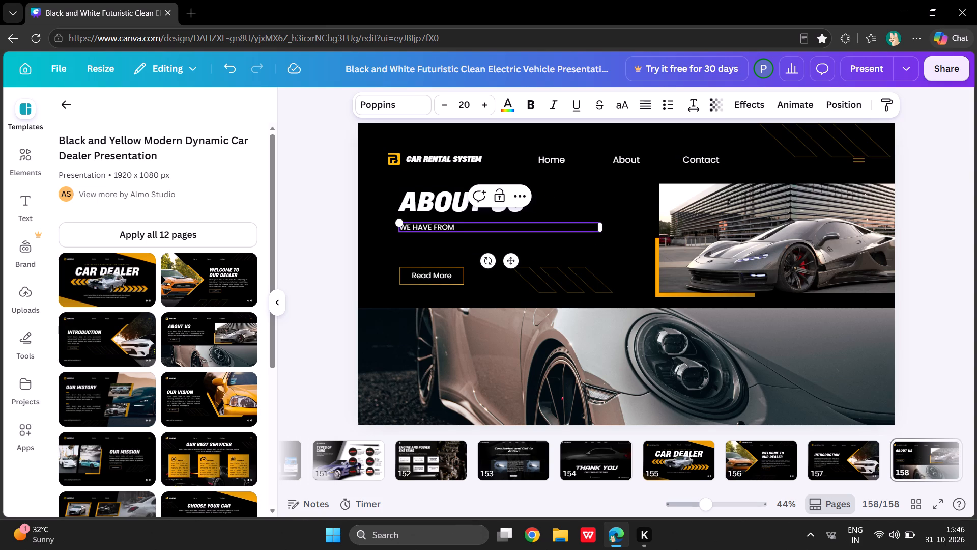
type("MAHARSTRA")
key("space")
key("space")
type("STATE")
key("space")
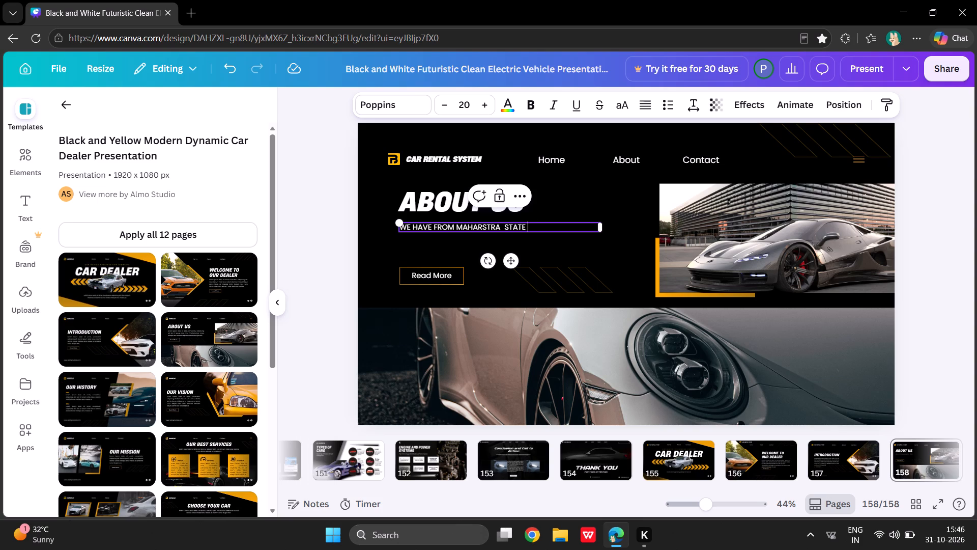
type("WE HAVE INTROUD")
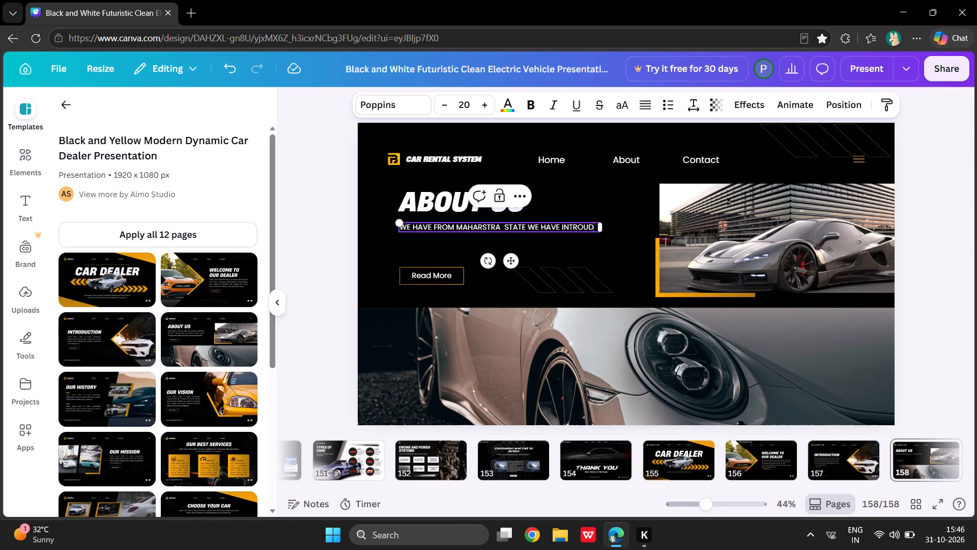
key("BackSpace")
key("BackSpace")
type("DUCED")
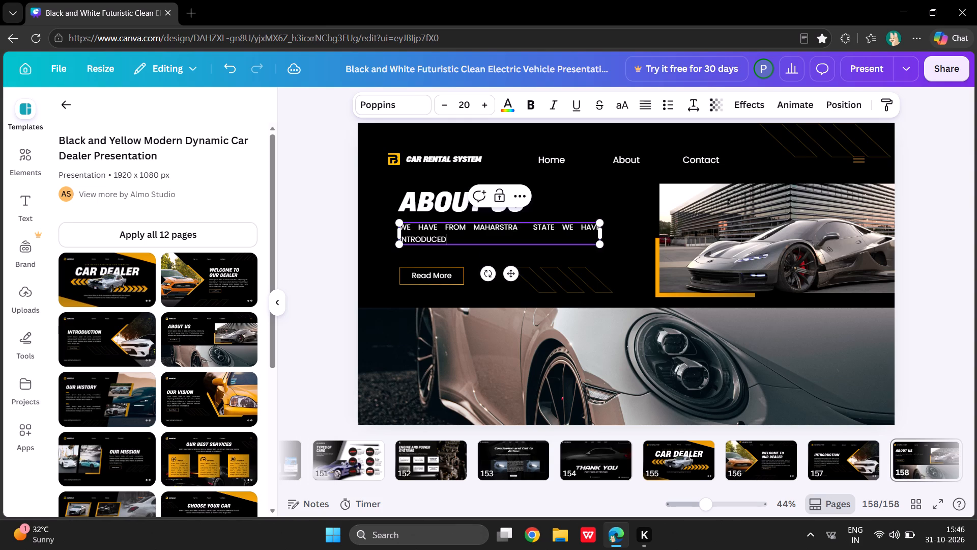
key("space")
Continue the paragraph with "WITH CEO" and the CEO's first name, a comma, and "CO FOUNDER -" with the two co-founders' first names.
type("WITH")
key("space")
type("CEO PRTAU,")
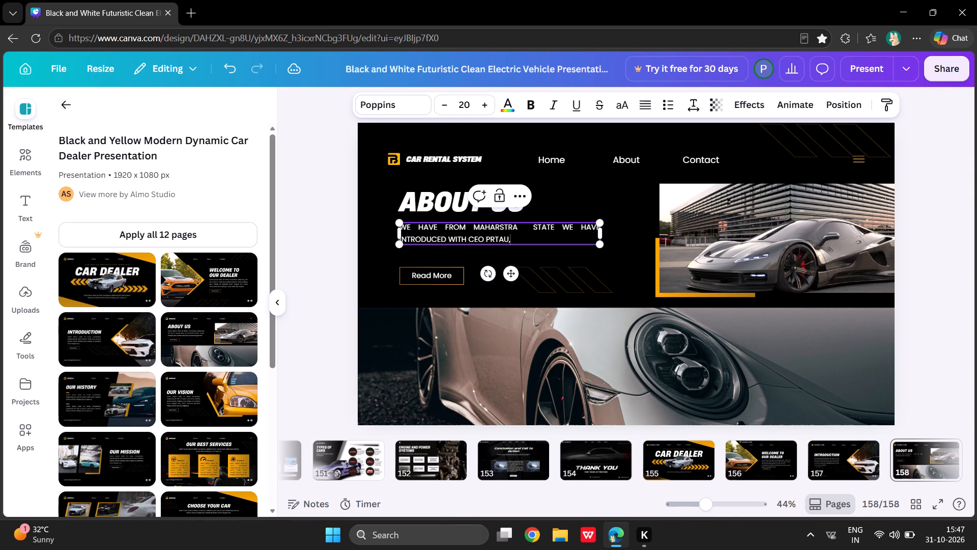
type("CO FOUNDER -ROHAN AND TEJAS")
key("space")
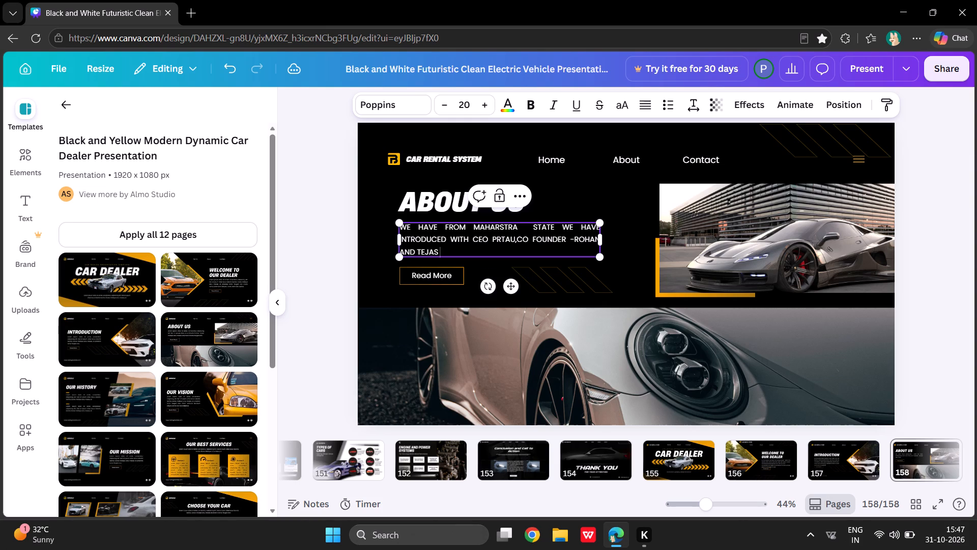
Continue the paragraph with "ALL ARE FOM TOP IIT BOMBAY AND TOPPER OF MUMBAI UNIVERSITY WITH 9.89 CGP" and end with a line break.
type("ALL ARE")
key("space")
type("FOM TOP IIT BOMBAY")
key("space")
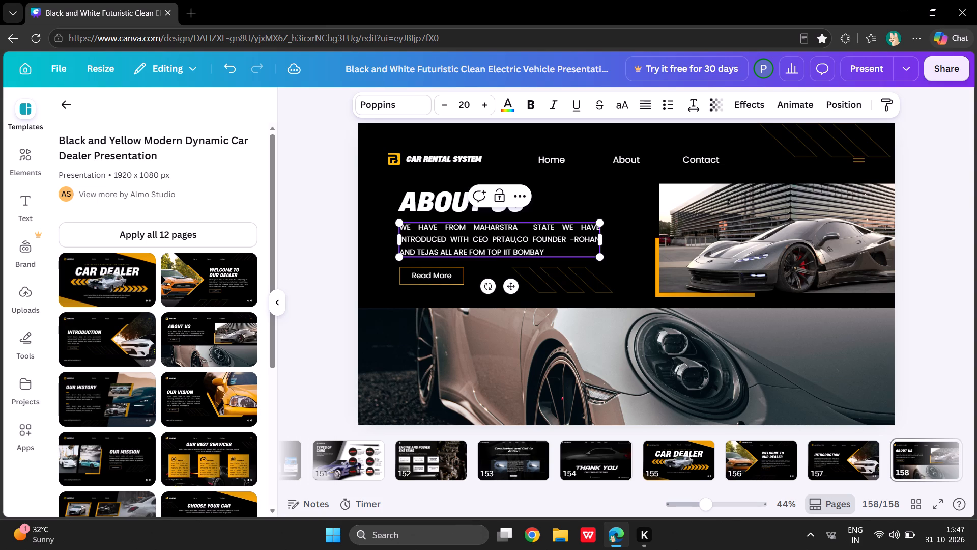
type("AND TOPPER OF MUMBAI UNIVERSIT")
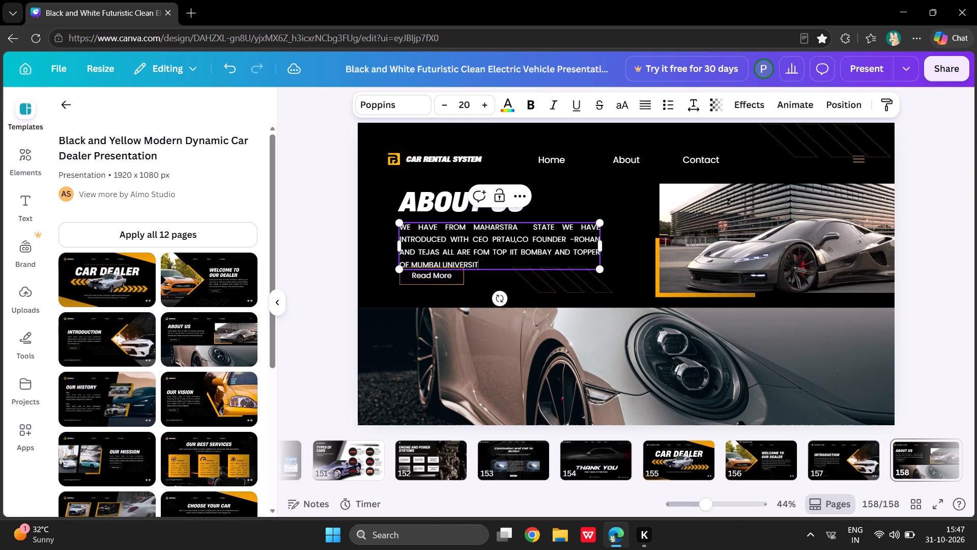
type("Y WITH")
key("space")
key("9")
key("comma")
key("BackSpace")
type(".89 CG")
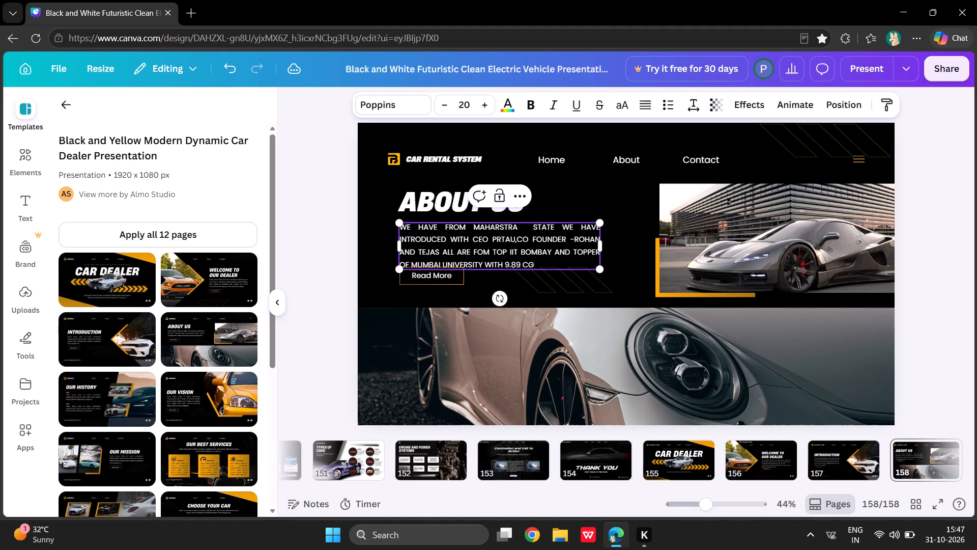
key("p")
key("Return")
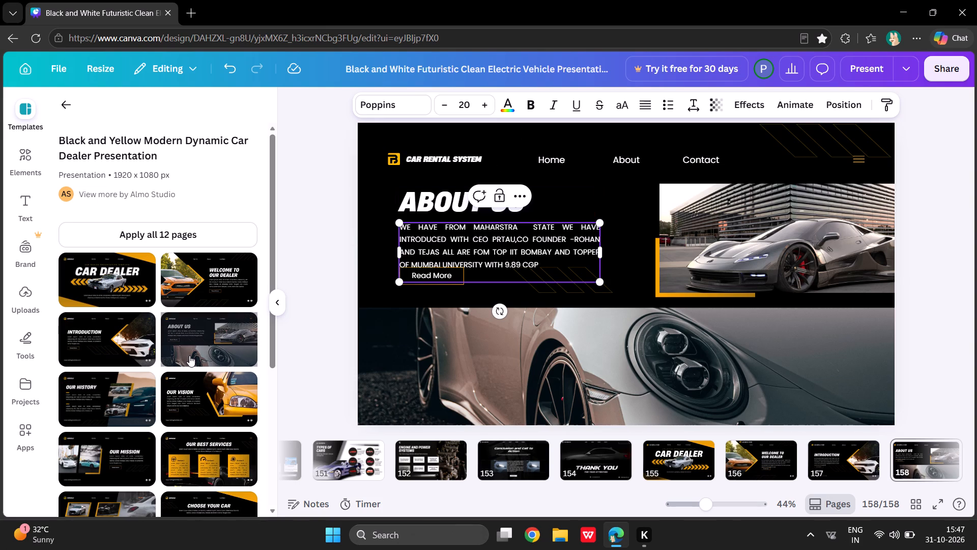
Add the "Our History" template page as a new page after the About Us page.
left_click(147, 399)
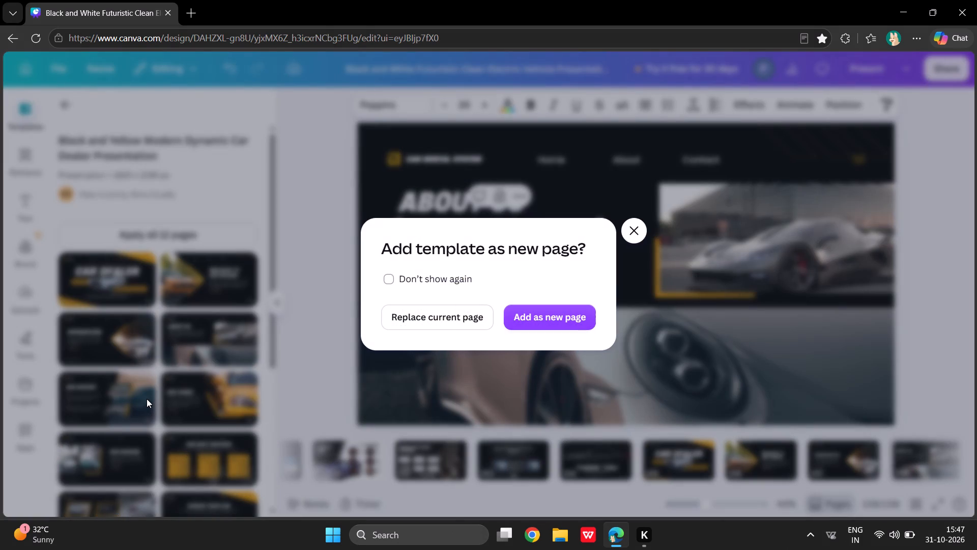
left_click(517, 321)
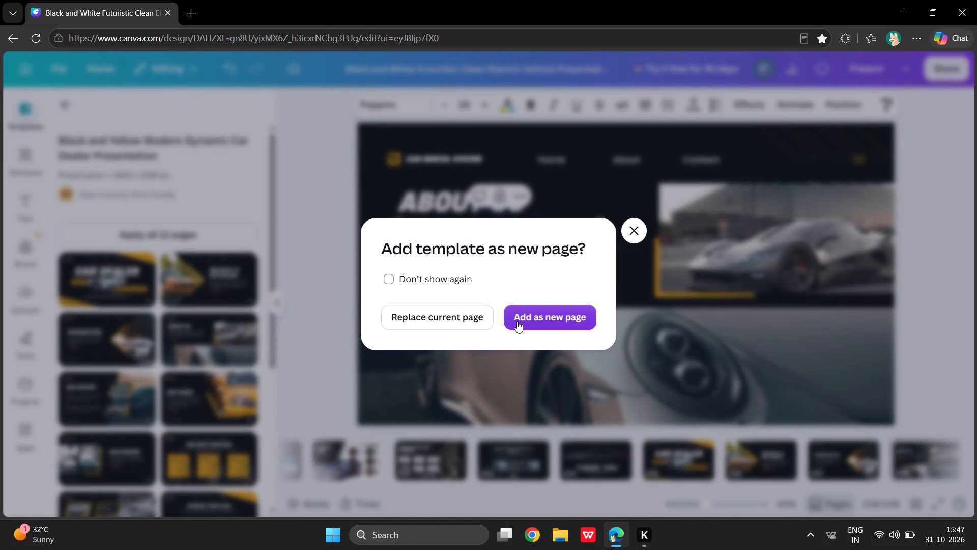
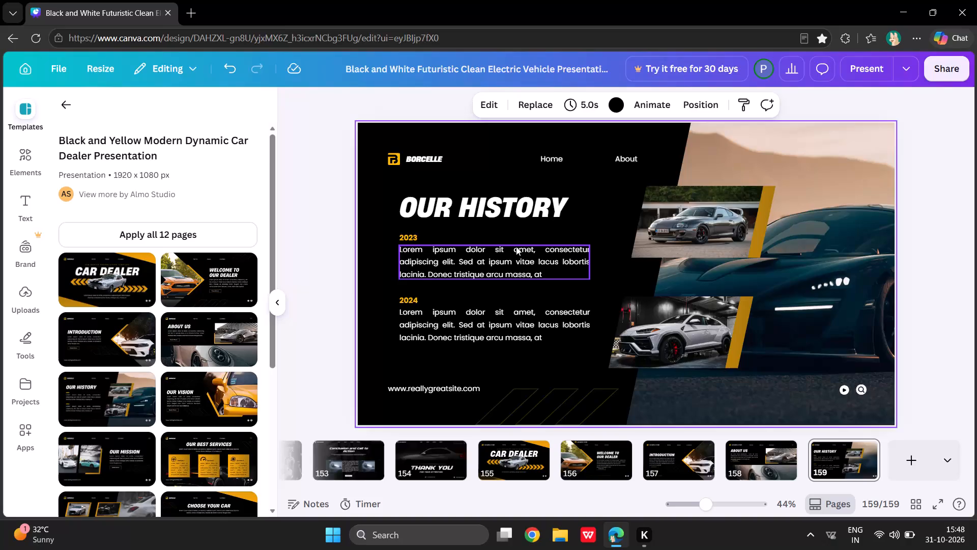
Clear the placeholder paragraph under the 2023 heading on the Our History page.
left_click(495, 275)
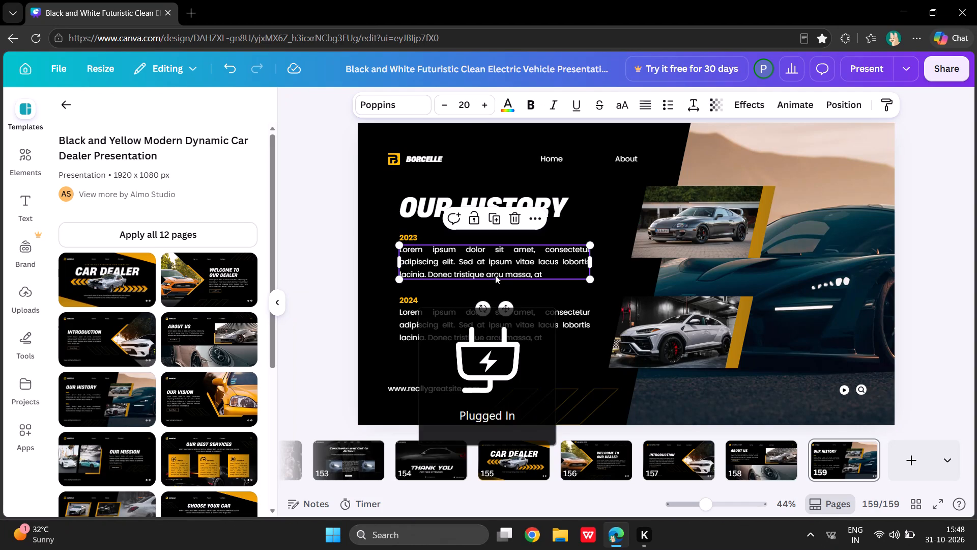
double_click(497, 271)
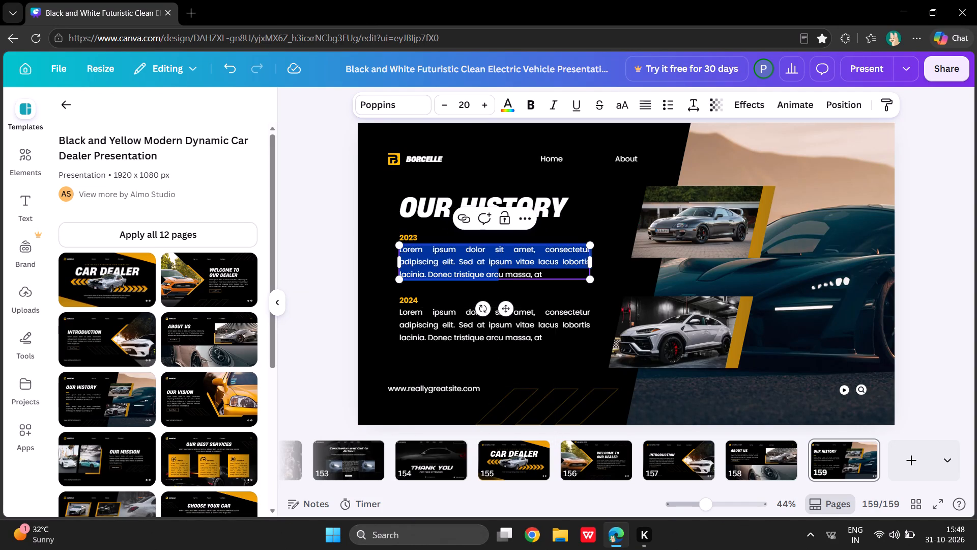
double_click(539, 264)
double_click(539, 264)
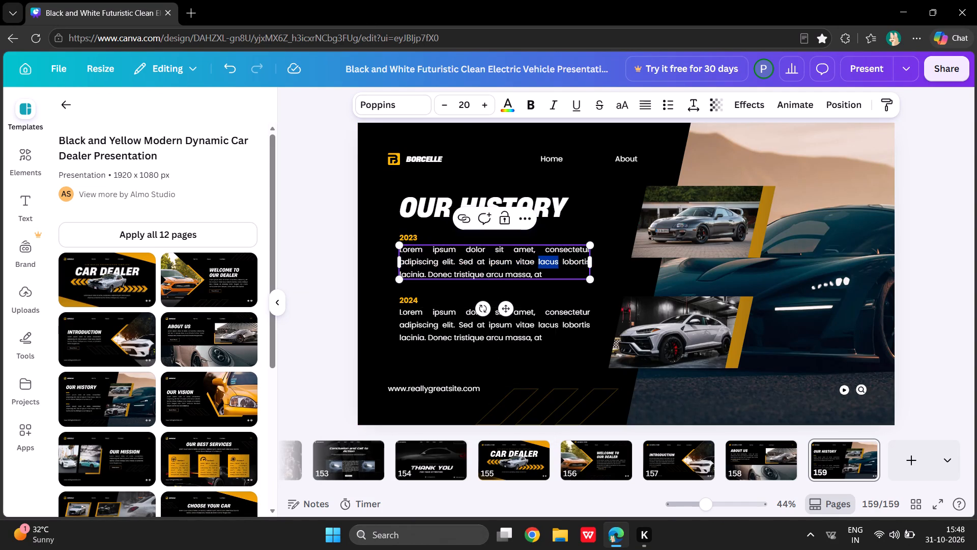
triple_click(539, 264)
left_click(539, 264)
key("BackSpace")
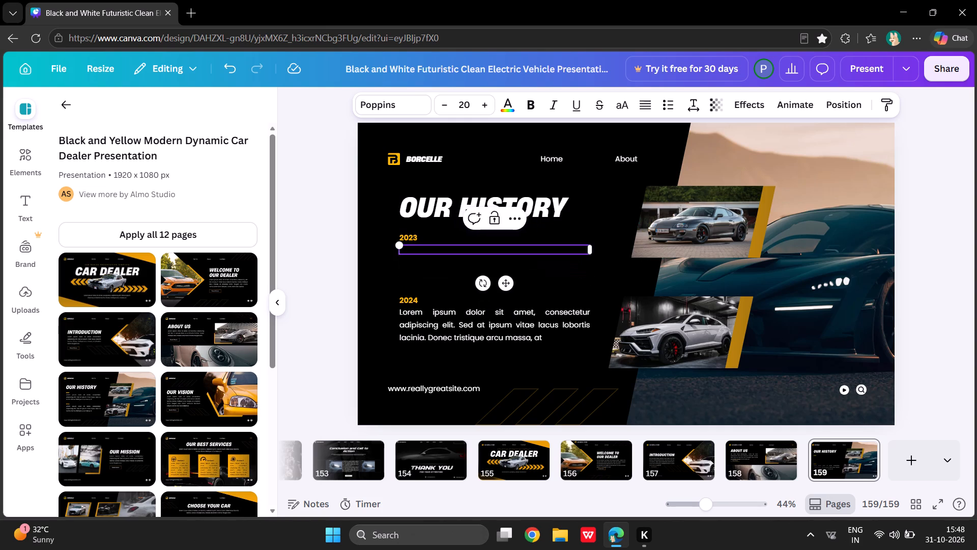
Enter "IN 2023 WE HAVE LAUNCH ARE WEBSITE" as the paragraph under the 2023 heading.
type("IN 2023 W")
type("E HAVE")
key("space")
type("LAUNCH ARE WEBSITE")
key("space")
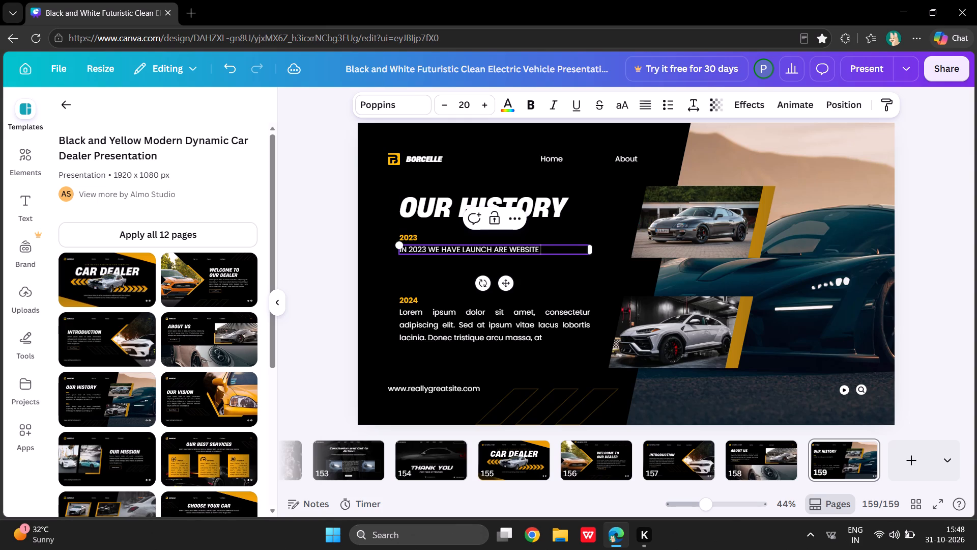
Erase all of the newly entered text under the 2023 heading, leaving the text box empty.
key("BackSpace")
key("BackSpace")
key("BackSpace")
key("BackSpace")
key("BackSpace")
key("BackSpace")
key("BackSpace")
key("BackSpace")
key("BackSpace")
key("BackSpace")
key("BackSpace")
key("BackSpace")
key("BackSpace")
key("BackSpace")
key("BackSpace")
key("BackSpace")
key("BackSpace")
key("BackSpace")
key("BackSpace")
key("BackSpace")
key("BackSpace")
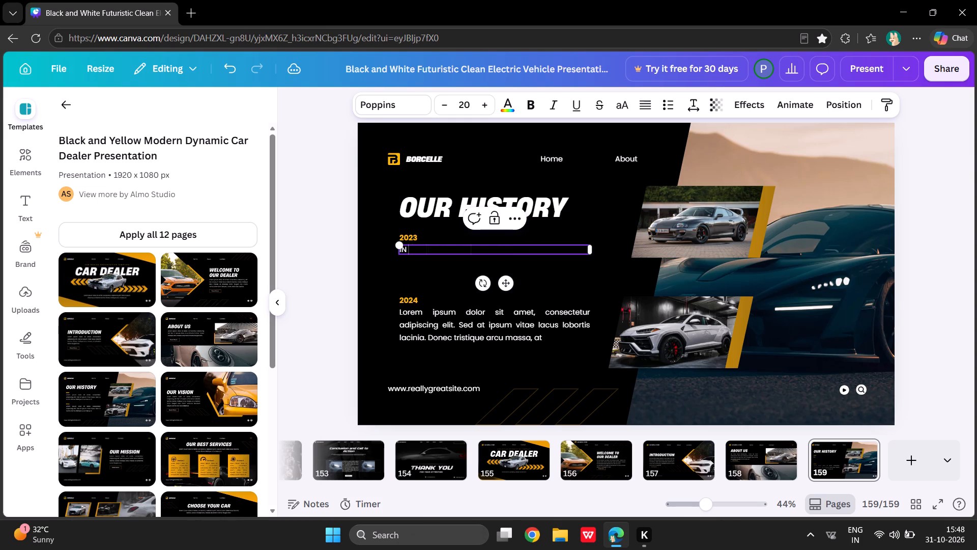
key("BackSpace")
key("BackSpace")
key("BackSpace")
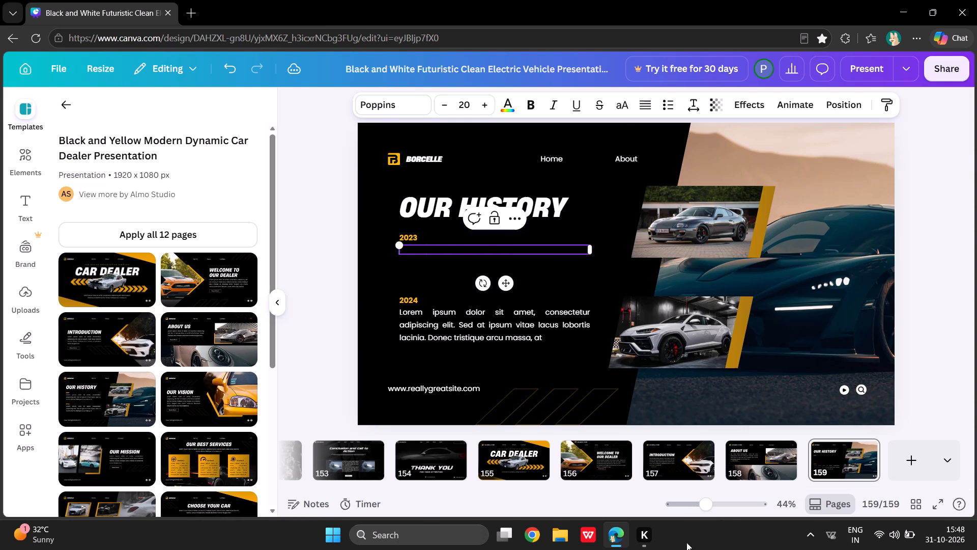